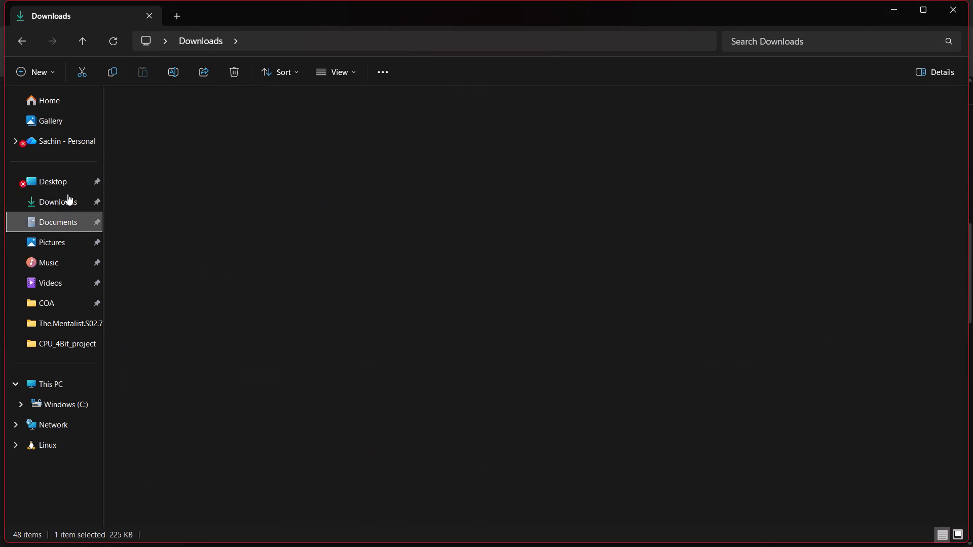
left_click(68, 194)
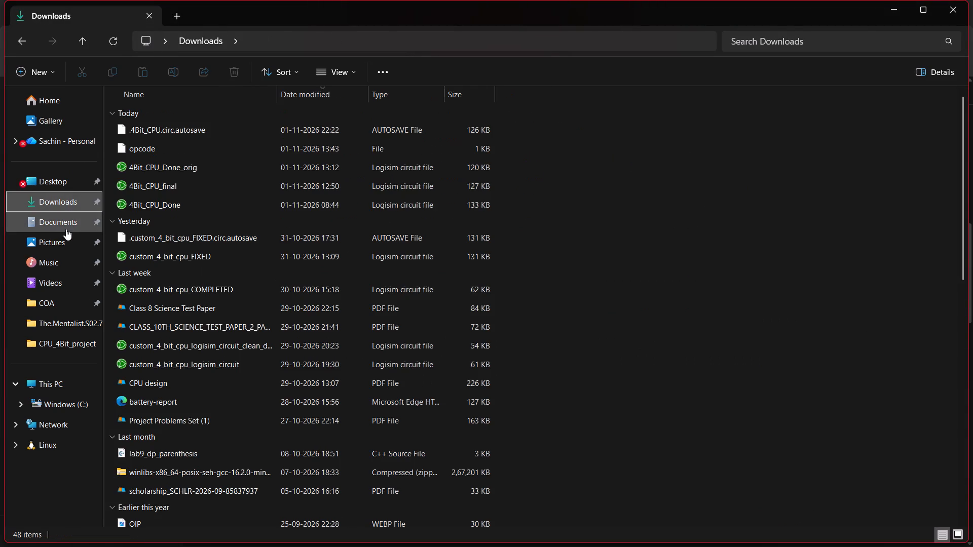
double_click(59, 182)
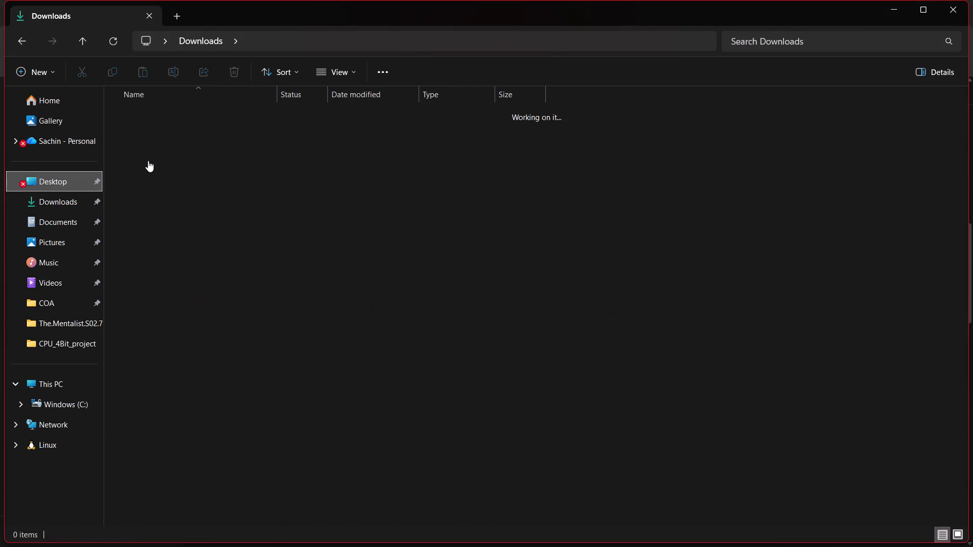
double_click(166, 120)
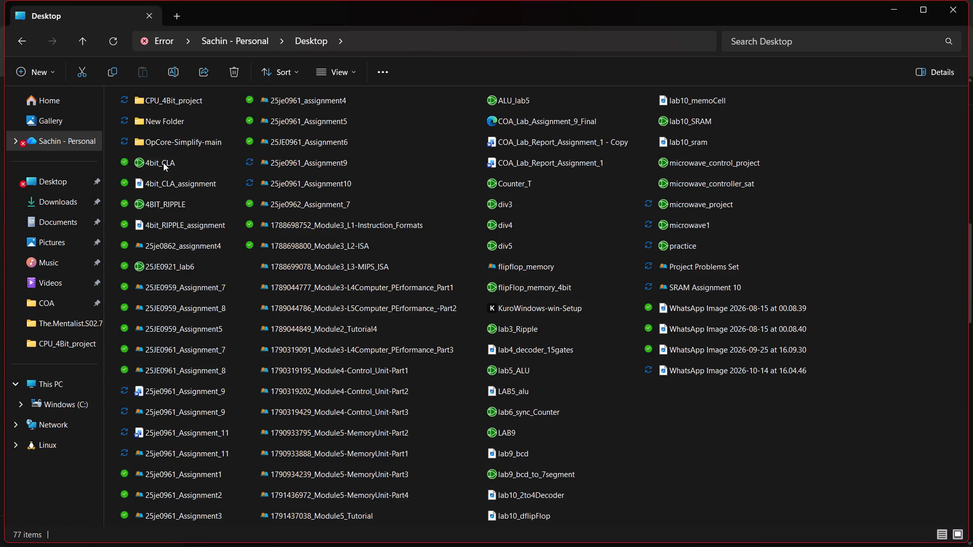
double_click(177, 92)
left_click(177, 92)
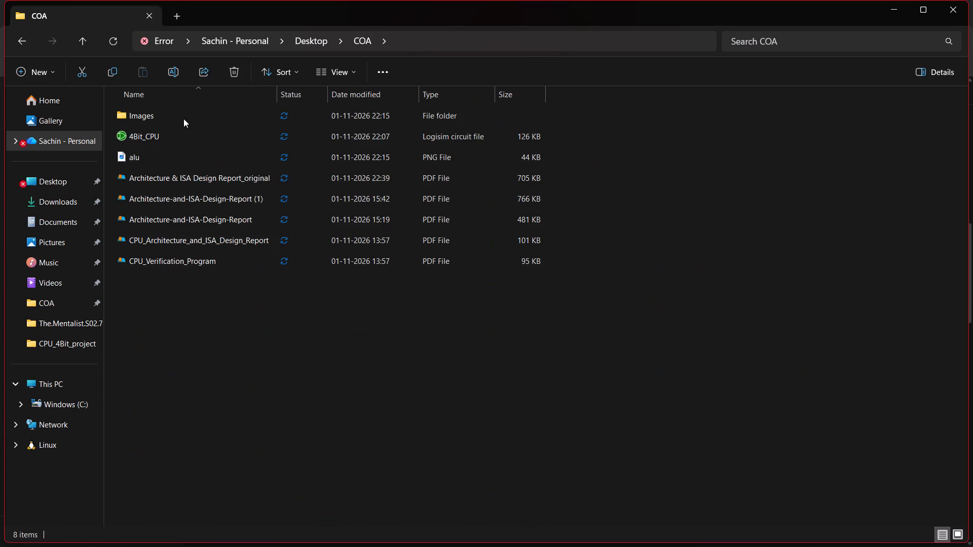
Open the "Architecture & ISA Design Report_original" PDF in Word.
double_click(207, 199)
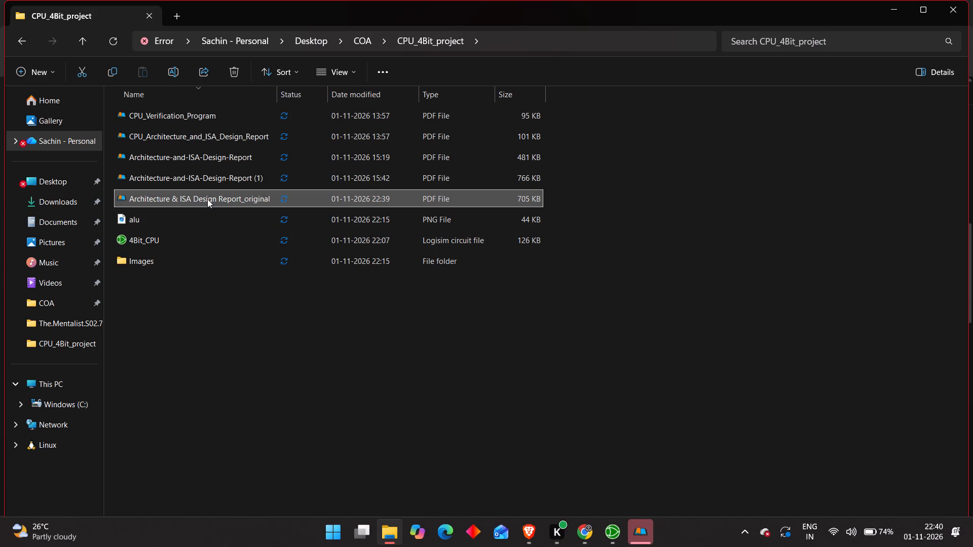
right_click(196, 200)
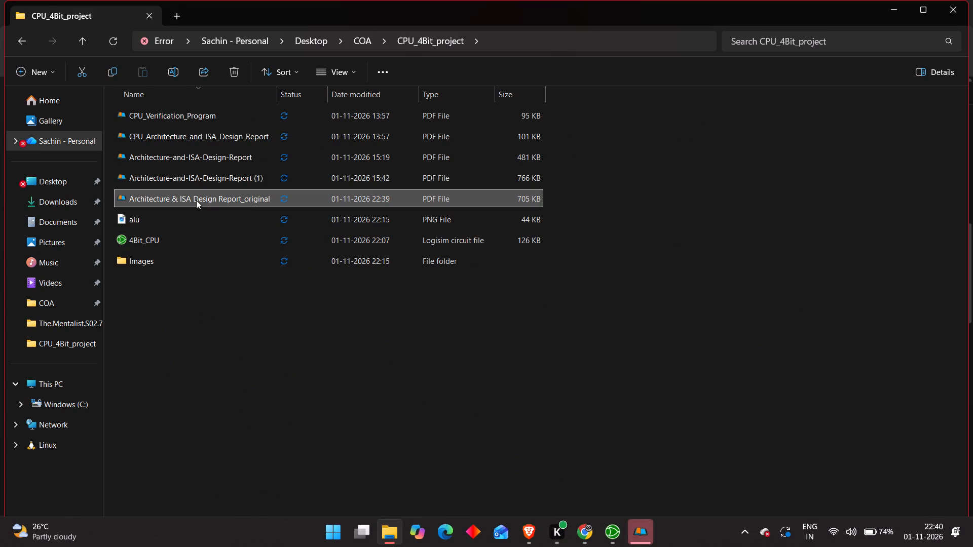
right_click(196, 200)
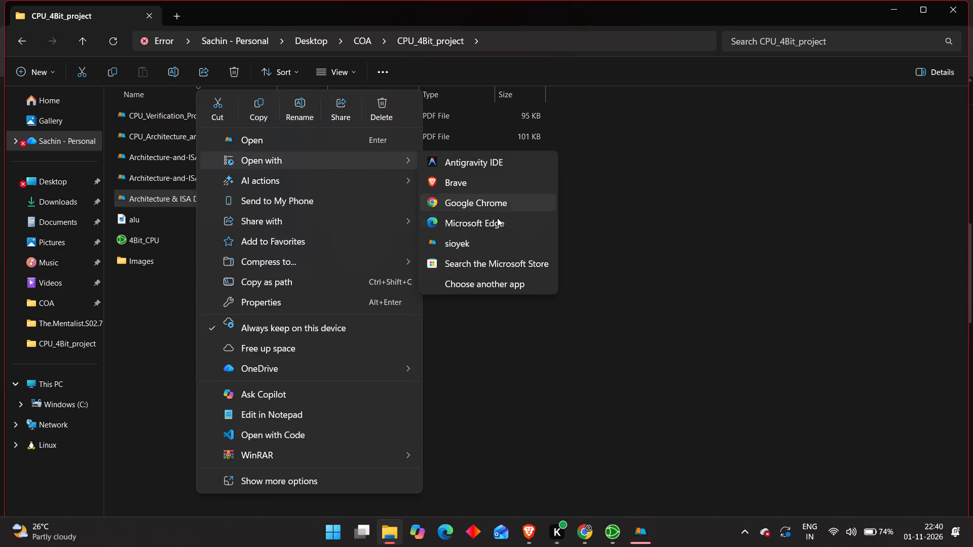
left_click(497, 289)
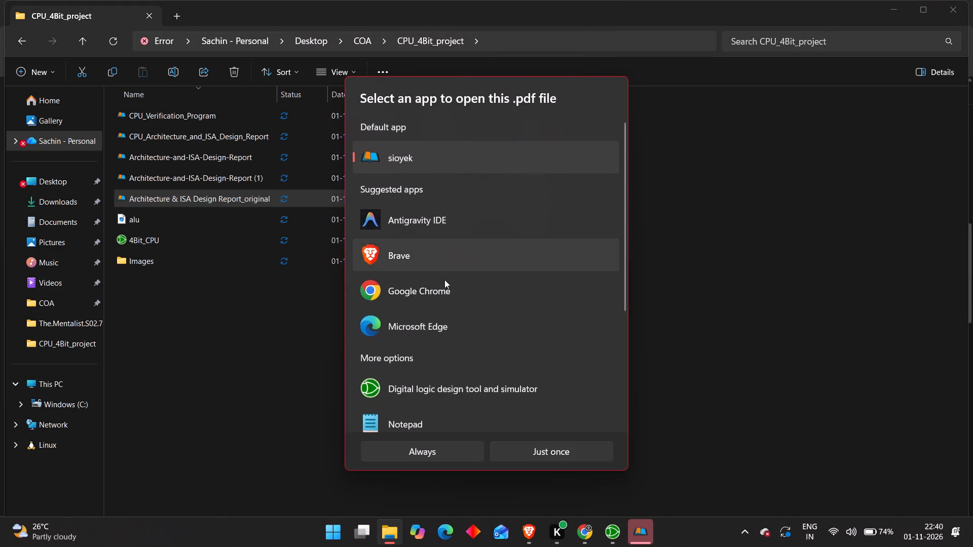
scroll(448, 332, "down", 6)
left_click(411, 340)
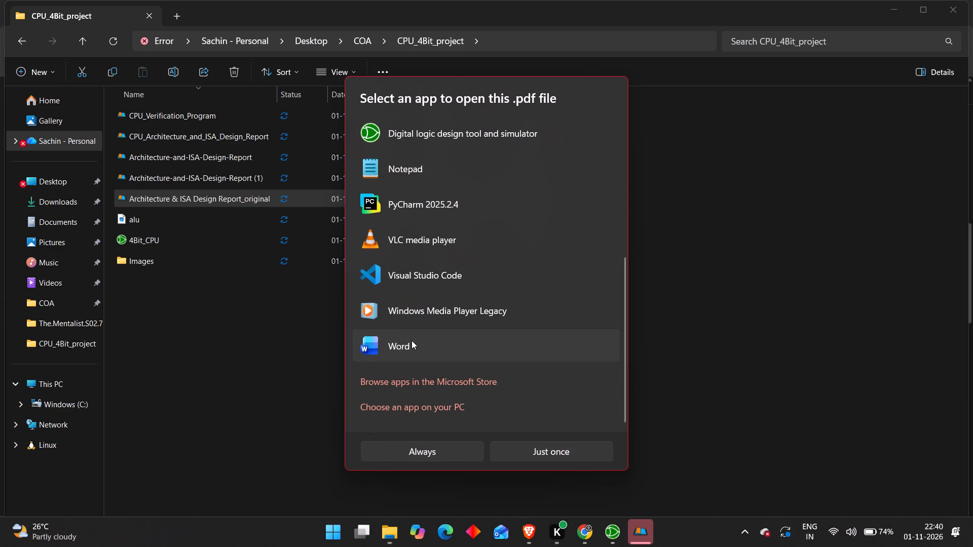
double_click(408, 341)
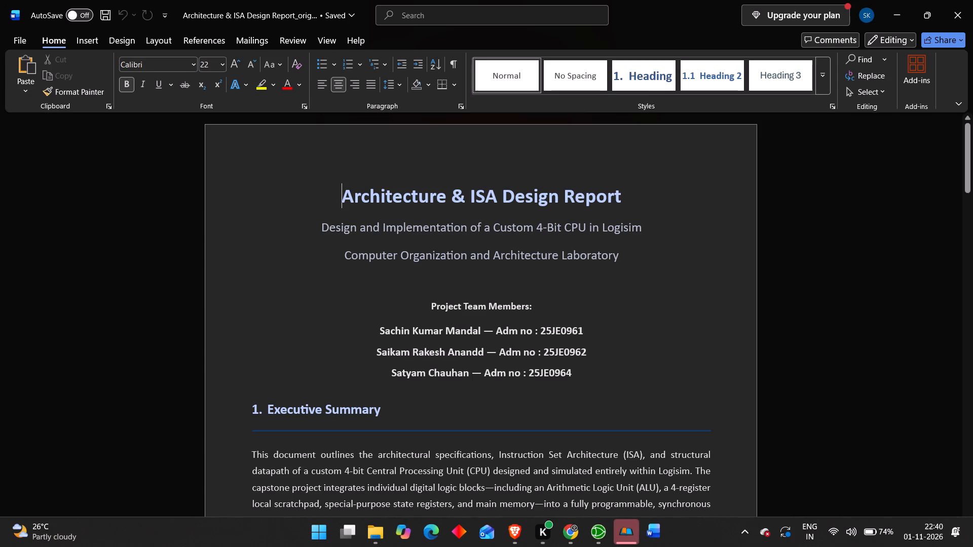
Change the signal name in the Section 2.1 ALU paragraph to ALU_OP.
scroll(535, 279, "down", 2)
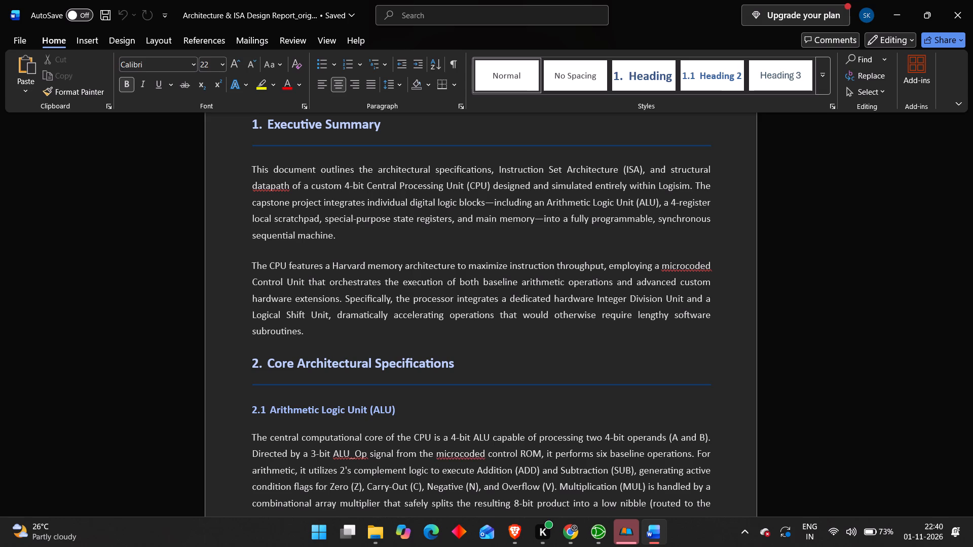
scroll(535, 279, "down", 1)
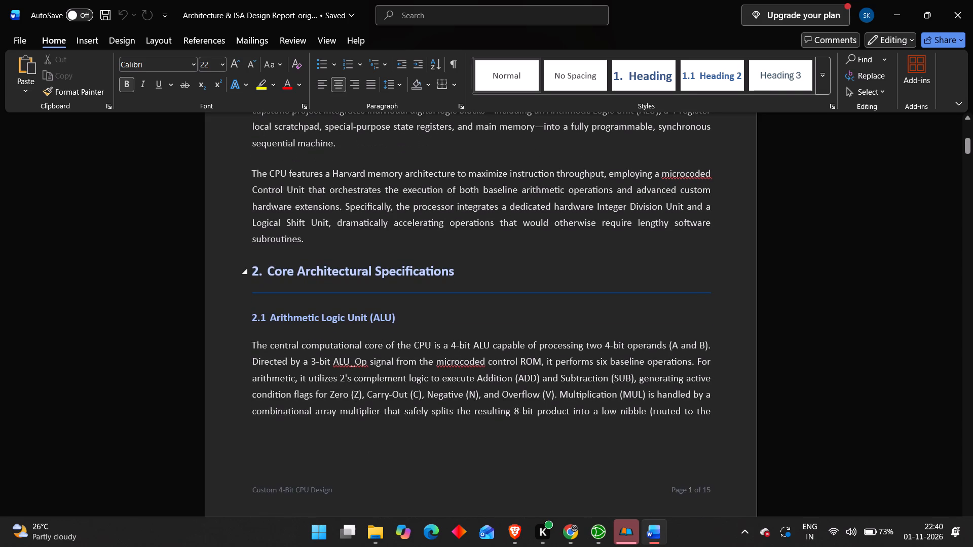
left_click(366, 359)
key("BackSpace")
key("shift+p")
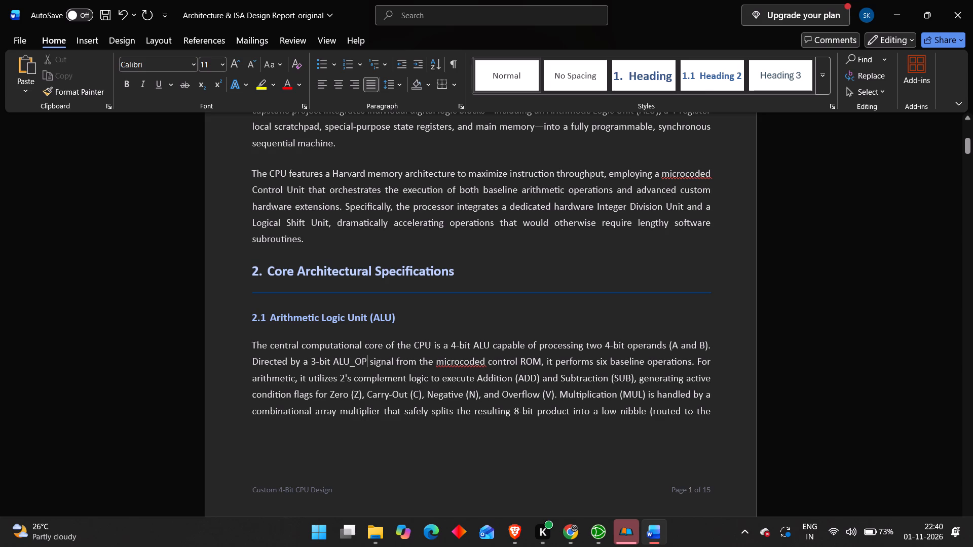
Check the ALU_Op naming in the Figure 1 schematic and caption, and look over the Section 2.2 memory figures.
scroll(466, 395, "down", 2)
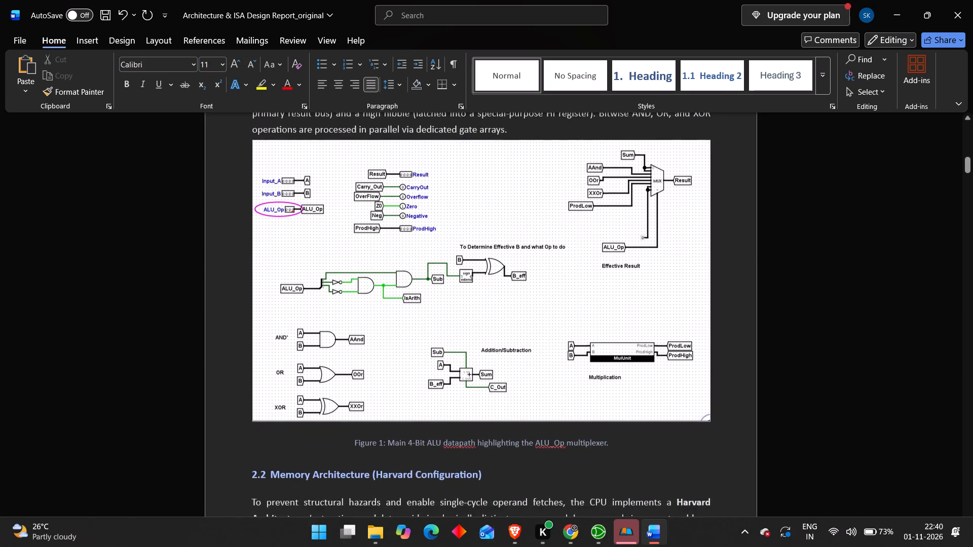
scroll(466, 395, "down", 2)
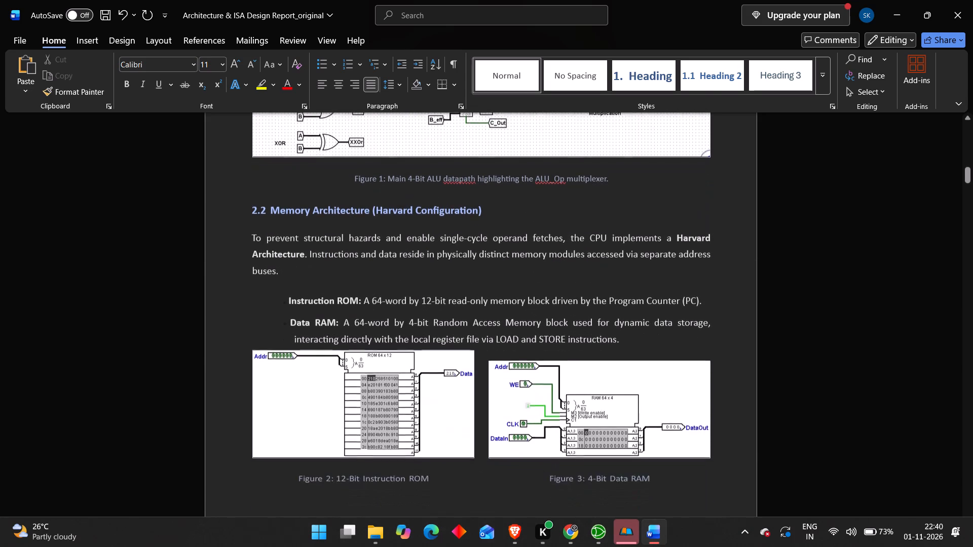
scroll(466, 395, "down", 1)
scroll(466, 395, "up", 3)
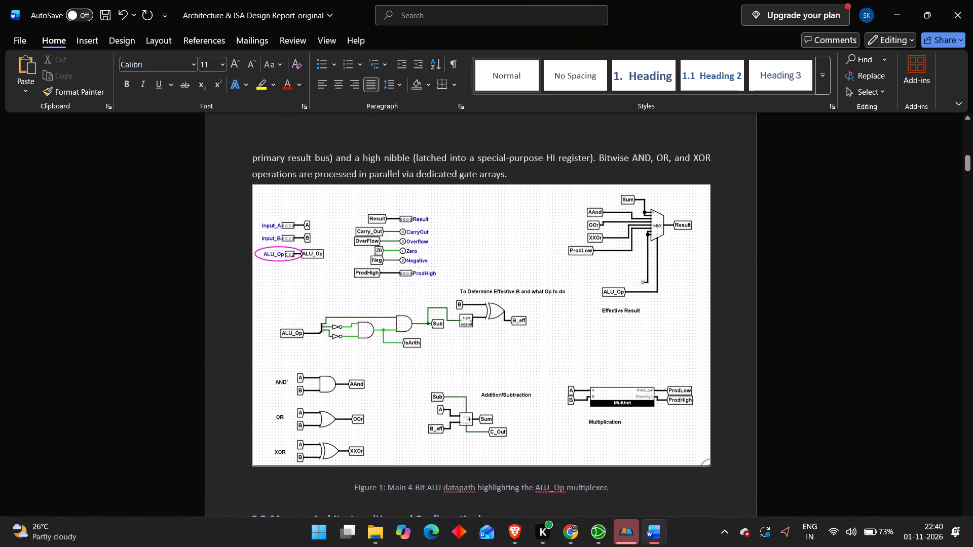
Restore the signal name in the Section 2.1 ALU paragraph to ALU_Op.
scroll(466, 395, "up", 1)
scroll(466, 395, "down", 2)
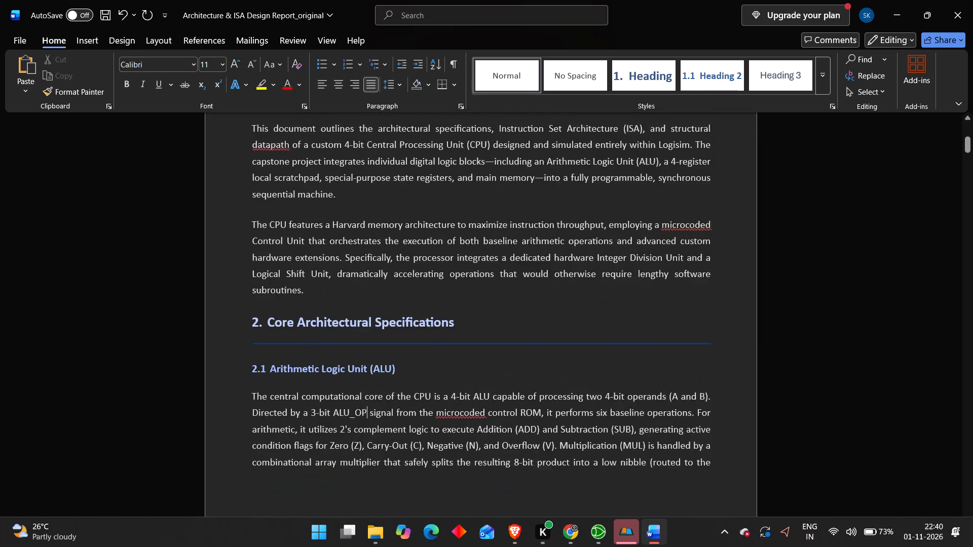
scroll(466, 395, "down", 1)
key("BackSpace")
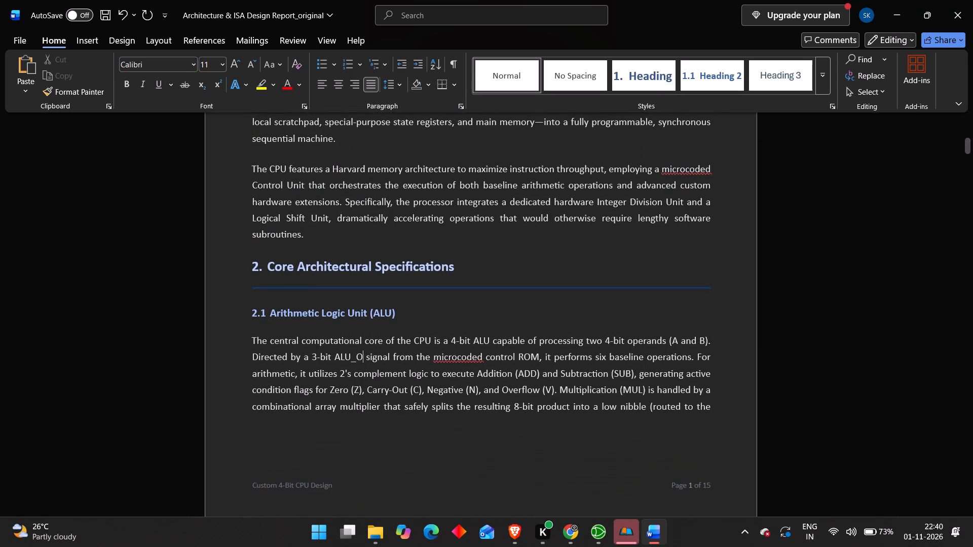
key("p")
Replace the dash between the first team member's name and admission number on the title page with a tab space.
scroll(466, 395, "up", 2)
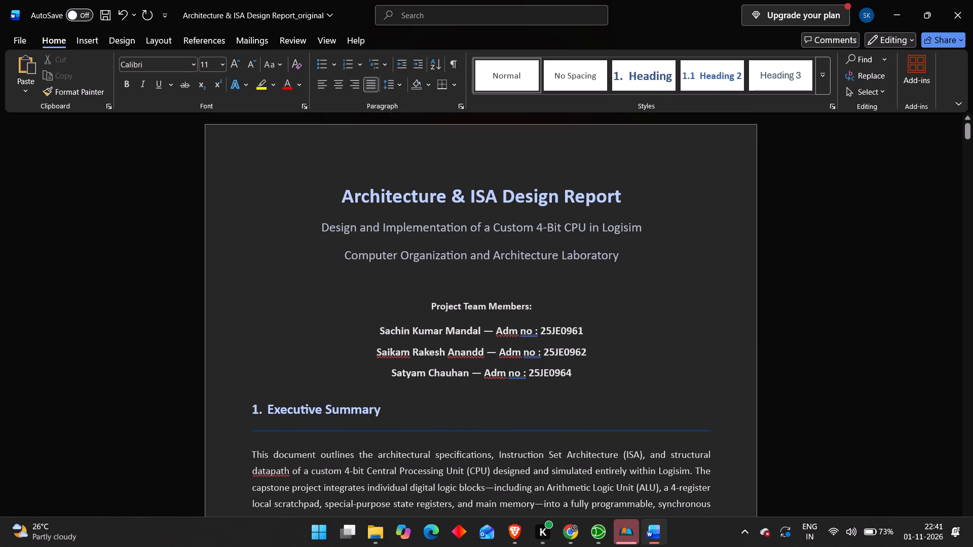
left_click(490, 328)
key("BackSpace")
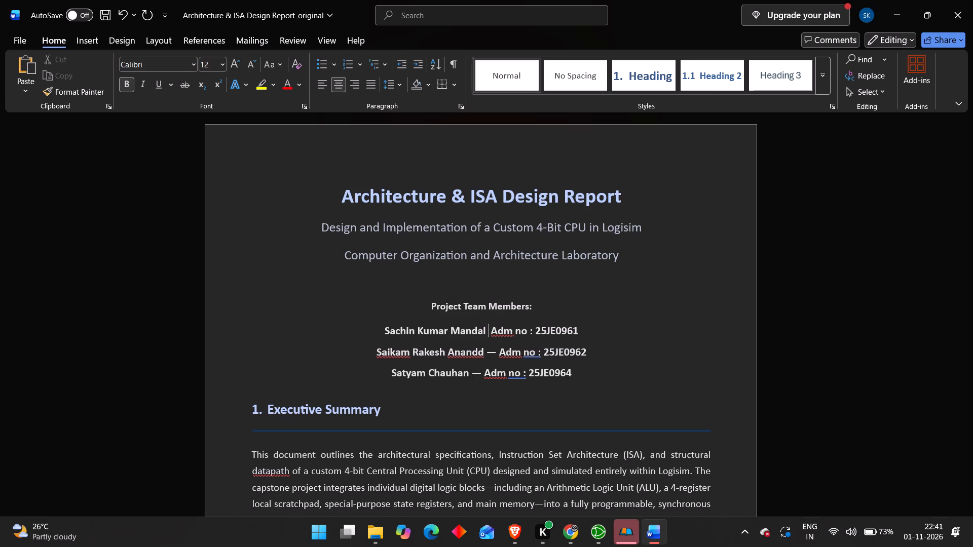
key("shift+asciitilde")
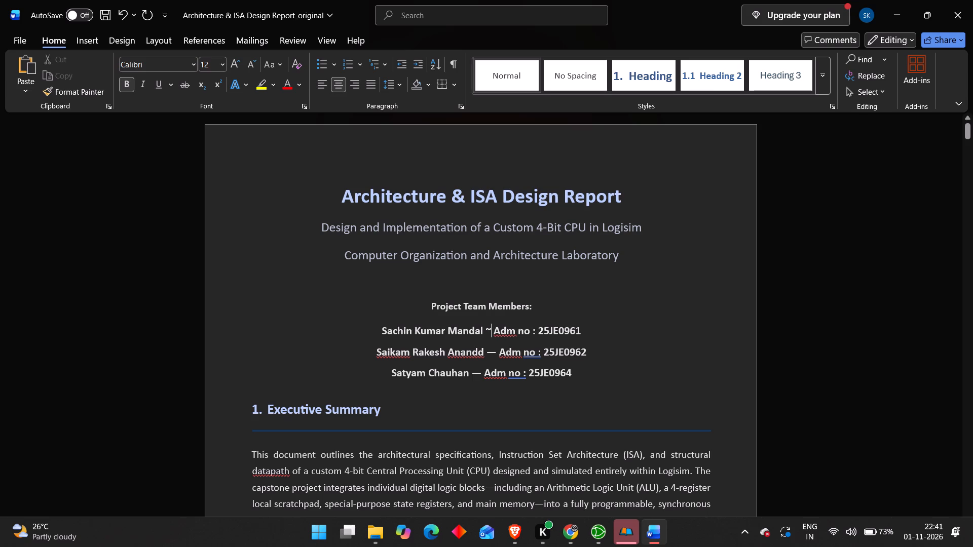
key("backslash")
key("BackSpace")
key("BackSpace")
key("grave")
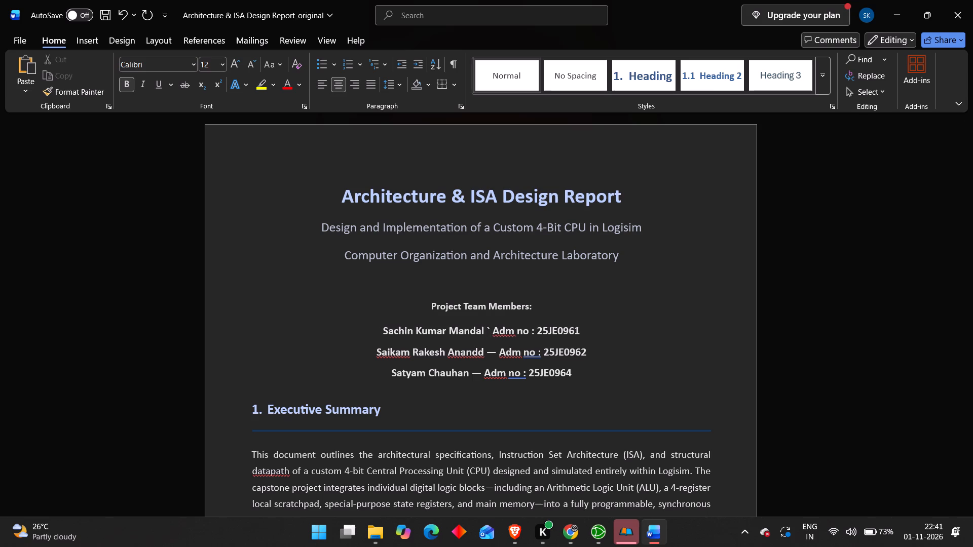
key("BackSpace")
key("Tab")
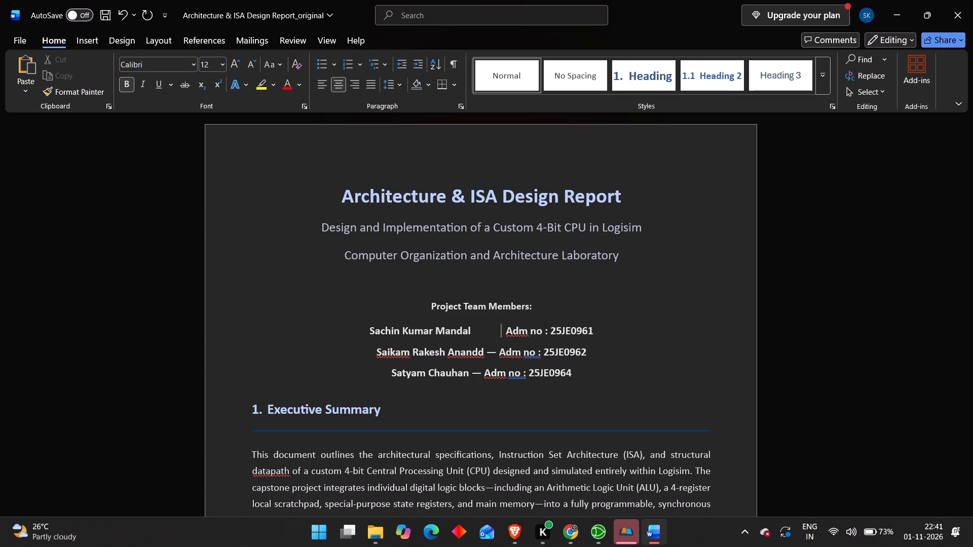
Replace the dashes between the second and third team members' names and admission numbers with tab spacing, aligning them with the first row.
left_click(494, 346)
key("BackSpace")
key("Tab")
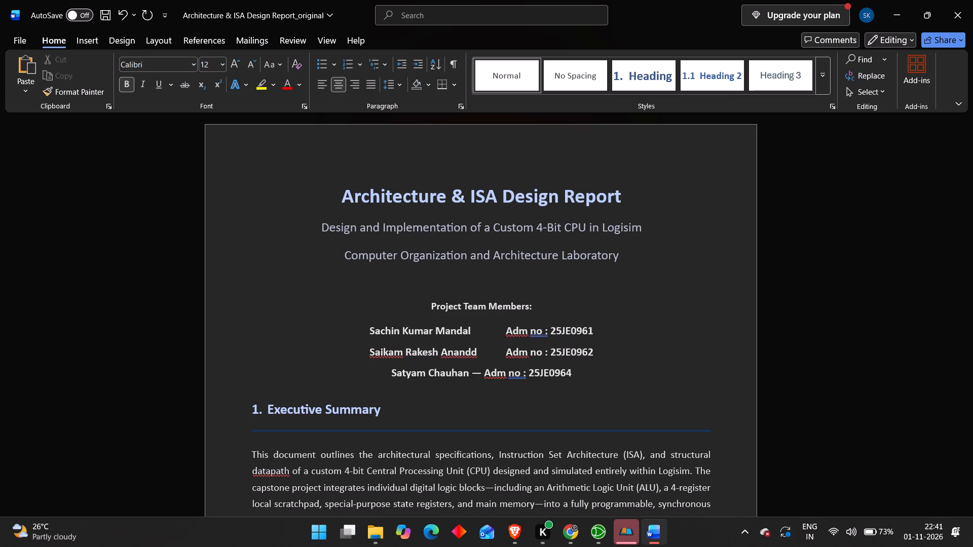
left_click(480, 374)
key("BackSpace")
key("Tab")
key("Tab")
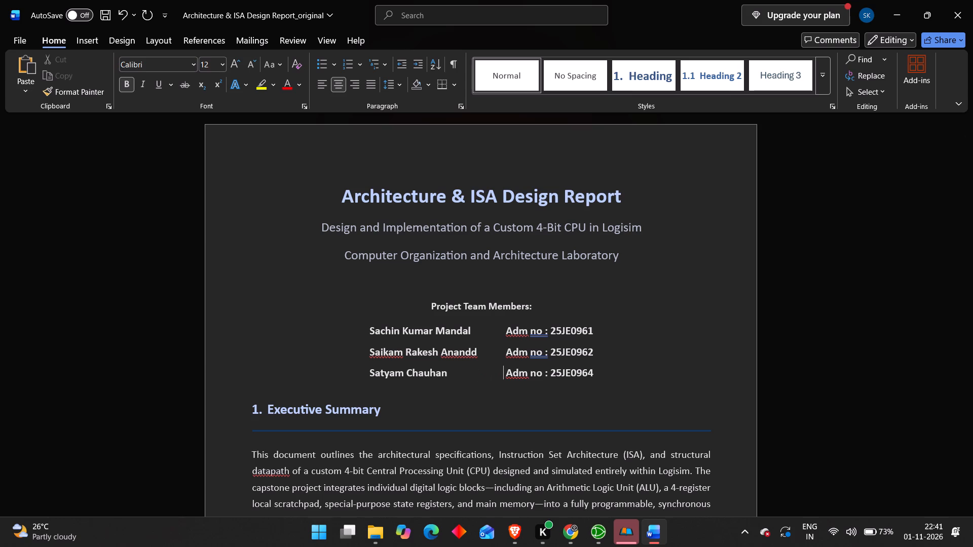
left_click(467, 390)
Review the report from the Executive Summary through the ALU and memory sections to the Section 3.1 register count formula.
scroll(467, 390, "down", 1)
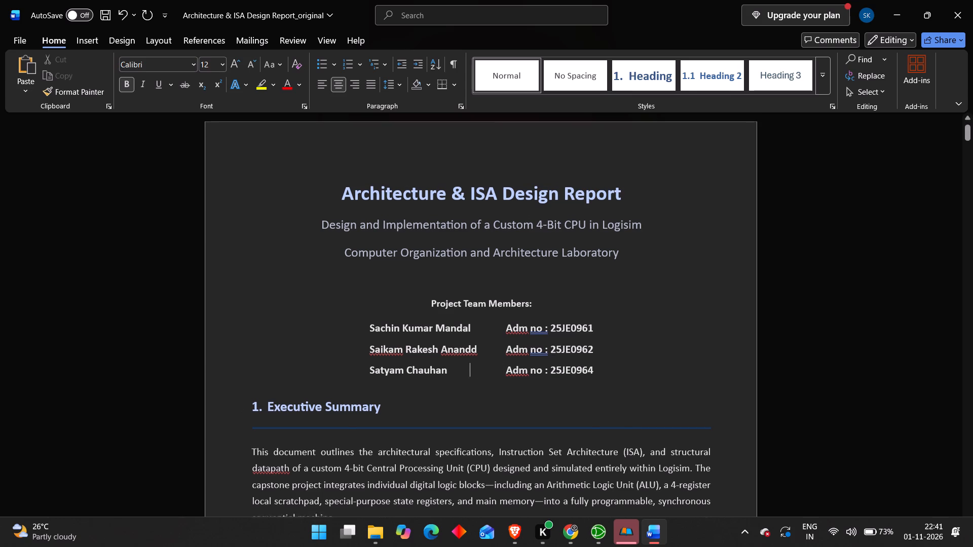
scroll(467, 390, "down", 2)
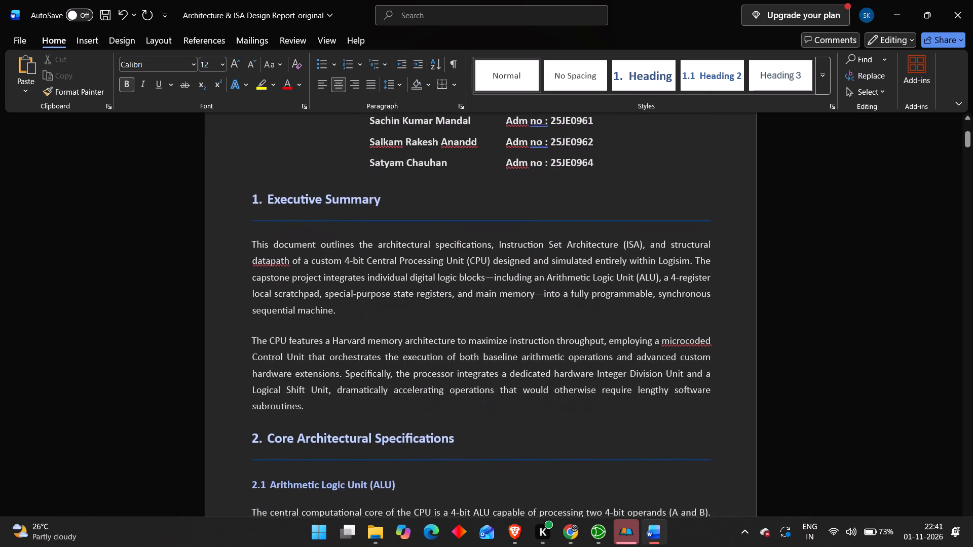
scroll(467, 390, "down", 2)
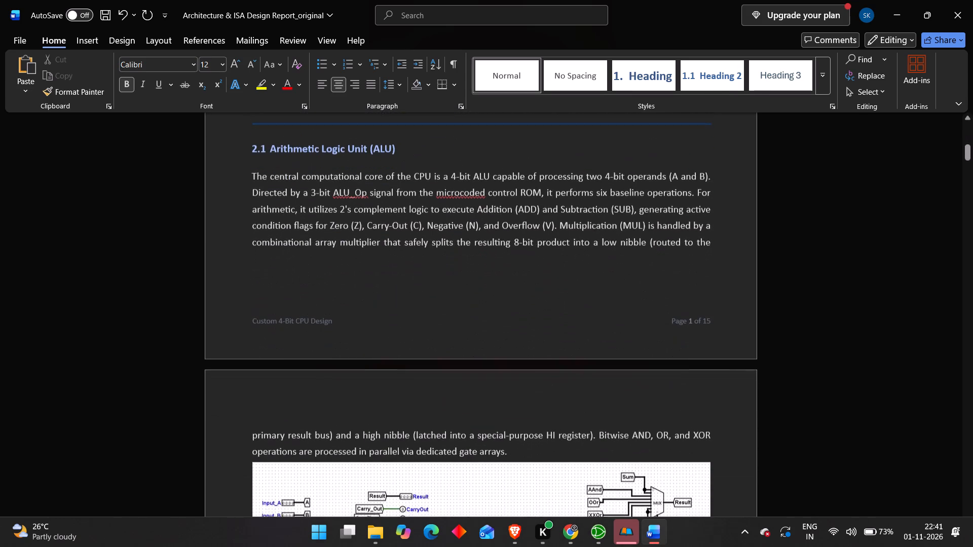
scroll(467, 390, "down", 3)
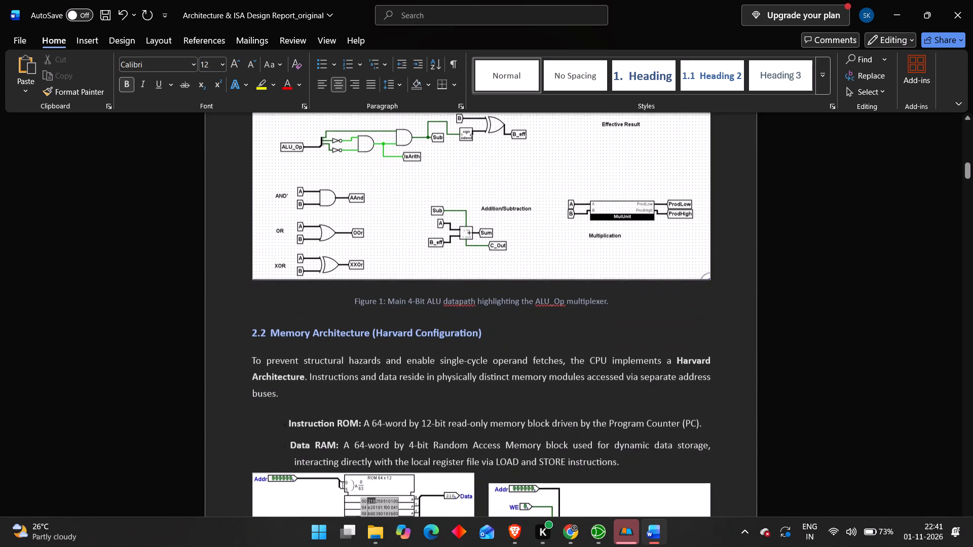
scroll(467, 390, "down", 10)
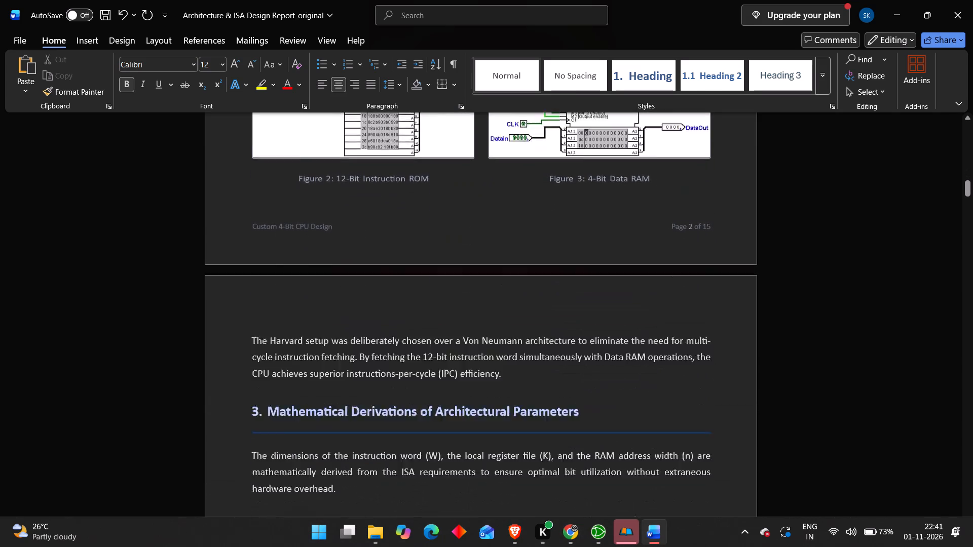
scroll(467, 390, "down", 8)
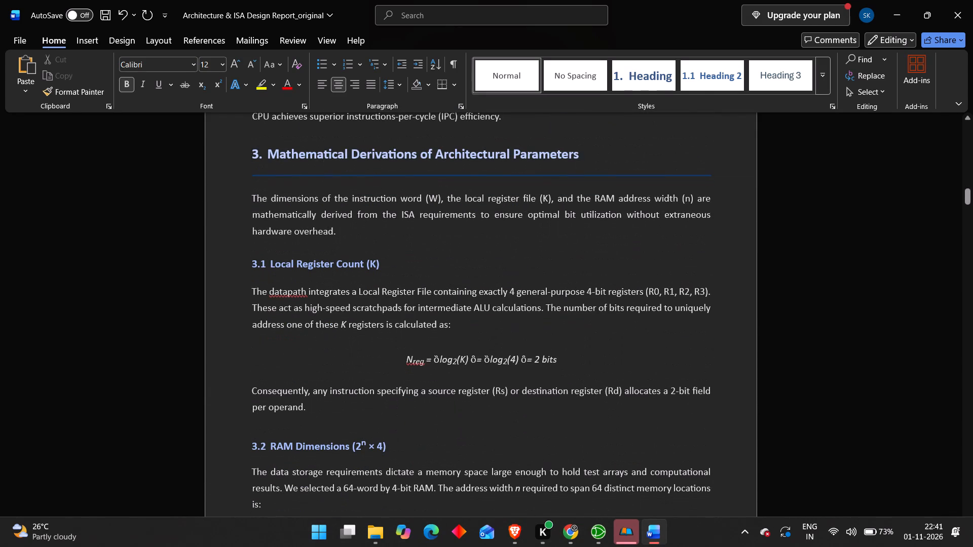
scroll(467, 390, "down", 1)
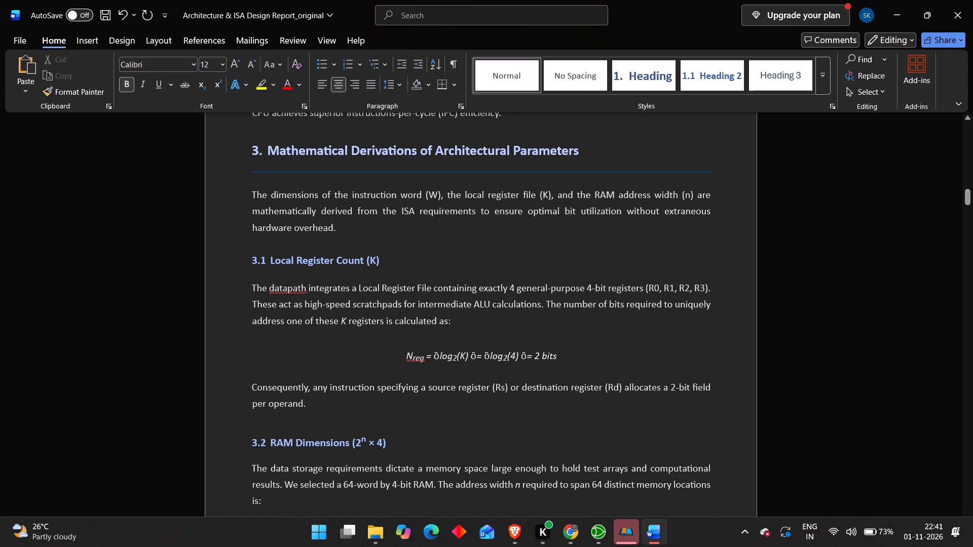
Delete the stray opening bracket character and its trailing space before log2(K) in the Section 3.1 Nreg formula.
left_click(437, 355)
key("Right")
key("Left")
key("Left")
key("Left")
key("Right")
key("Right")
key("Right")
key("Left")
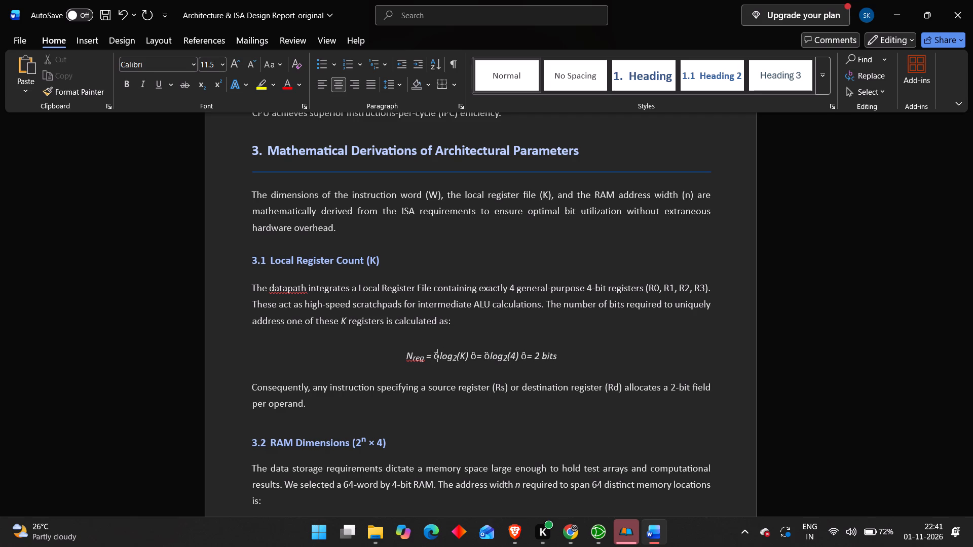
key("Left")
key("Left")
key("Left")
key("Left")
key("Right")
key("Right")
key("Right")
key("Right")
key("Right")
key("Left")
key("Left")
key("Left")
key("Right")
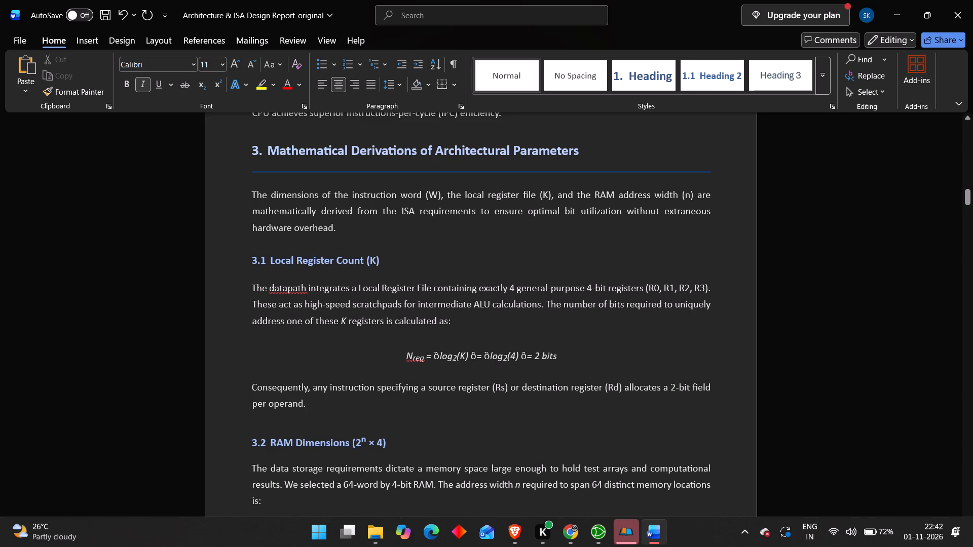
key("Right")
key("Right")
key("BackSpace")
key("BackSpace")
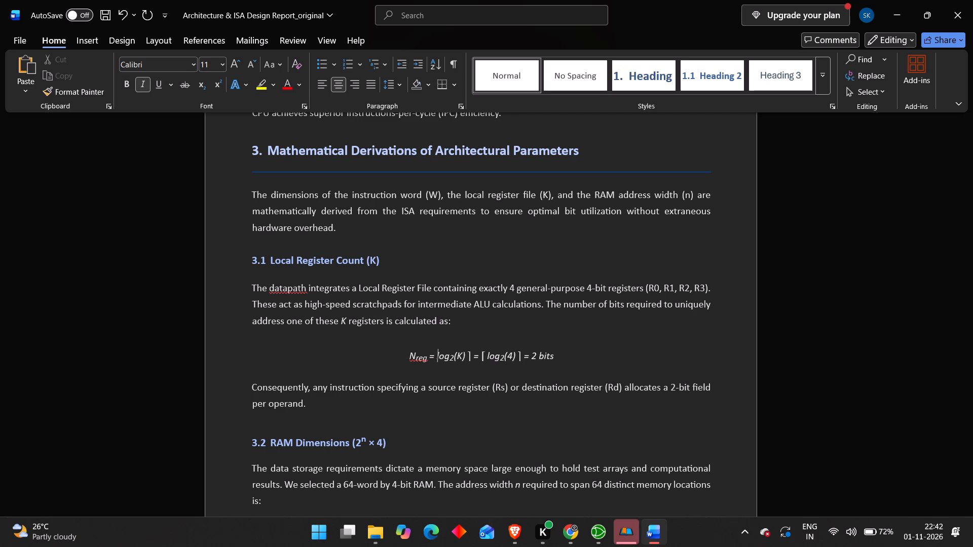
Remove the opening bracket before log2(4) and the closing bracket after log2(K) in the Section 3.1 formula.
left_click(480, 355)
key("Right")
key("Right")
key("Right")
key("Left")
key("BackSpace")
key("BackSpace")
scroll(493, 381, "down", 1)
left_click(474, 280)
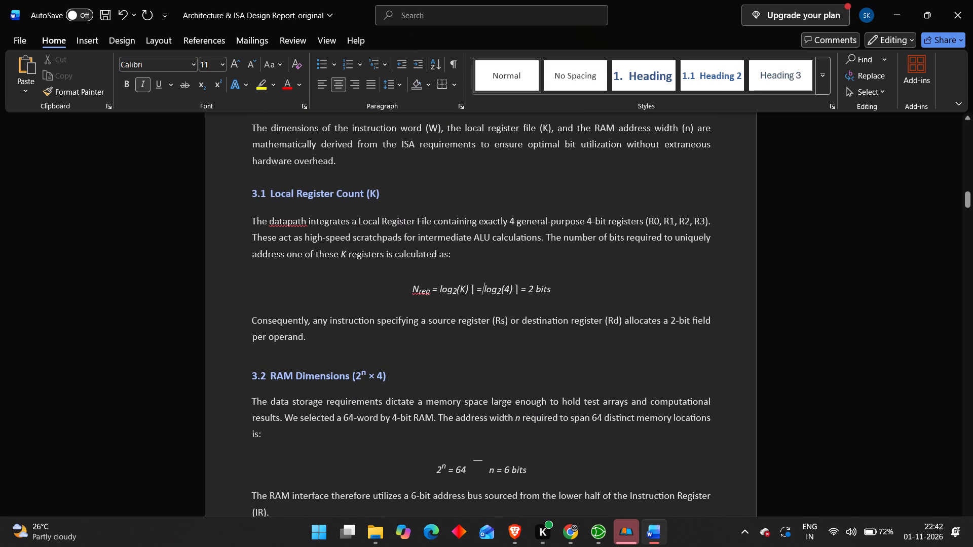
key("BackSpace")
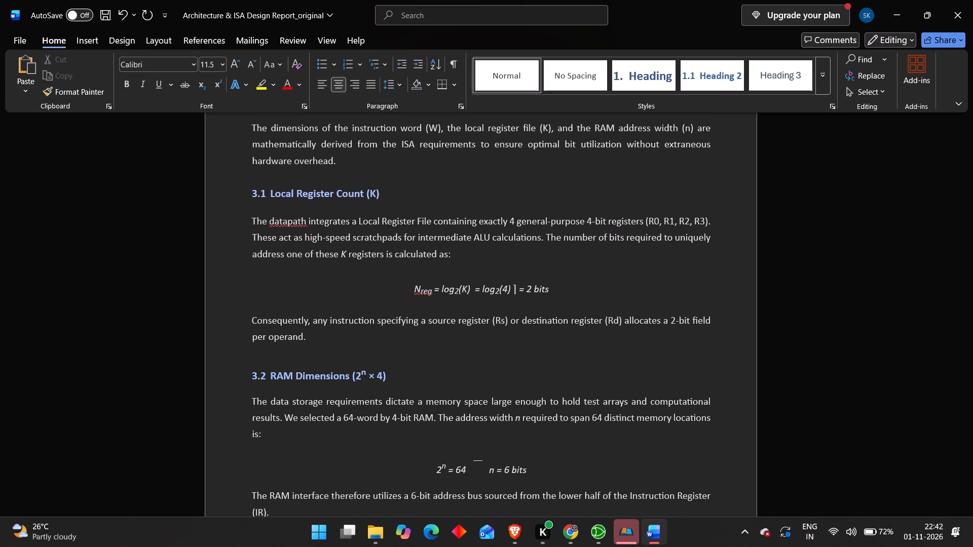
Examine the stray mark between 2^n = 64 and n = 6 bits in the Section 3.2 RAM Dimensions equation.
scroll(488, 332, "down", 1)
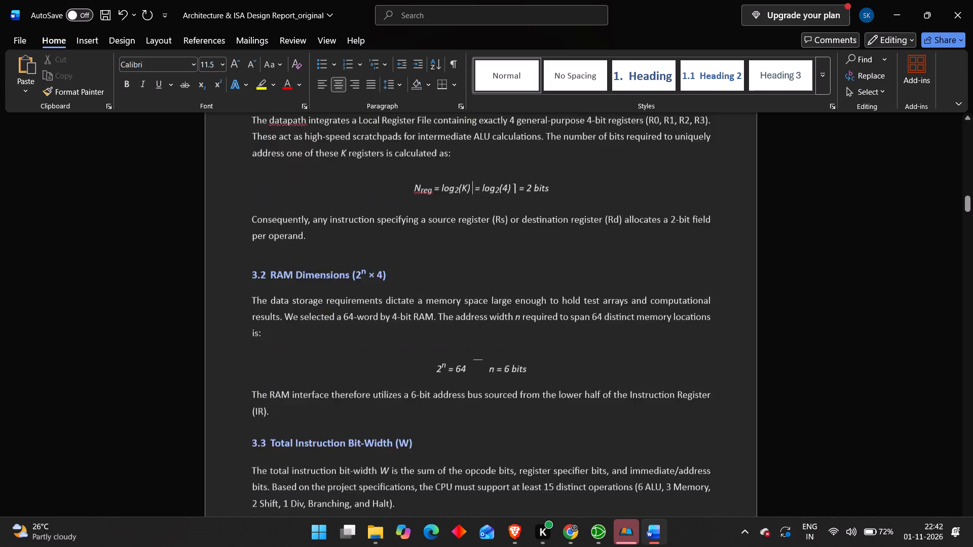
scroll(488, 332, "down", 1)
left_click(474, 327)
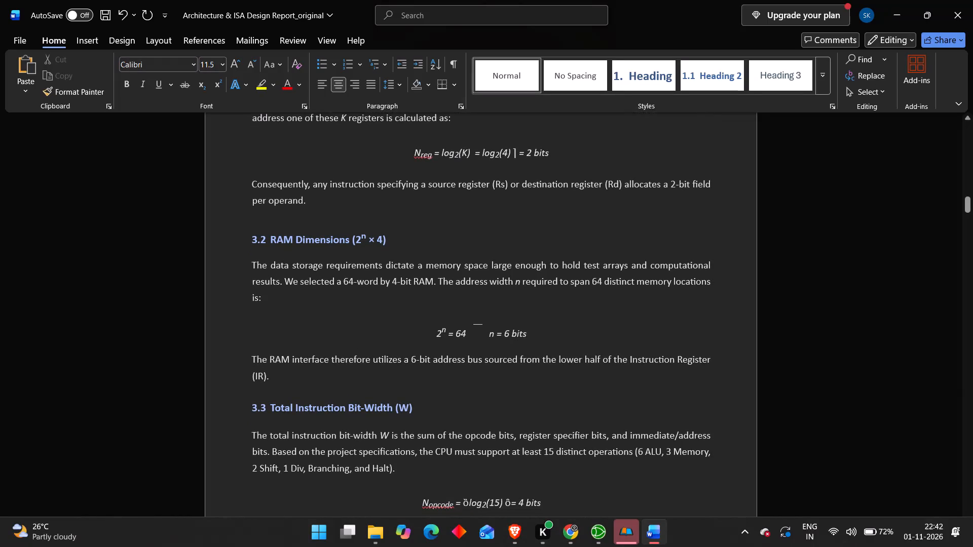
key("Right")
key("Right")
key("Left")
key("Left")
key("Left")
key("Left")
key("Left")
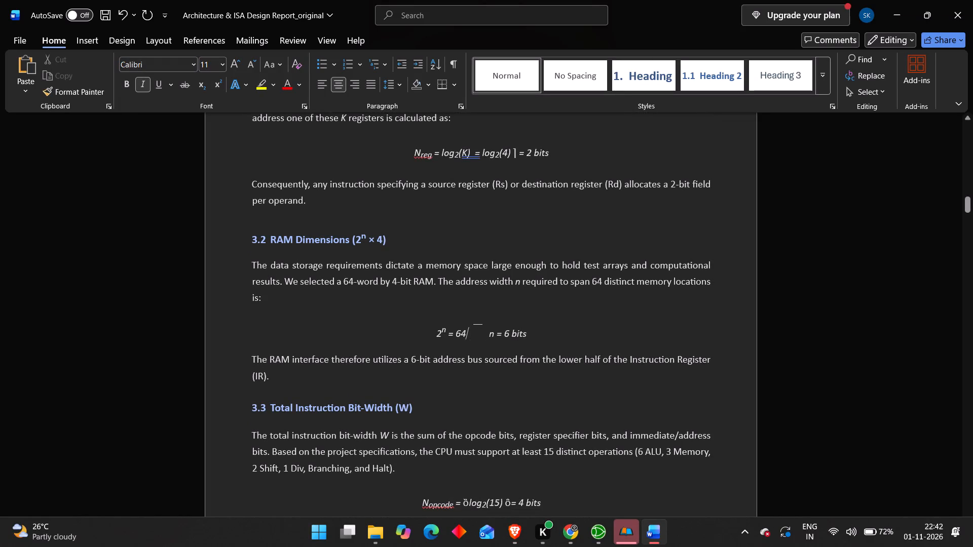
key("Left")
key("Right")
key("Right")
key("Right")
key("Right")
key("Right")
key("Left")
key("Right")
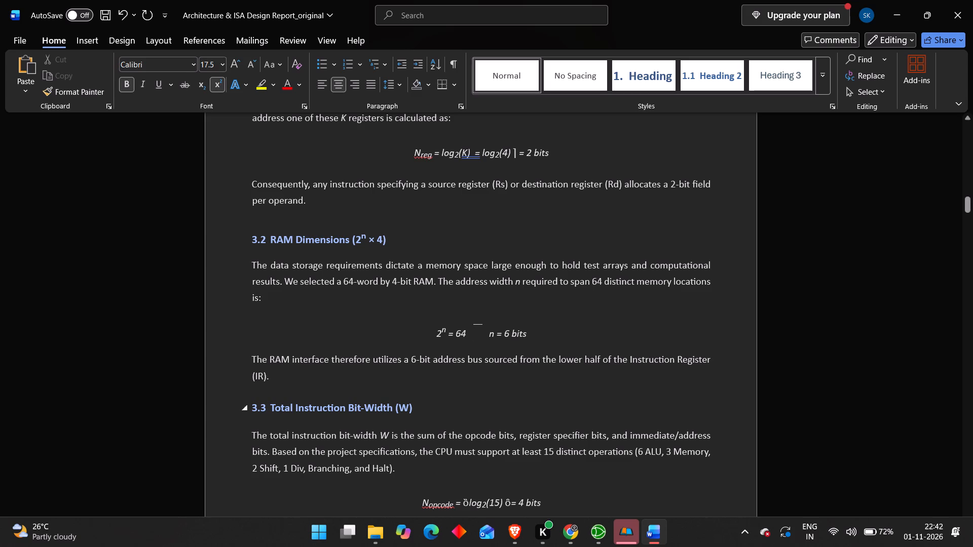
Look over the report from Section 3.3 to the Section 4.2 opcode table, checking formulas, register figures and encoding tables.
scroll(452, 425, "down", 1)
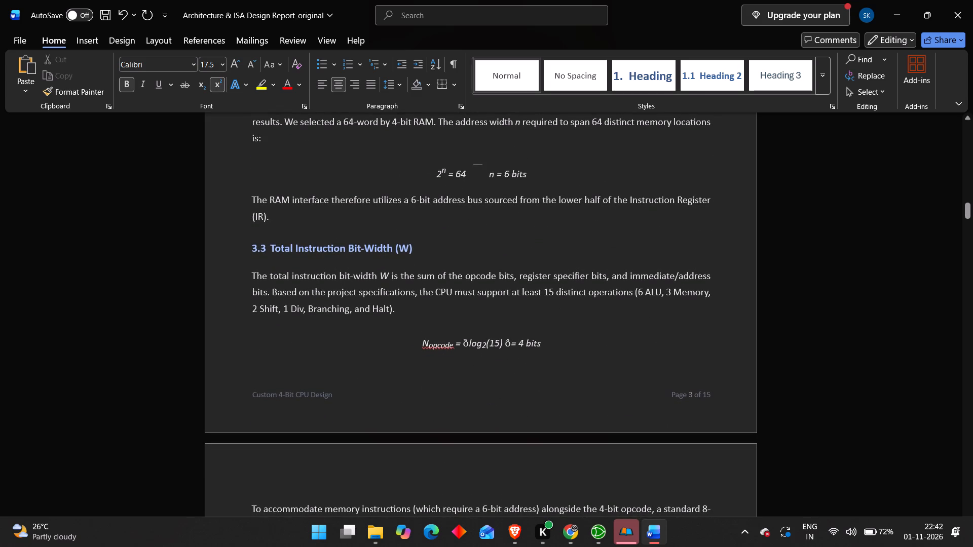
scroll(504, 358, "down", 1)
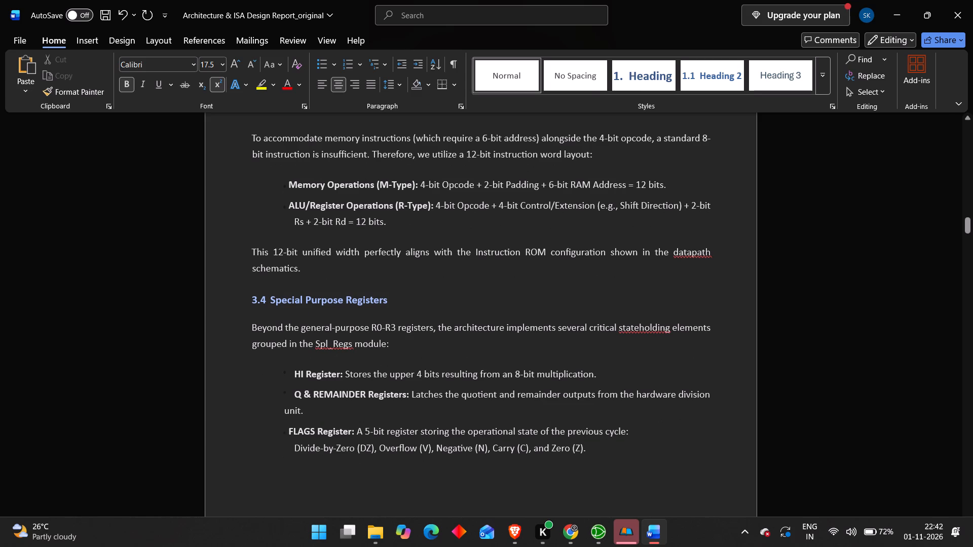
scroll(394, 413, "down", 3)
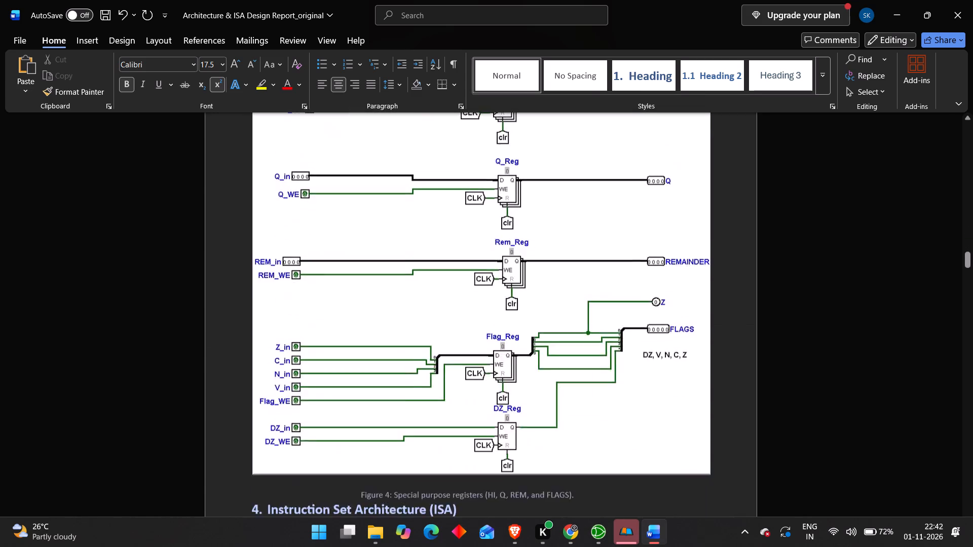
scroll(394, 413, "down", 1)
scroll(394, 413, "up", 1)
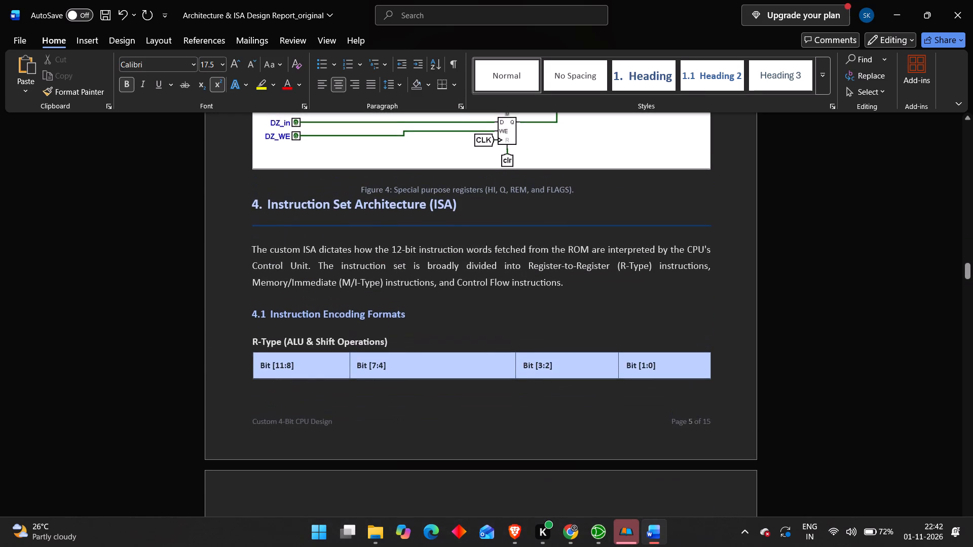
scroll(394, 413, "up", 1)
scroll(394, 413, "down", 1)
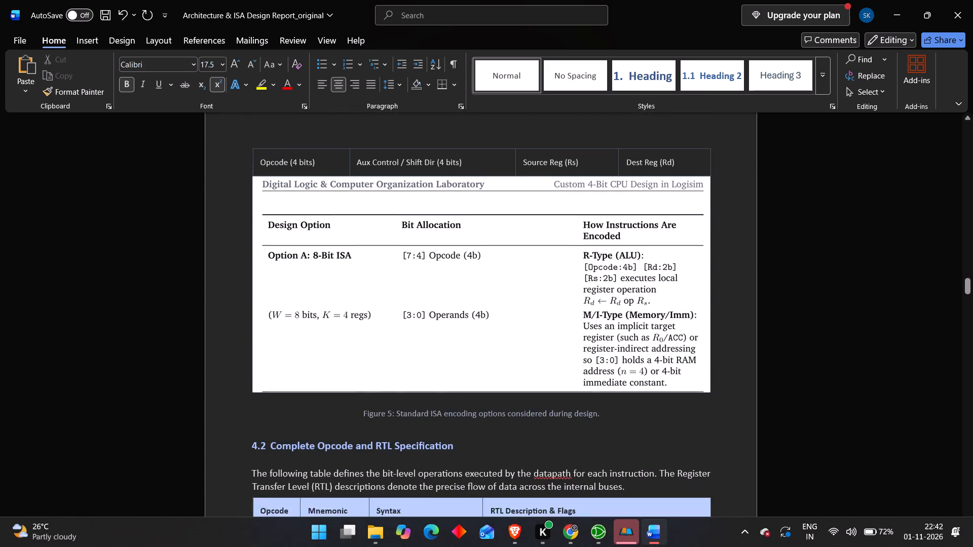
scroll(394, 413, "down", 2)
scroll(465, 435, "down", 1)
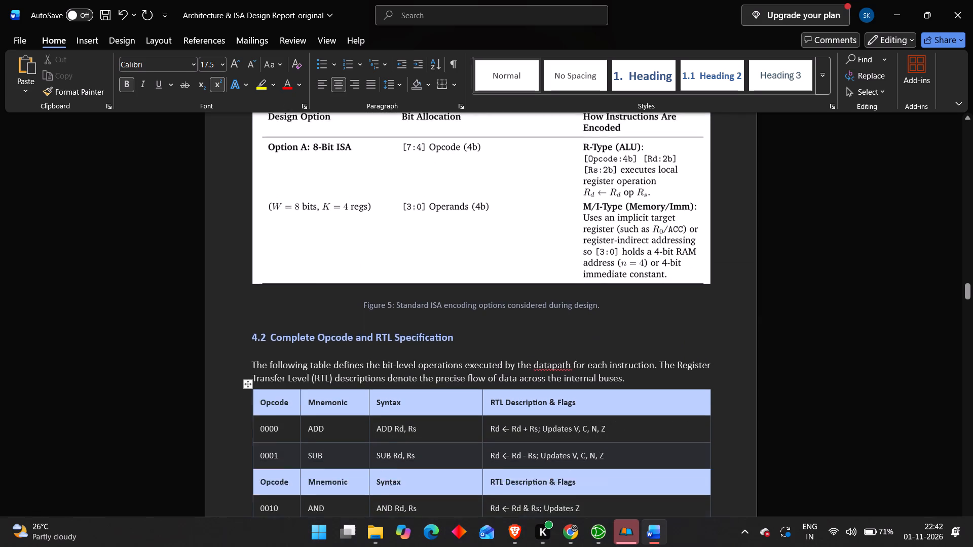
scroll(465, 435, "down", 1)
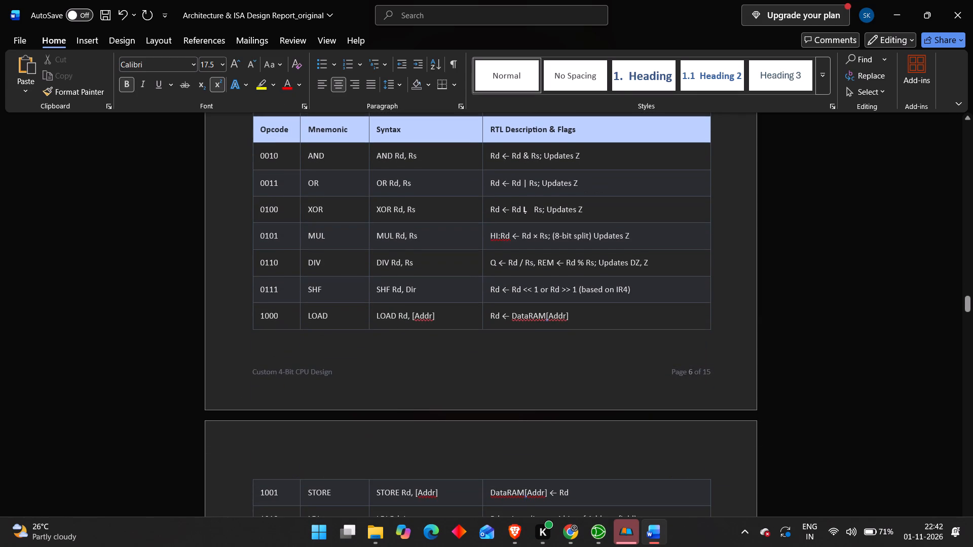
Look over the report from the Section 4.2 opcode table through Section 5.3, checking the tables, figure and page breaks.
scroll(527, 321, "down", 1)
scroll(527, 321, "up", 1)
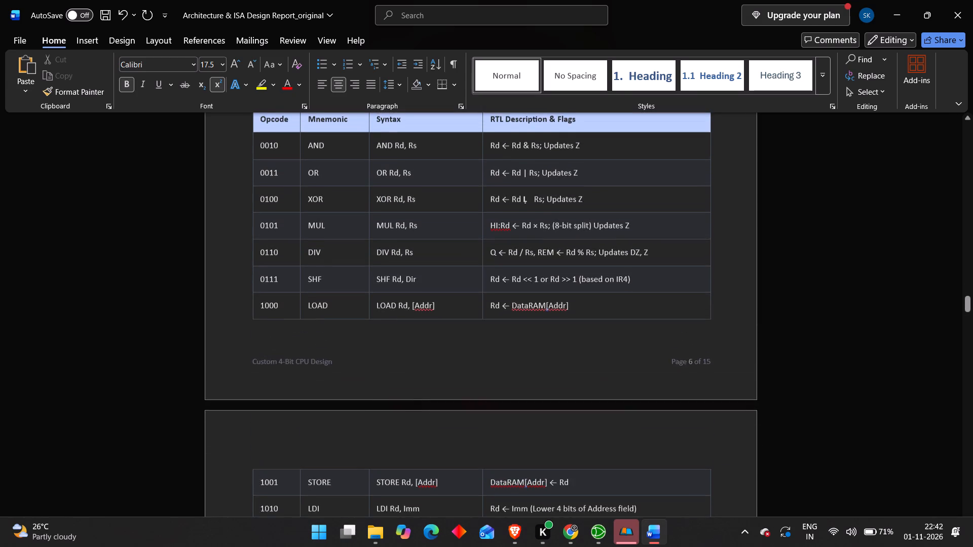
scroll(527, 321, "up", 1)
scroll(527, 321, "down", 2)
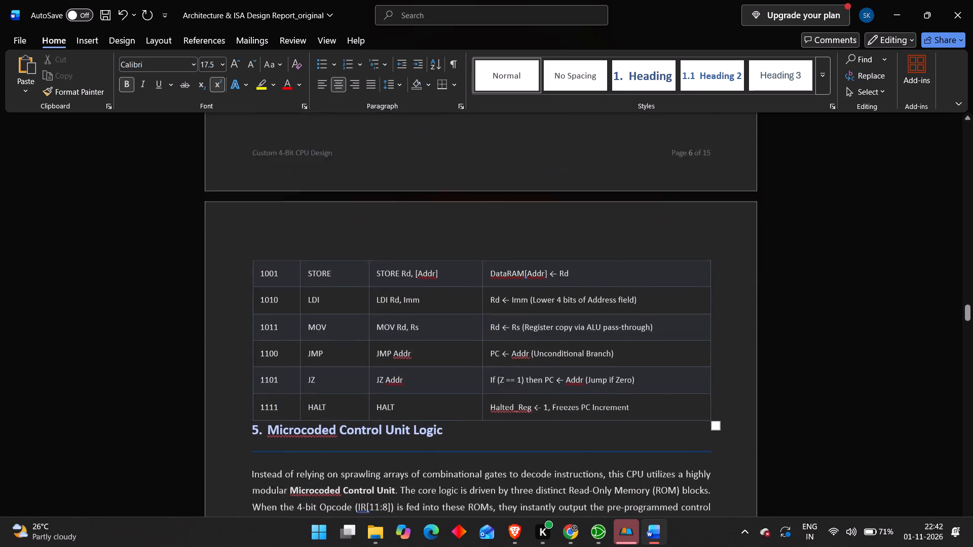
scroll(527, 321, "down", 1)
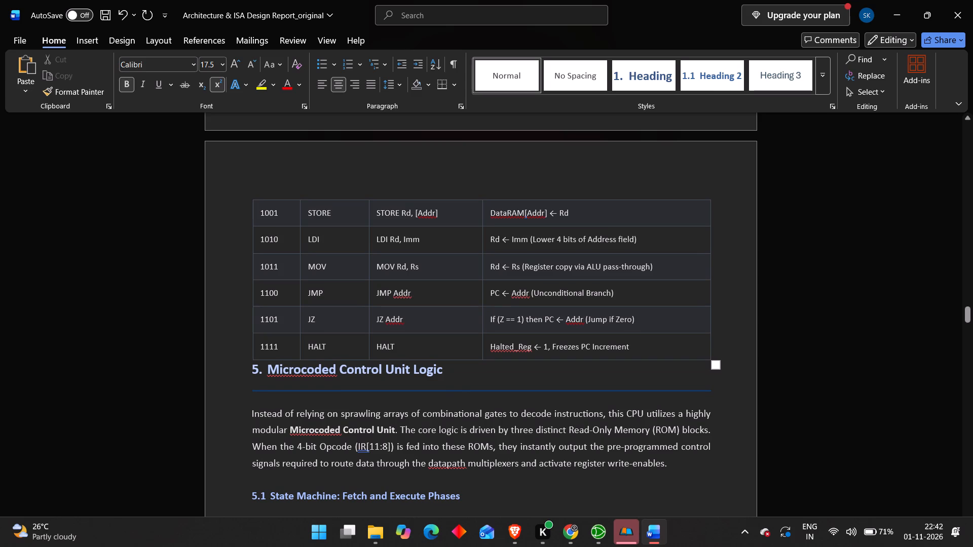
scroll(384, 465, "down", 1)
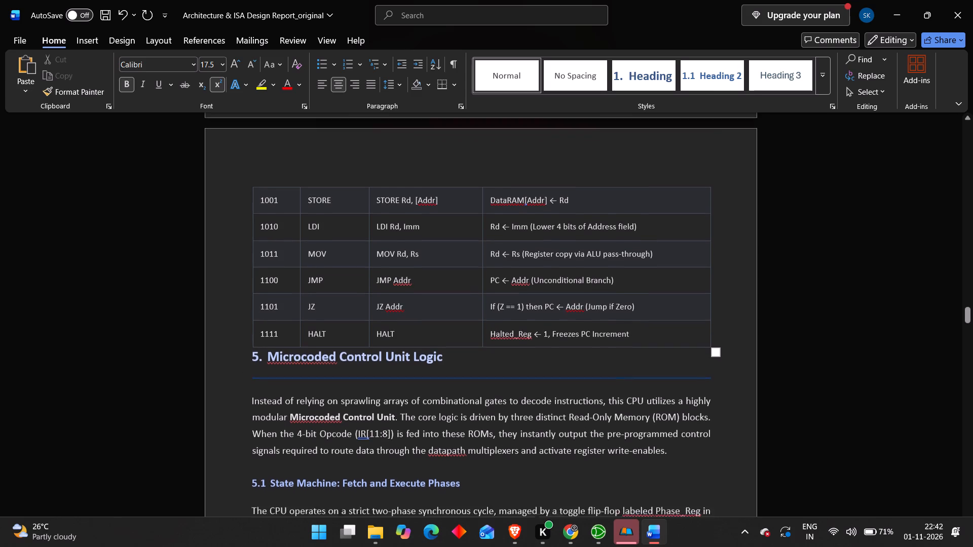
scroll(384, 465, "down", 2)
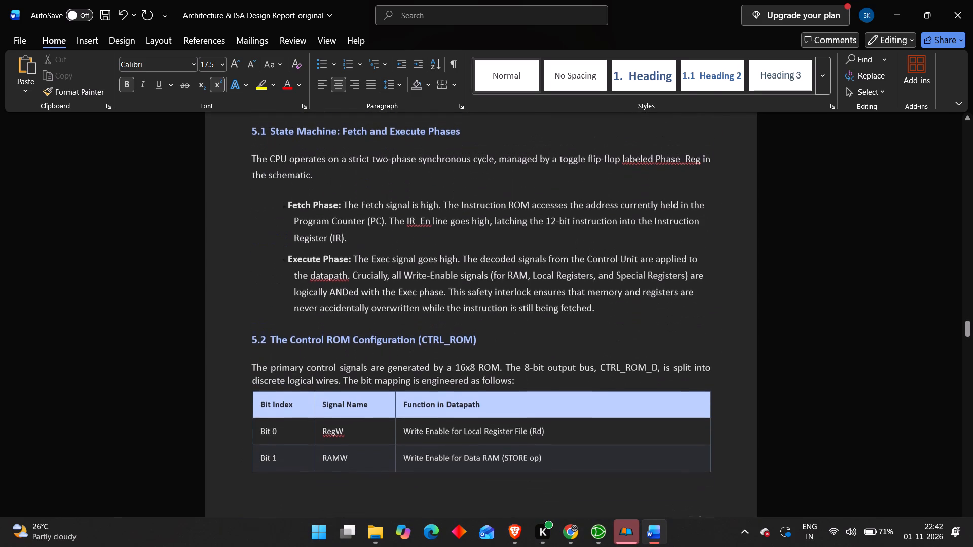
scroll(384, 465, "down", 2)
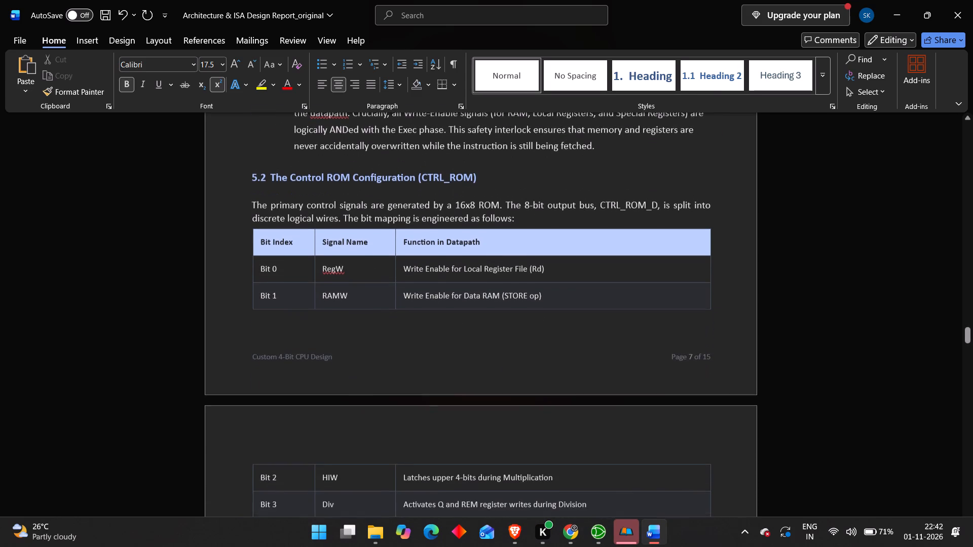
scroll(384, 465, "down", 1)
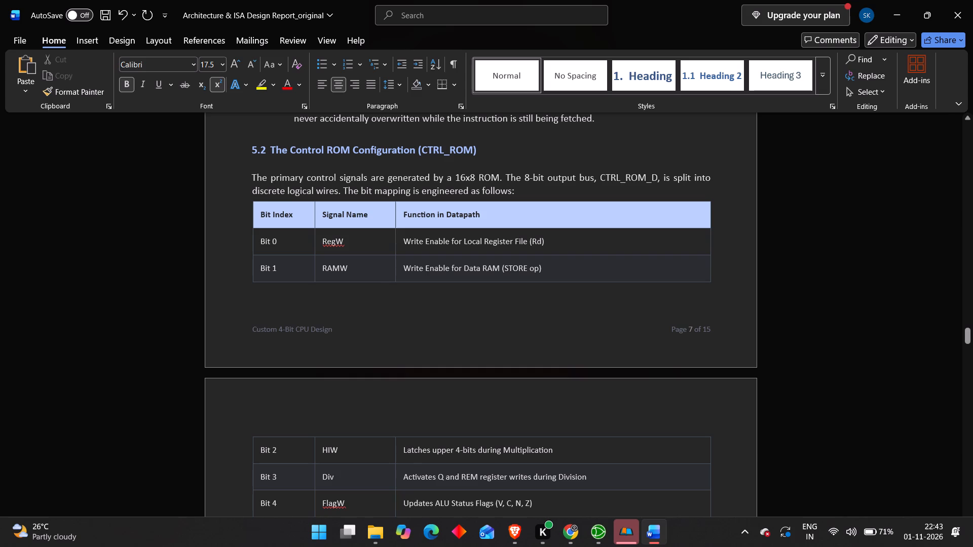
scroll(384, 465, "down", 2)
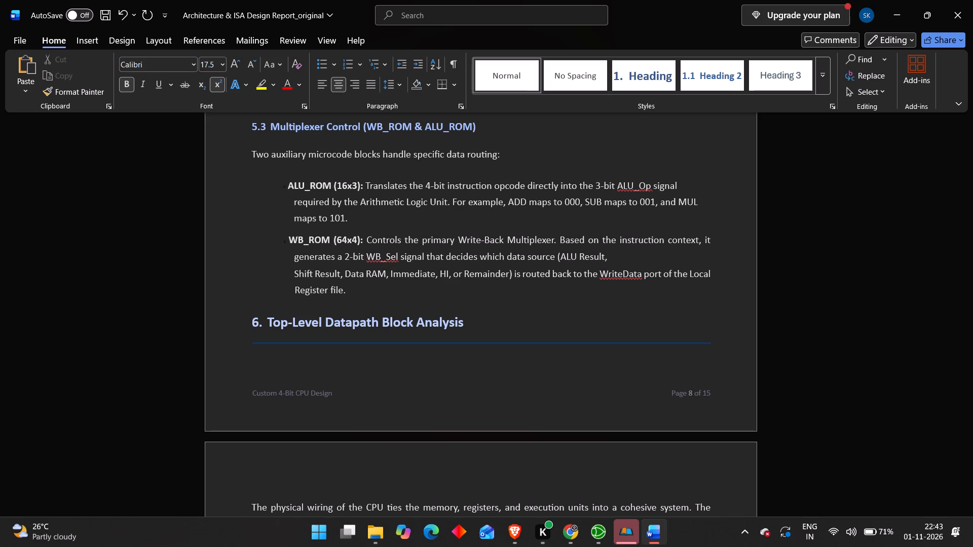
Push the Top-Level Datapath Block Analysis heading from the bottom of page 8 onto page 9, above its introductory paragraph.
scroll(384, 465, "down", 1)
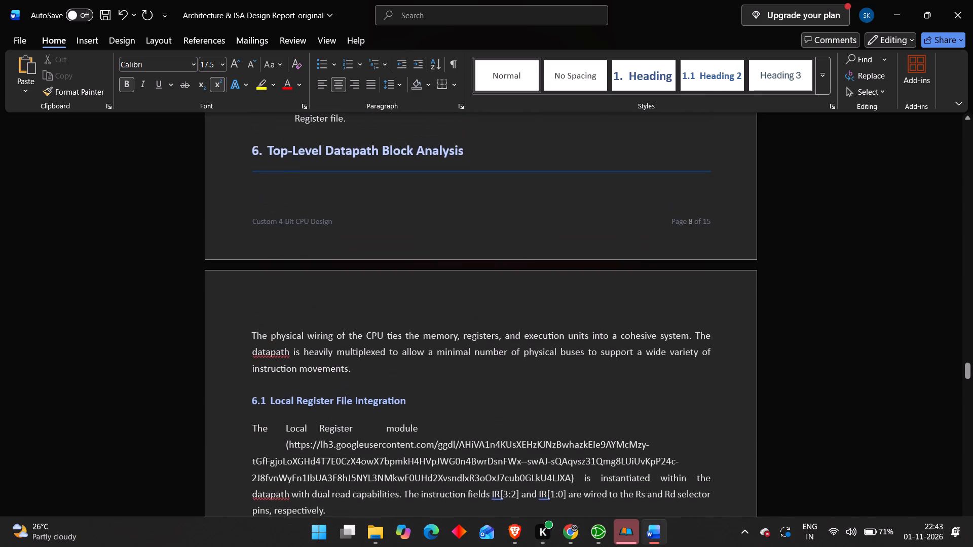
scroll(384, 465, "down", 1)
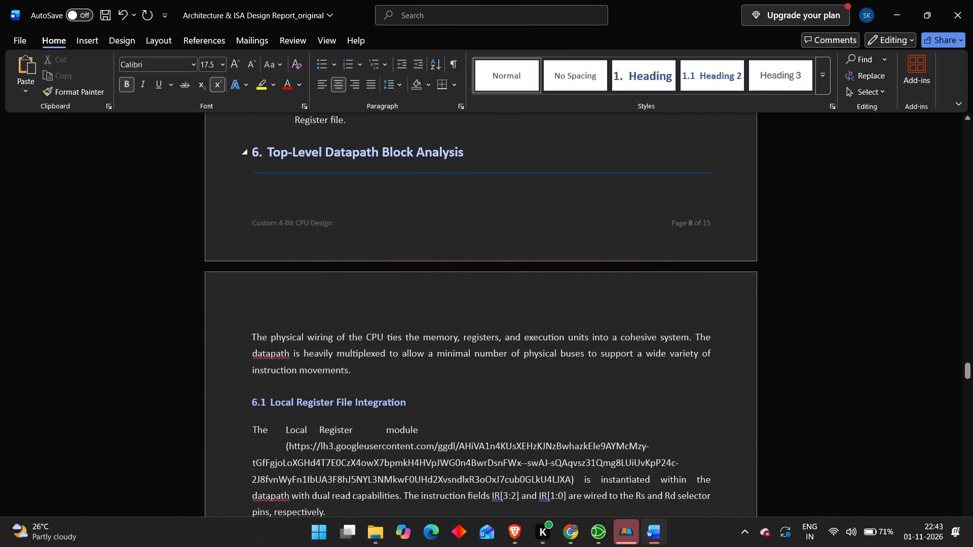
left_click(251, 148)
key("Left")
key("Left")
key("Left")
key("Right")
key("Right")
key("Return")
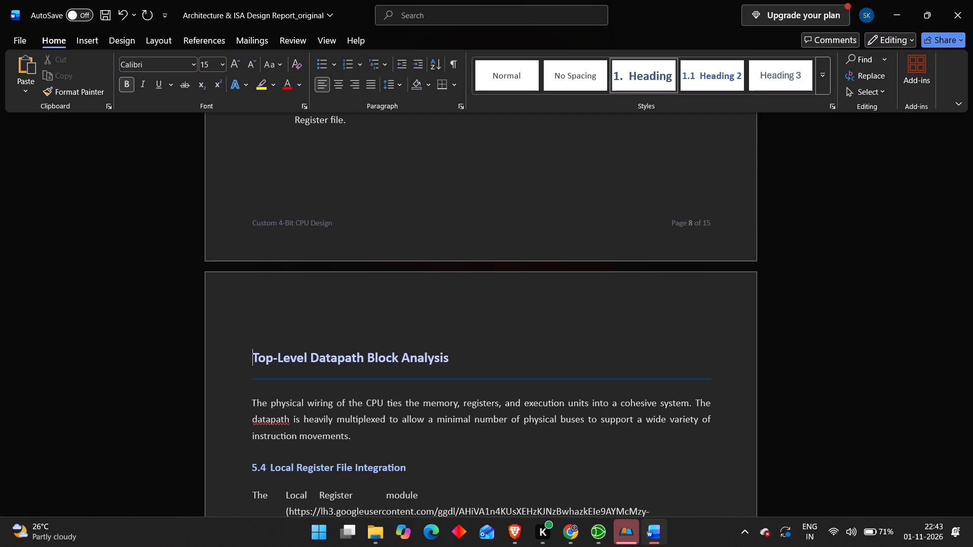
Review the pages around the moved heading, from the control unit figure to the Program Counter & Control Flow Logic section.
scroll(334, 285, "up", 2)
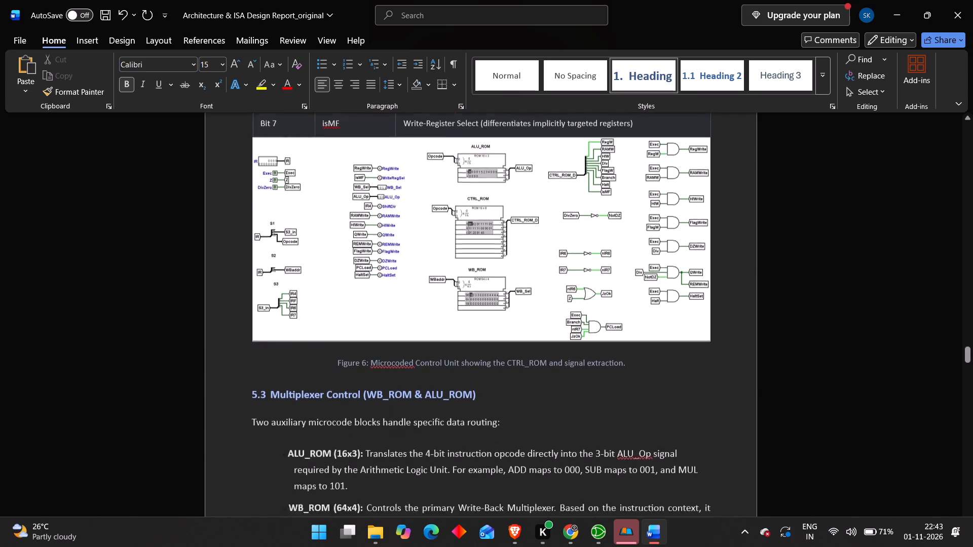
scroll(334, 285, "up", 1)
scroll(334, 285, "down", 2)
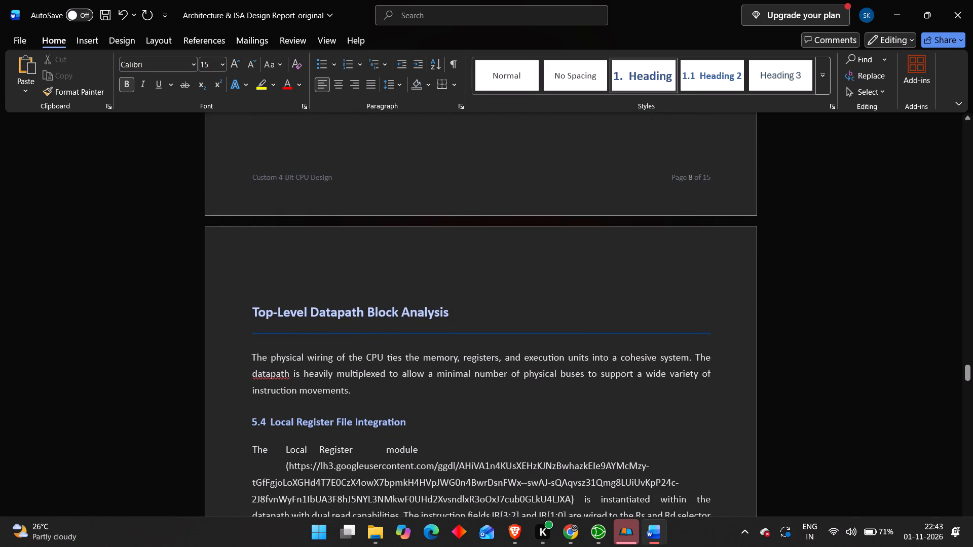
scroll(334, 285, "down", 2)
scroll(334, 285, "up", 1)
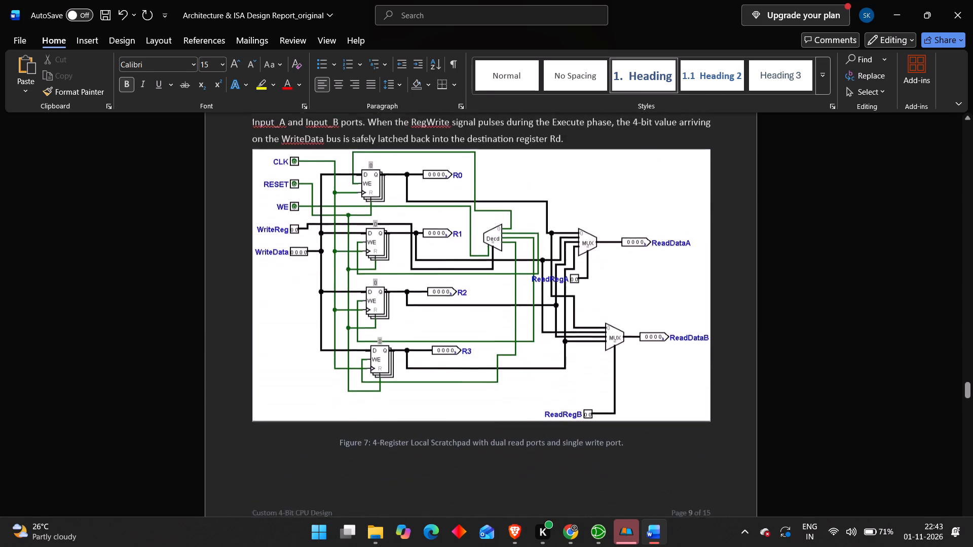
scroll(334, 285, "down", 1)
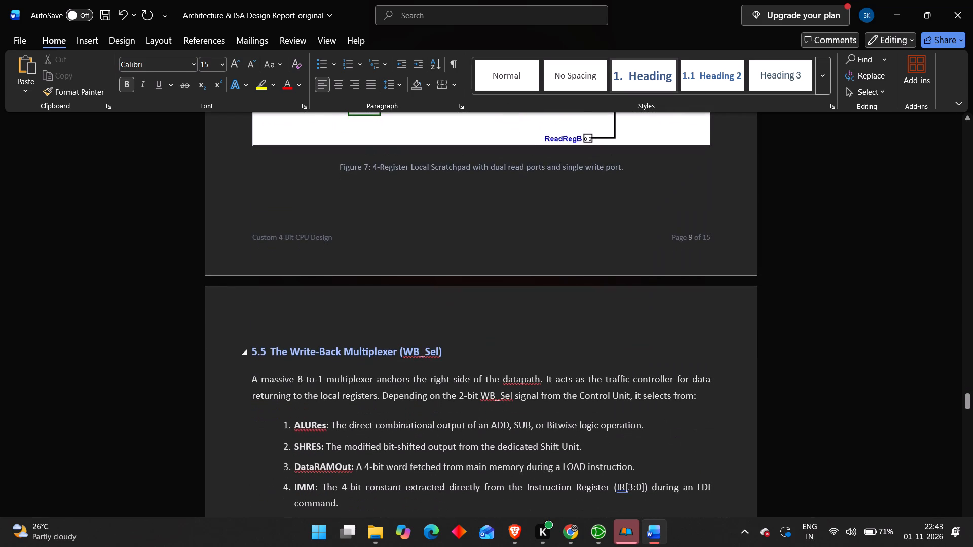
scroll(432, 392, "down", 2)
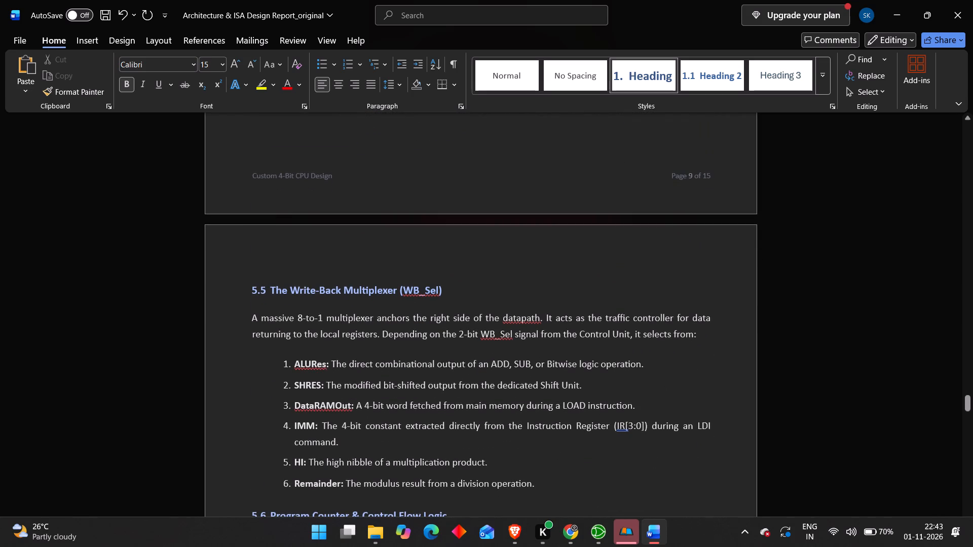
scroll(432, 392, "down", 2)
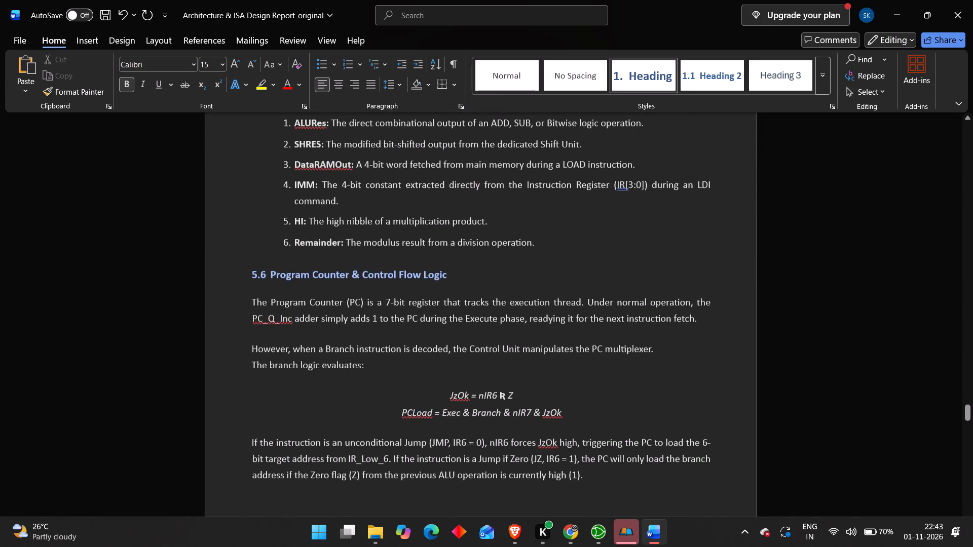
Delete the JzOk and PCLoad equations from the Program Counter & Control Flow Logic section.
scroll(432, 392, "down", 2)
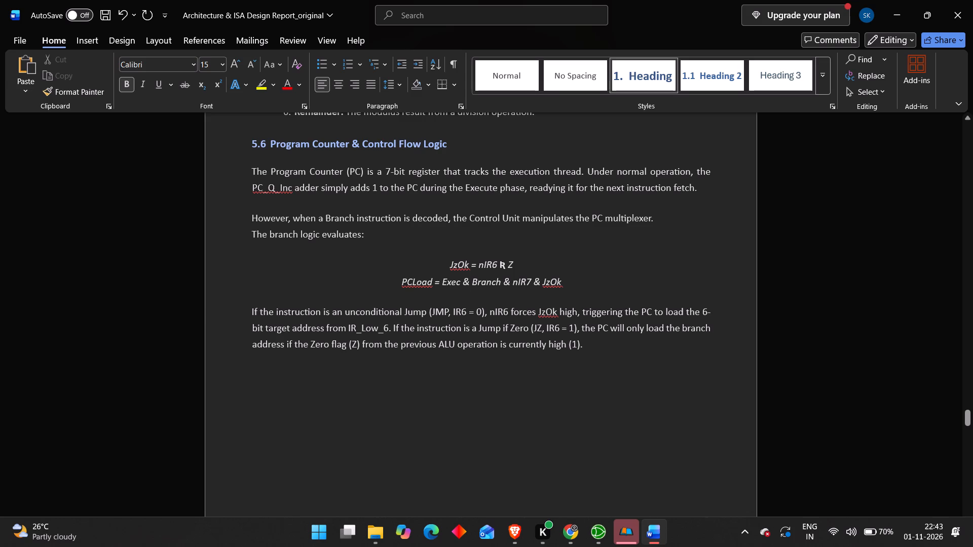
double_click(471, 257)
triple_click(466, 269)
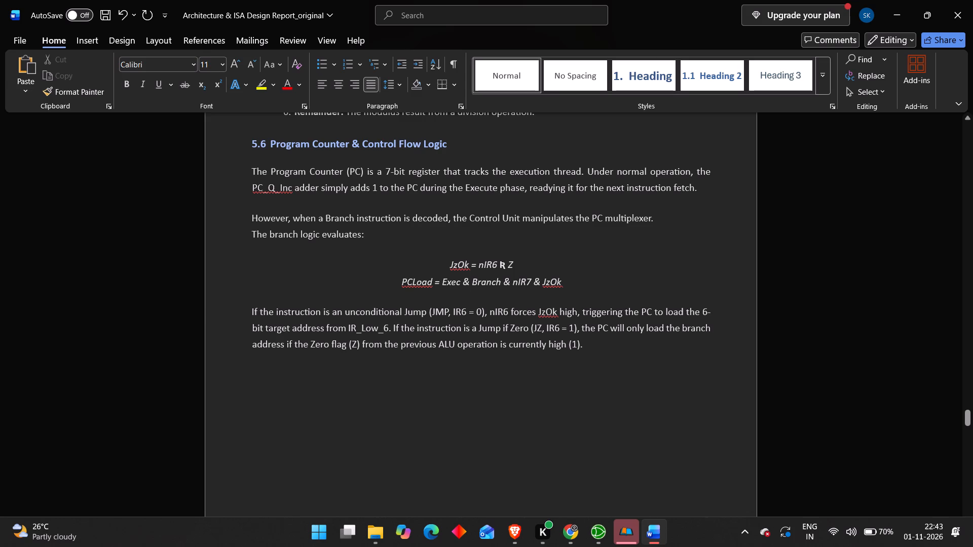
key("BackSpace")
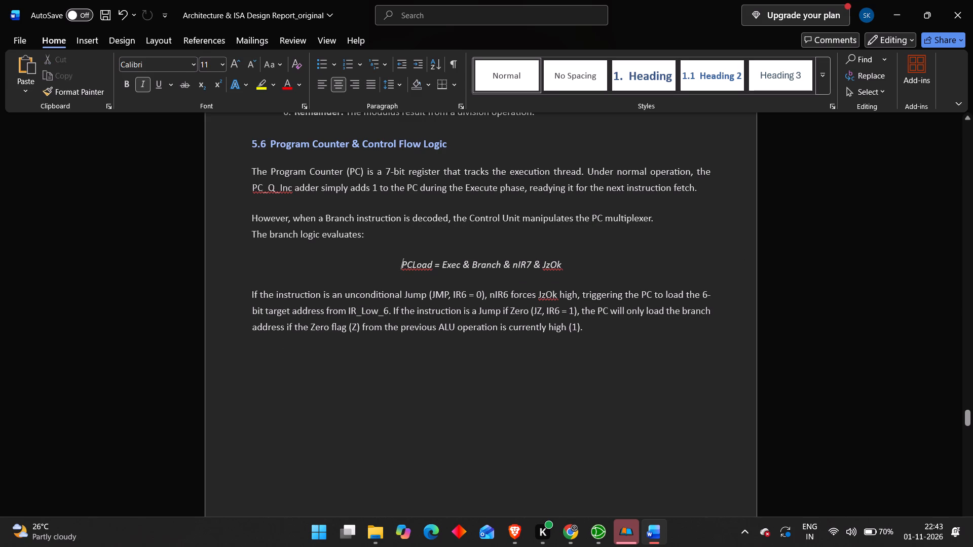
left_click(563, 267)
key("ctrl+BackSpace")
key("ctrl+BackSpace")
key("ctrl+BackSpace")
key("ctrl+BackSpace")
key("ctrl+BackSpace")
key("ctrl+BackSpace")
key("ctrl+BackSpace")
key("ctrl+BackSpace")
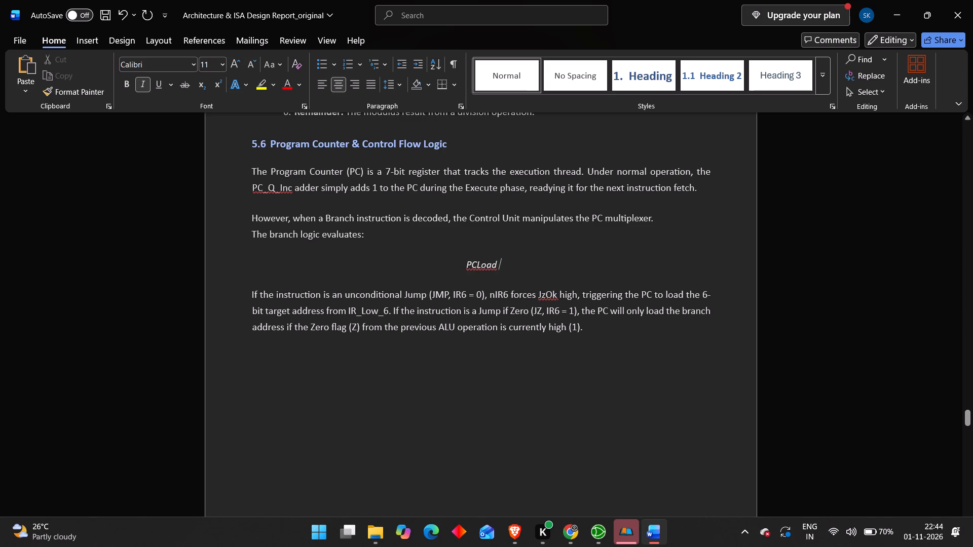
key("ctrl+BackSpace")
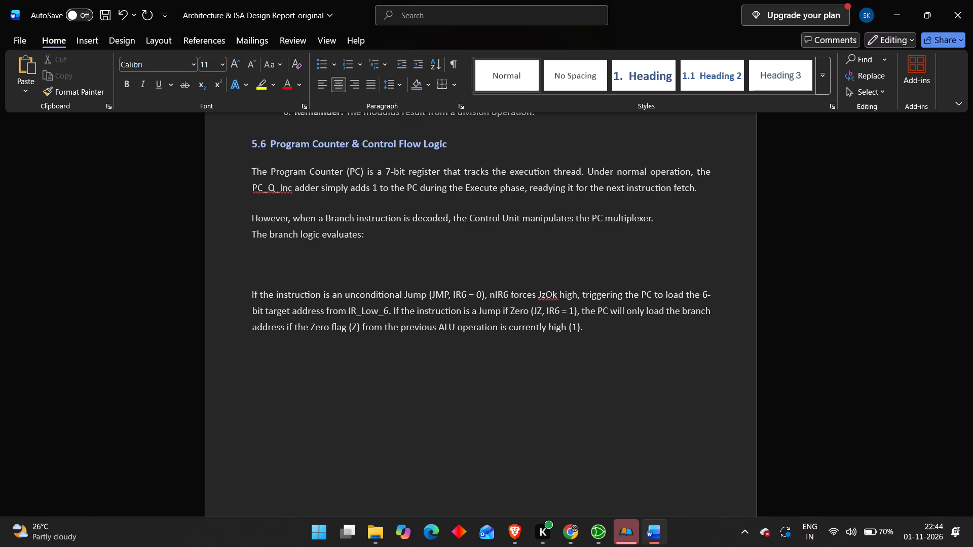
Remove the blank line left by the equations and the lead-in "The branch logic evaluates:" above it.
scroll(563, 267, "down", 1)
key("BackSpace")
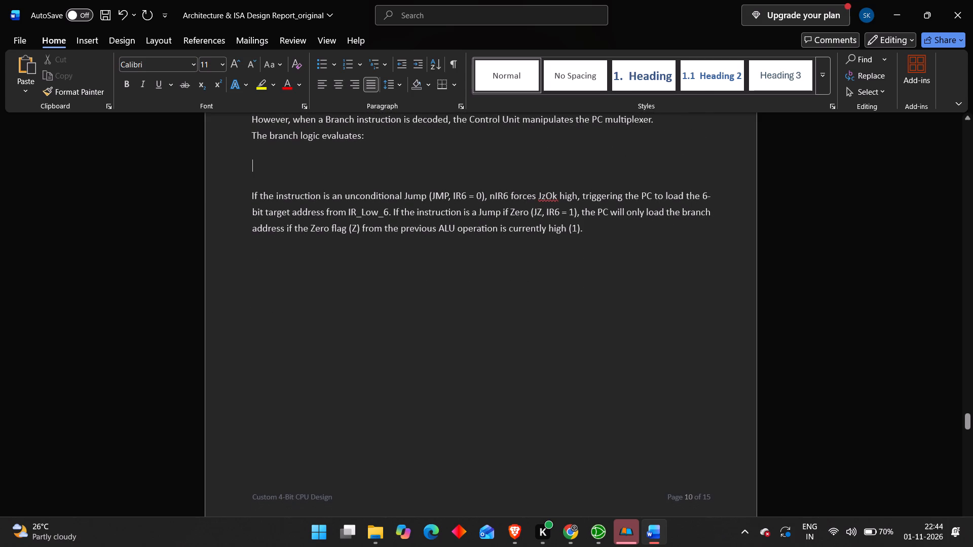
key("BackSpace")
key("BackSpace")
key("BackSpace")
key("ctrl+BackSpace")
key("ctrl+BackSpace")
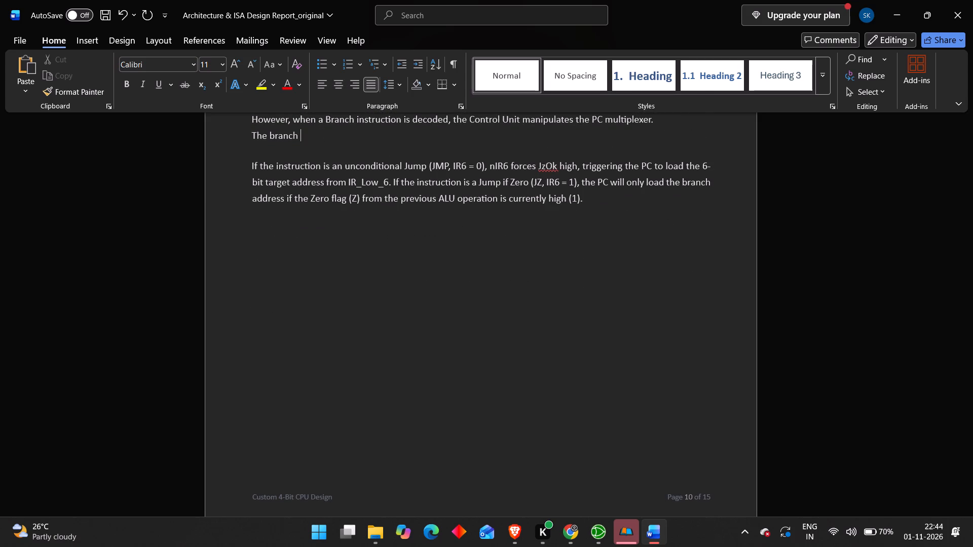
key("ctrl+BackSpace")
key("ctrl+BackSpace")
Delete the bracketed googleusercontent image link from the first paragraph of Section 6.1 Hardware Integer Division Unit (DIV).
scroll(563, 267, "down", 1)
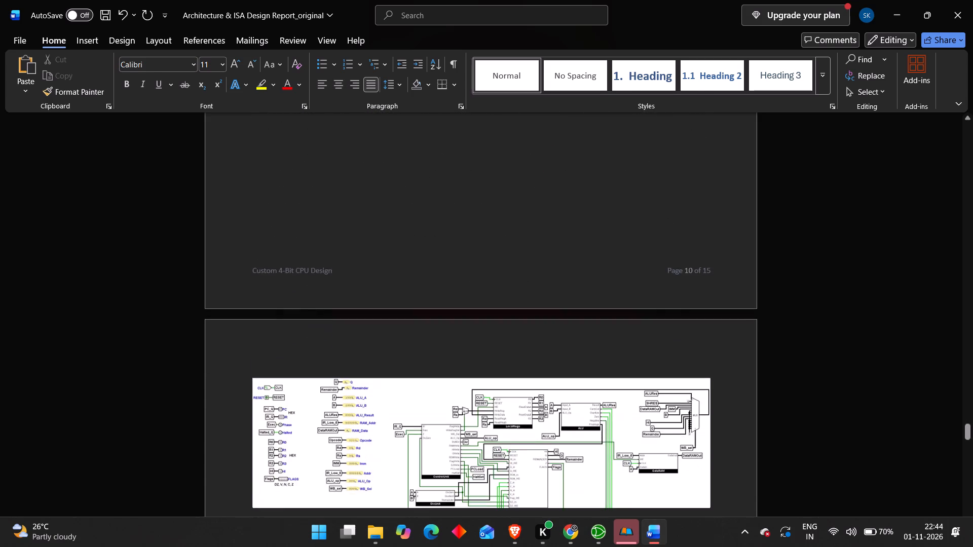
scroll(563, 267, "down", 2)
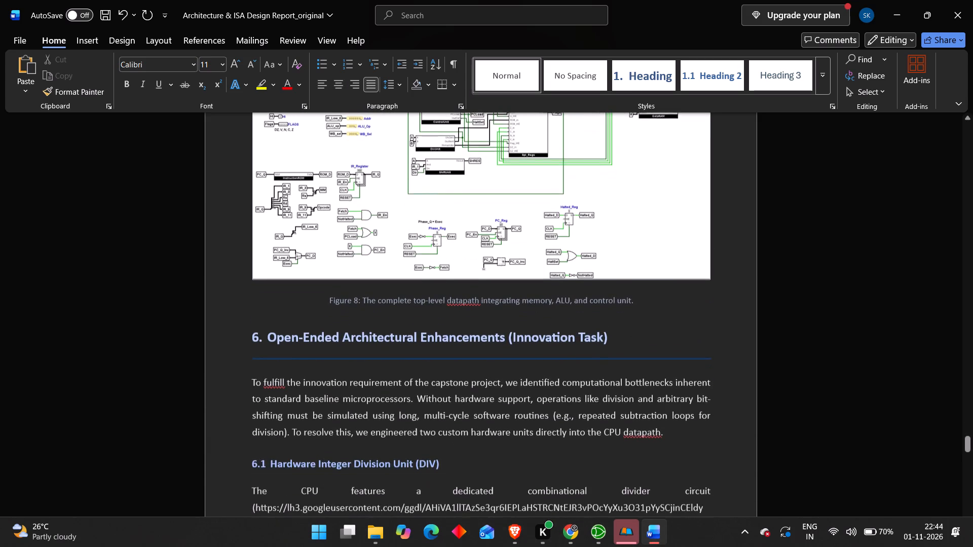
scroll(563, 267, "down", 1)
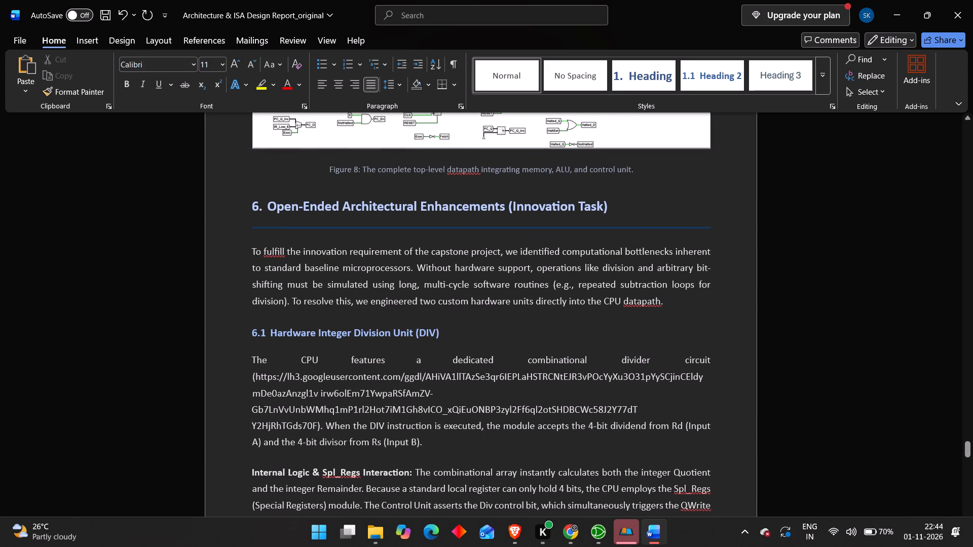
left_click_drag(320, 426, 306, 415)
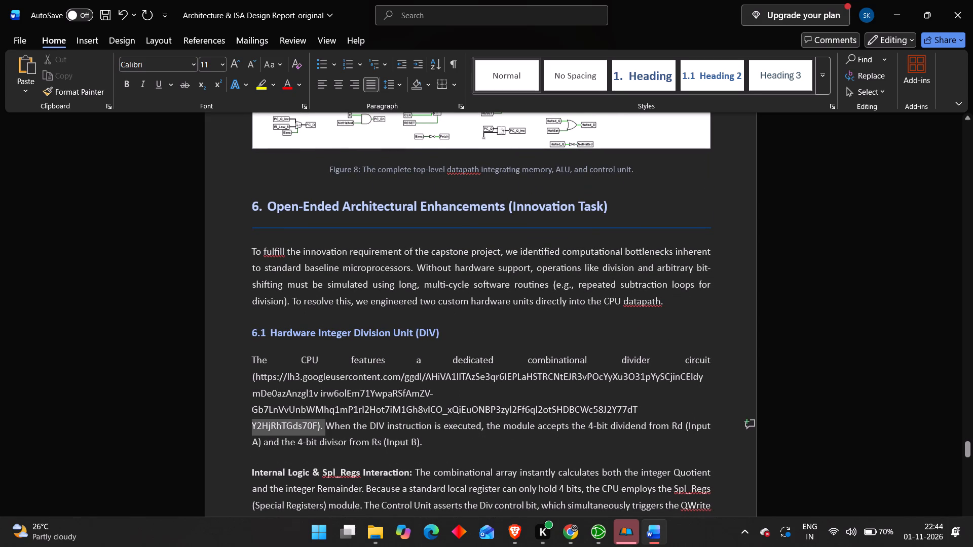
left_click_drag(306, 415, 301, 408)
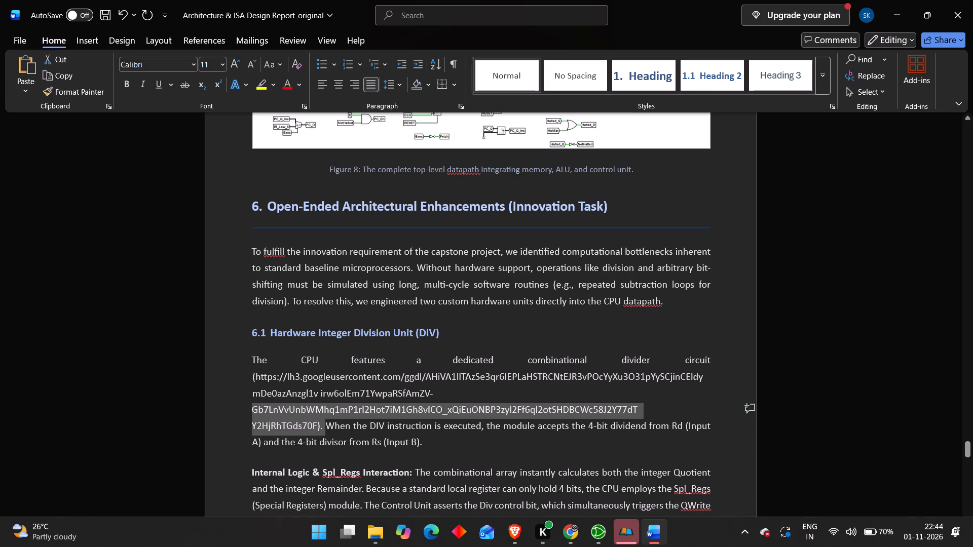
left_click(251, 378, "shift")
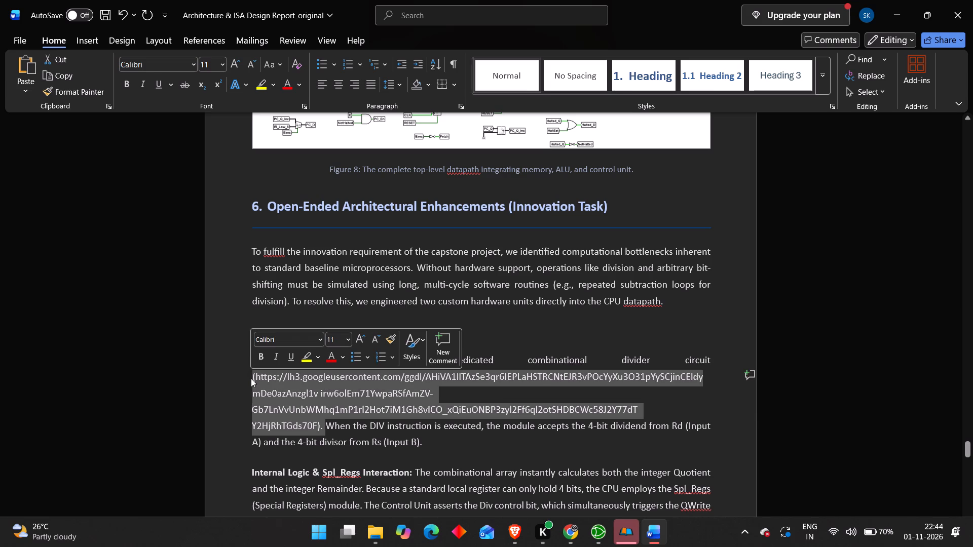
key("BackSpace")
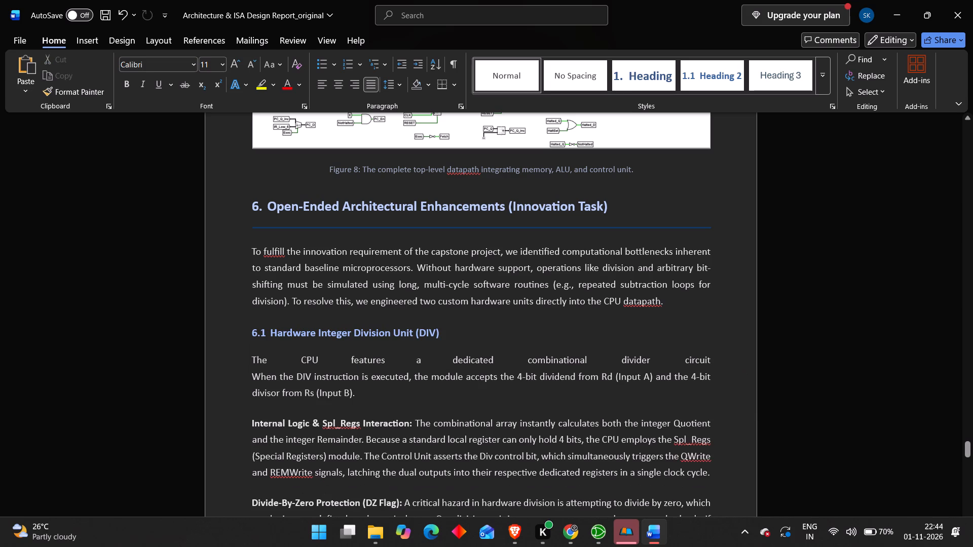
Join the line starting "When the DIV instruction" to the end of "divider circuit" in Section 6.1 and put a period between them.
key("BackSpace")
key("BackSpace")
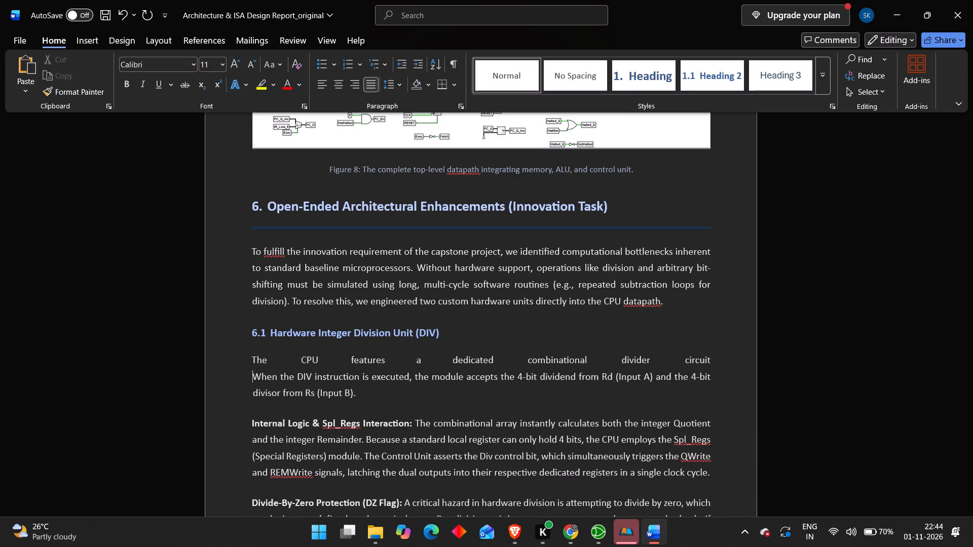
key("BackSpace")
key("BackSpace")
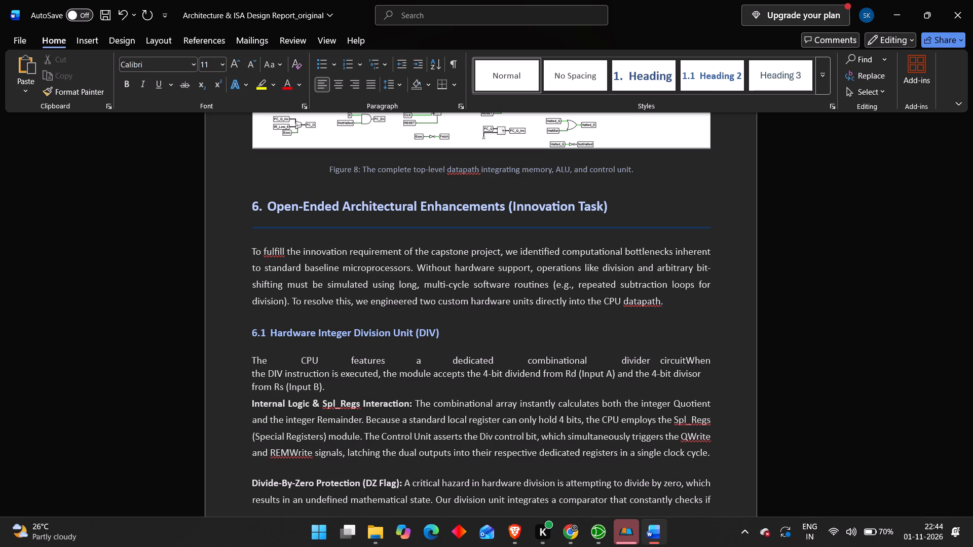
key("period")
Close the wide gap between "combinational" and "divider" in the first line of Section 6.1.
key("Left")
key("Left")
key("Left")
key("Left")
key("Left")
key("Left")
key("Left")
key("Left")
key("Left")
key("Left")
key("Left")
key("Left")
key("Left")
key("Left")
key("Right")
key("Right")
key("Right")
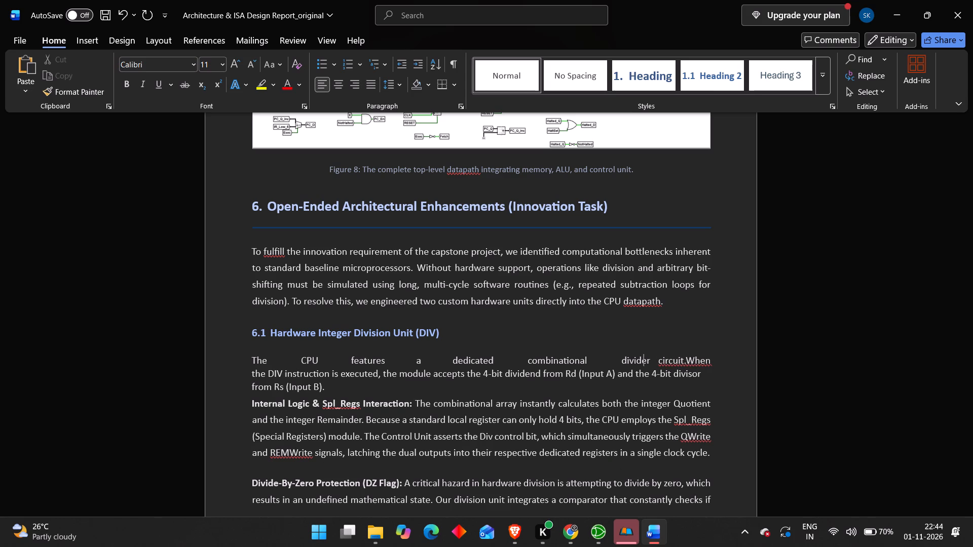
key("Right")
key("Right")
key("Right")
key("ctrl+BackSpace")
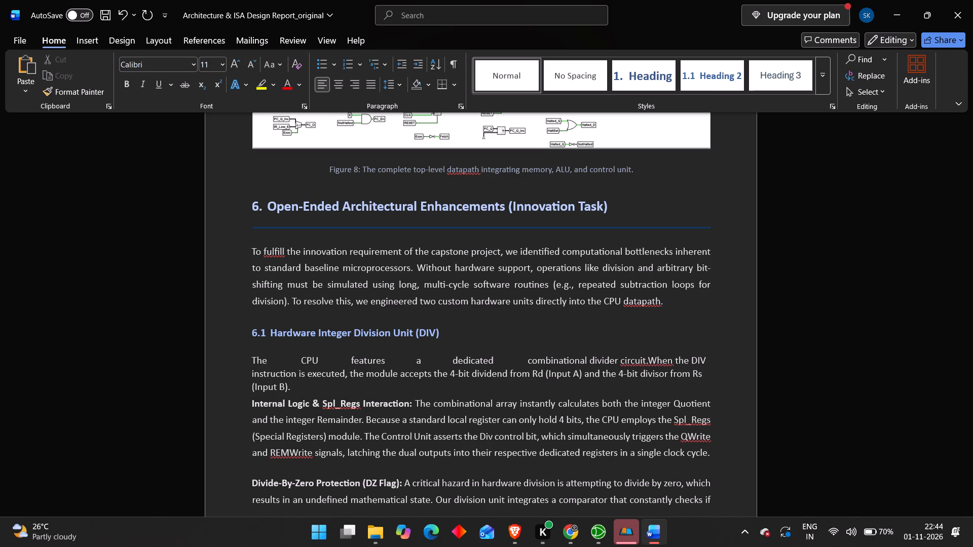
Close the remaining wide gaps between the words from "The CPU features" to "combinational" in the same line, leaving single spaces.
key("ctrl+Left")
key("ctrl+Left")
key("ctrl+Left")
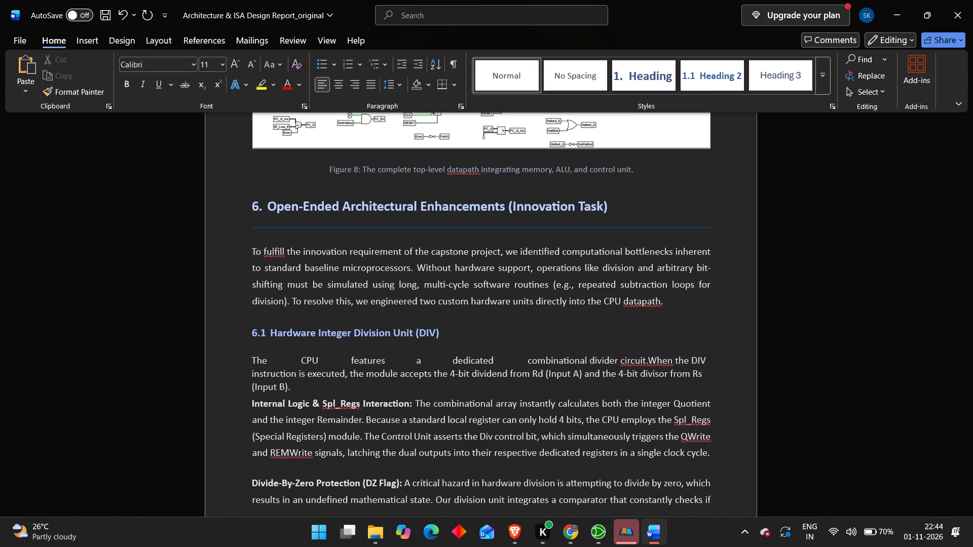
key("BackSpace")
key("ctrl+Left")
key("ctrl+Left")
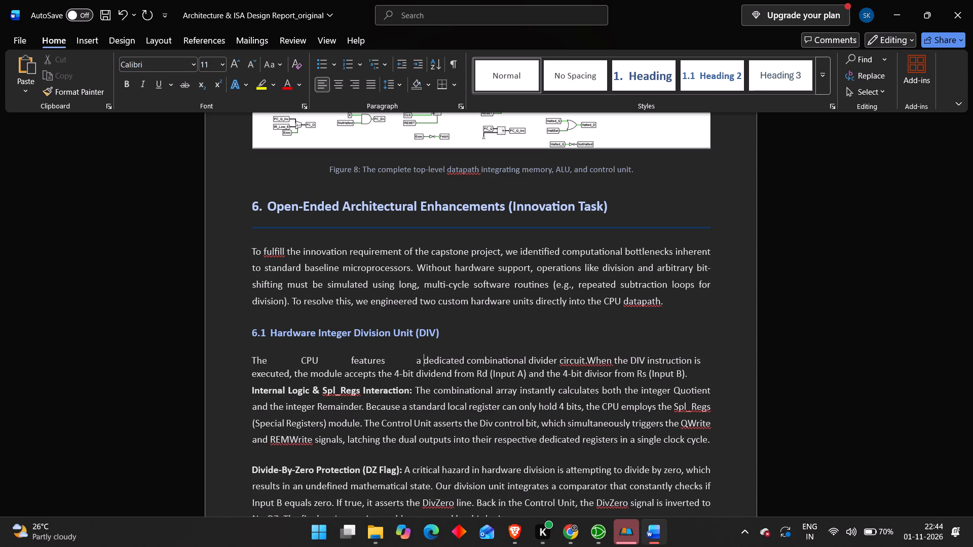
key("ctrl+Left")
key("BackSpace")
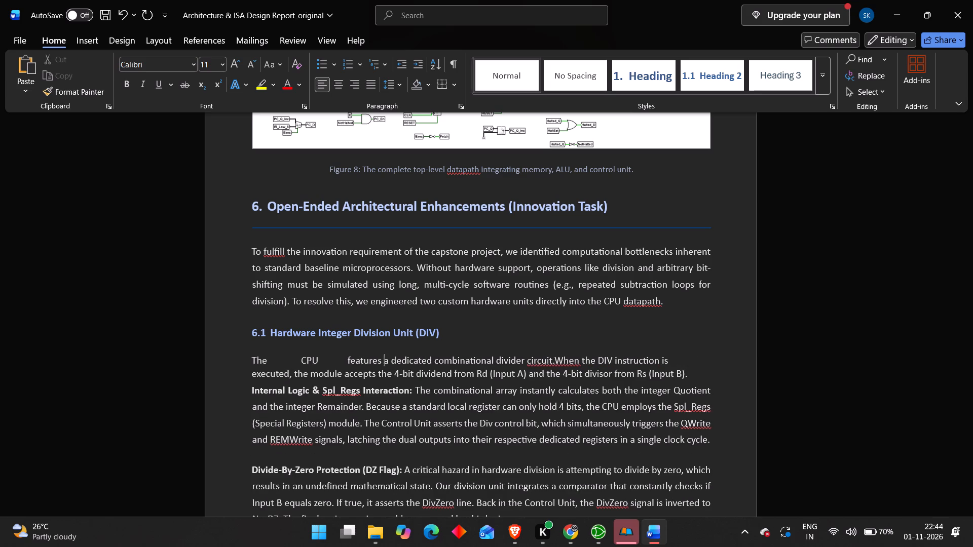
key("ctrl+Left")
key("BackSpace")
key("ctrl+Left")
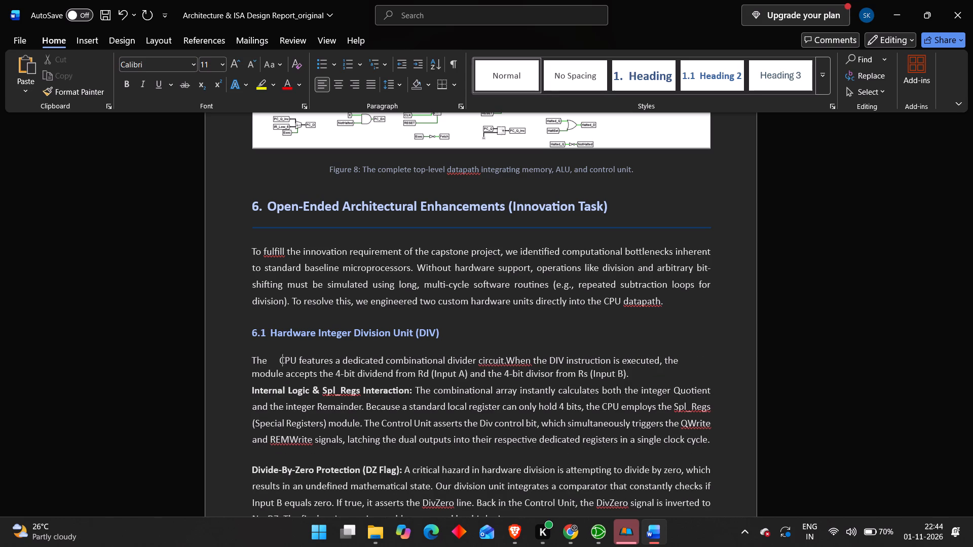
key("BackSpace")
Review the rest of the report, from Section 6.1 and the divider figure and formula through Section 7 Conclusion and Verification.
scroll(326, 418, "down", 1)
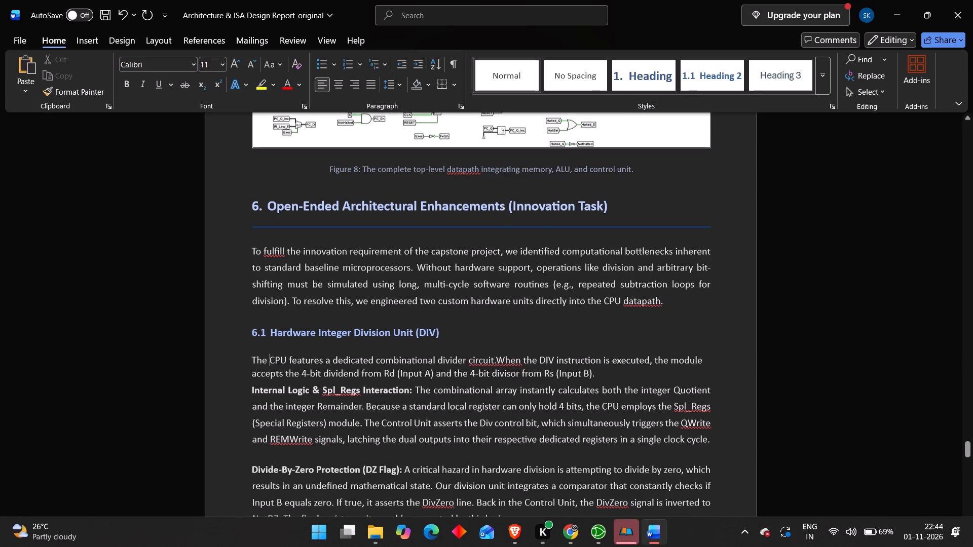
scroll(326, 418, "down", 1)
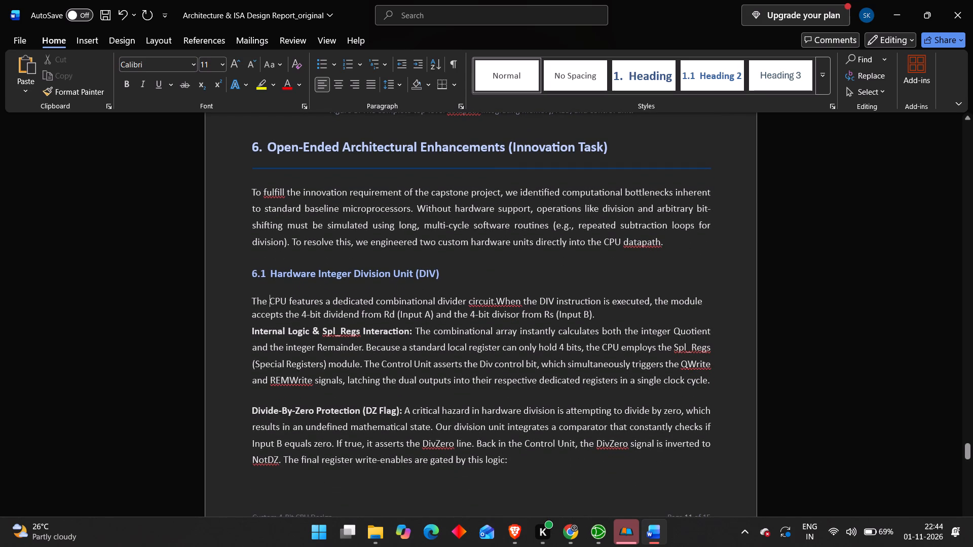
scroll(326, 418, "down", 1)
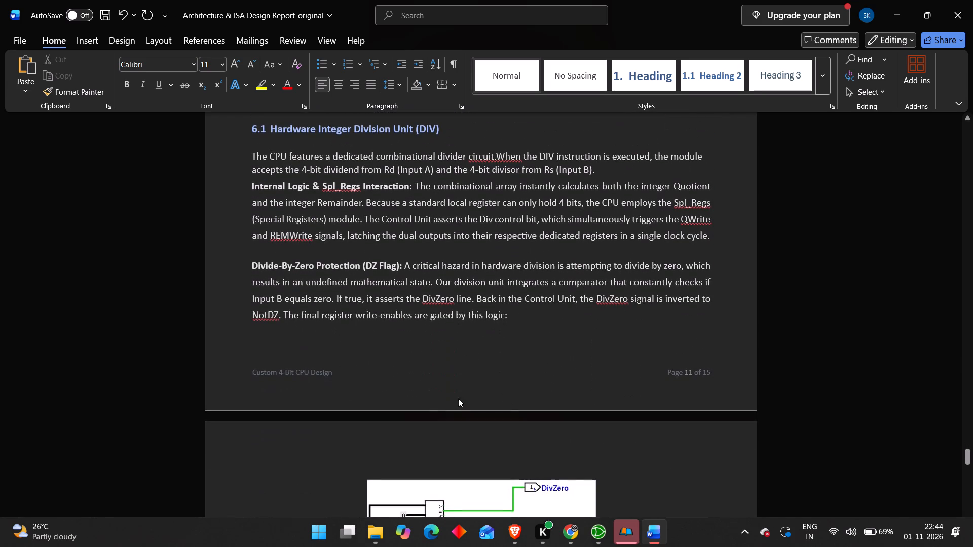
scroll(503, 346, "down", 2)
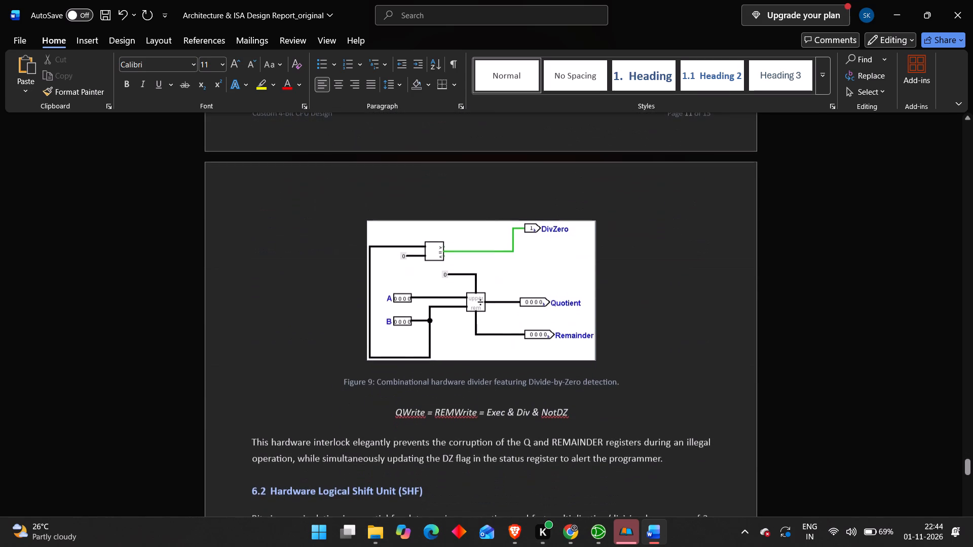
scroll(503, 346, "down", 2)
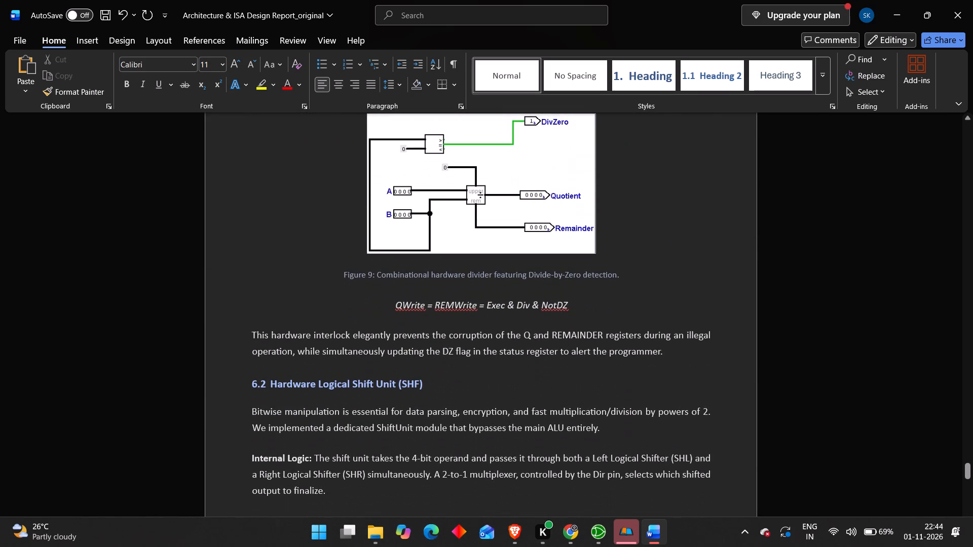
left_click(542, 304)
left_click_drag(542, 304, 569, 310)
left_click(569, 310)
scroll(574, 310, "up", 1)
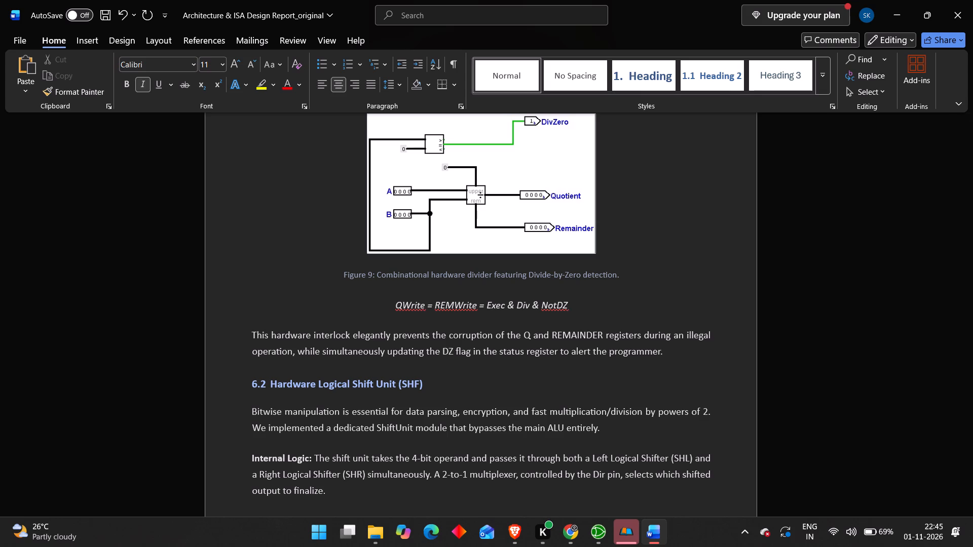
scroll(574, 310, "up", 1)
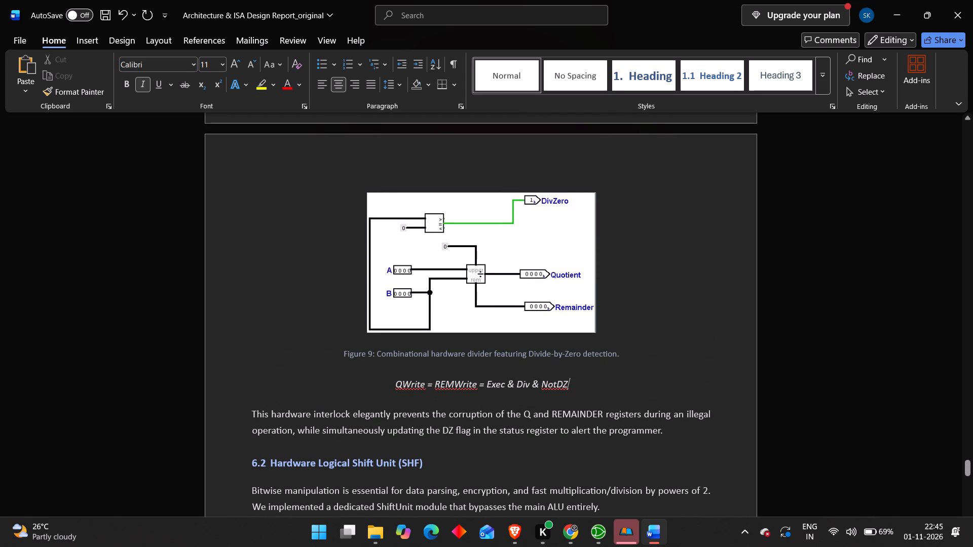
scroll(569, 383, "down", 1)
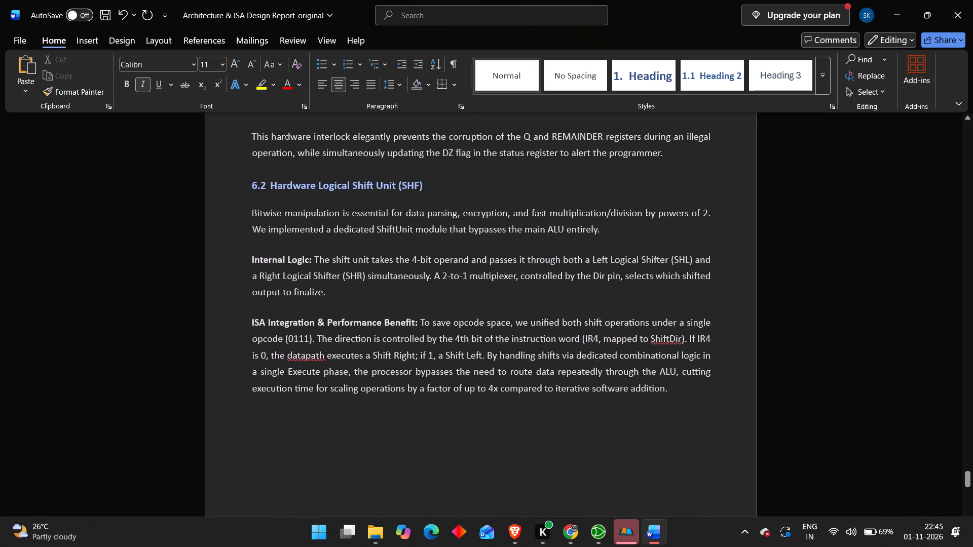
scroll(569, 383, "down", 1)
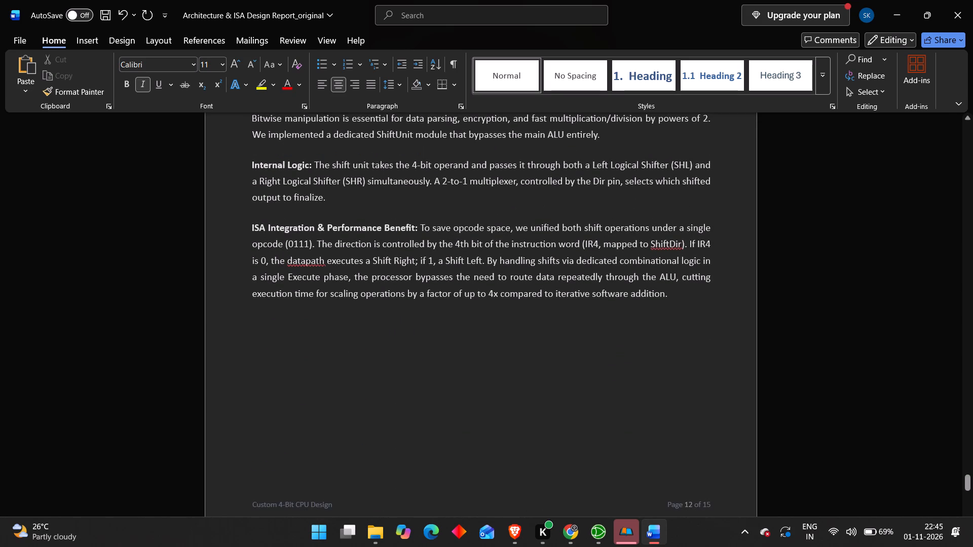
scroll(569, 383, "down", 2)
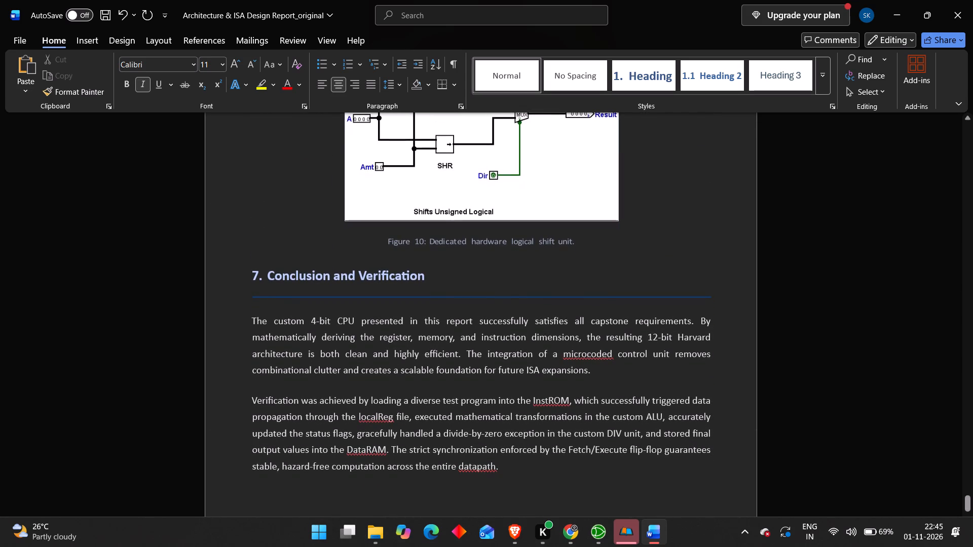
scroll(569, 383, "down", 1)
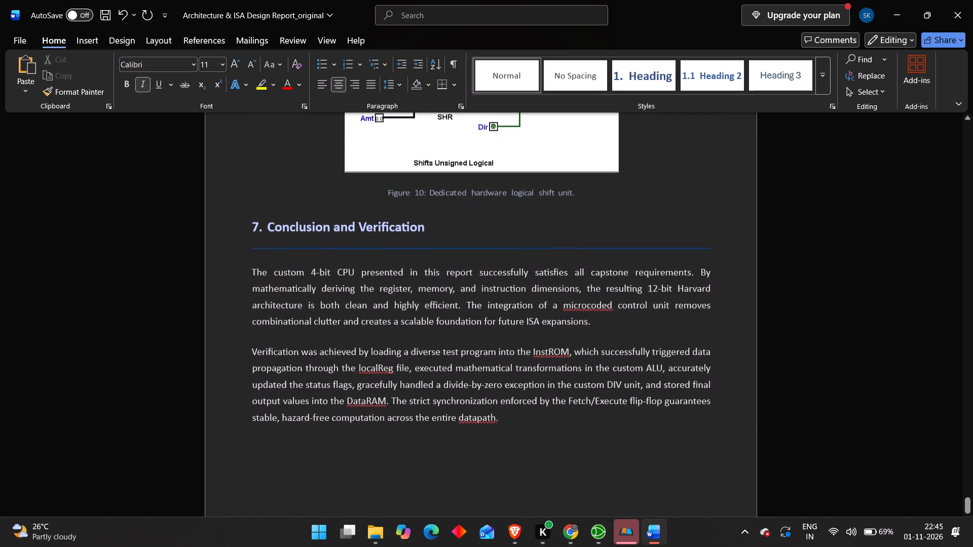
scroll(569, 383, "down", 2)
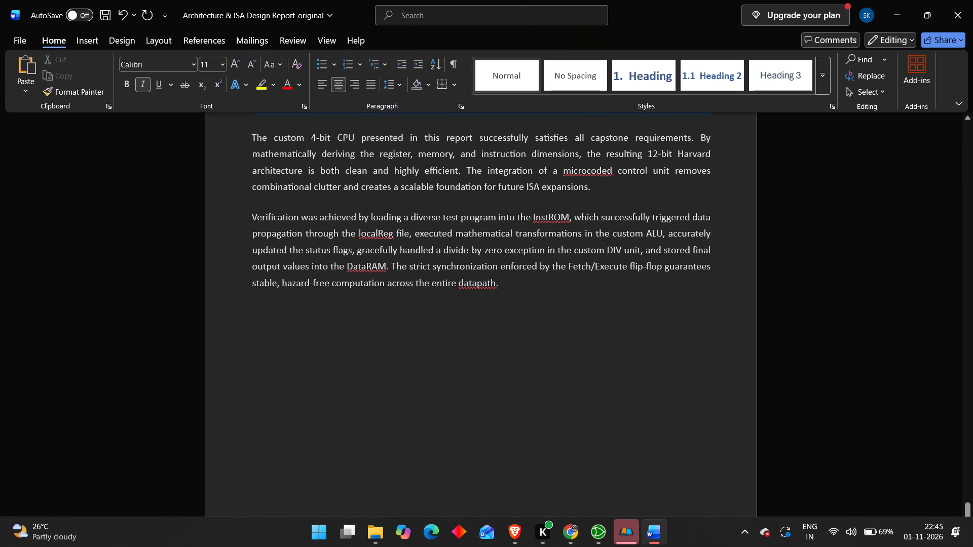
scroll(569, 383, "down", 4)
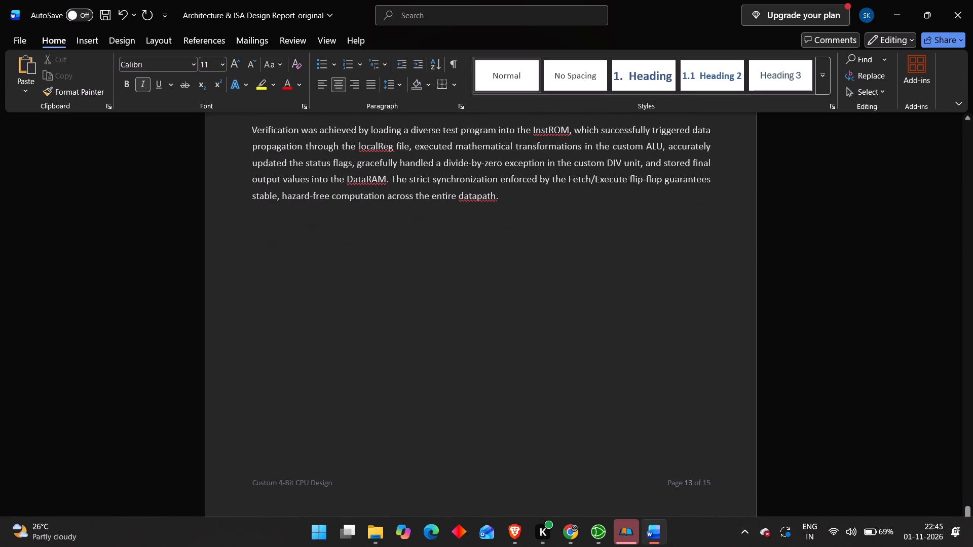
scroll(569, 381, "up", 2)
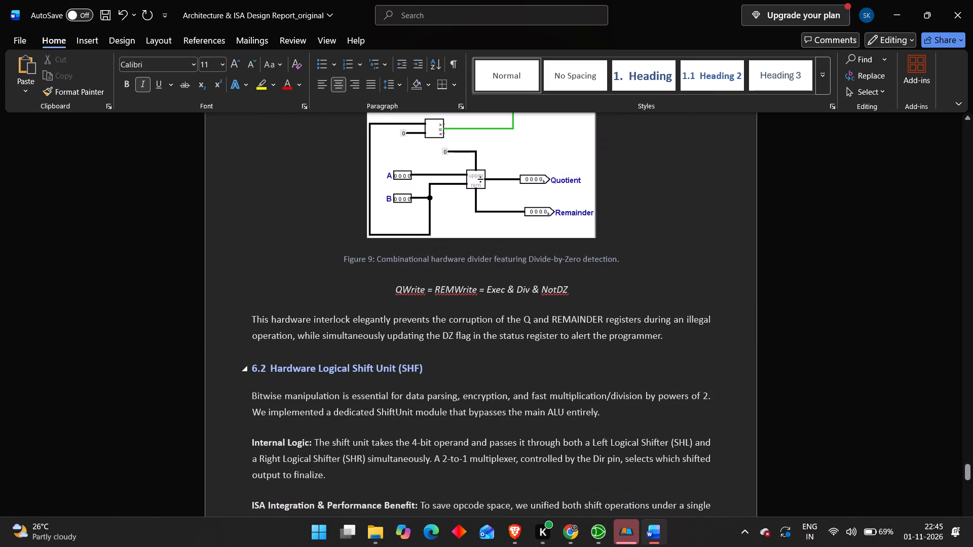
Save the report as a Word document named Architecture & ISA Design Report_original in the COA folder on the Desktop.
key("ctrl+s")
scroll(569, 381, "up", 8)
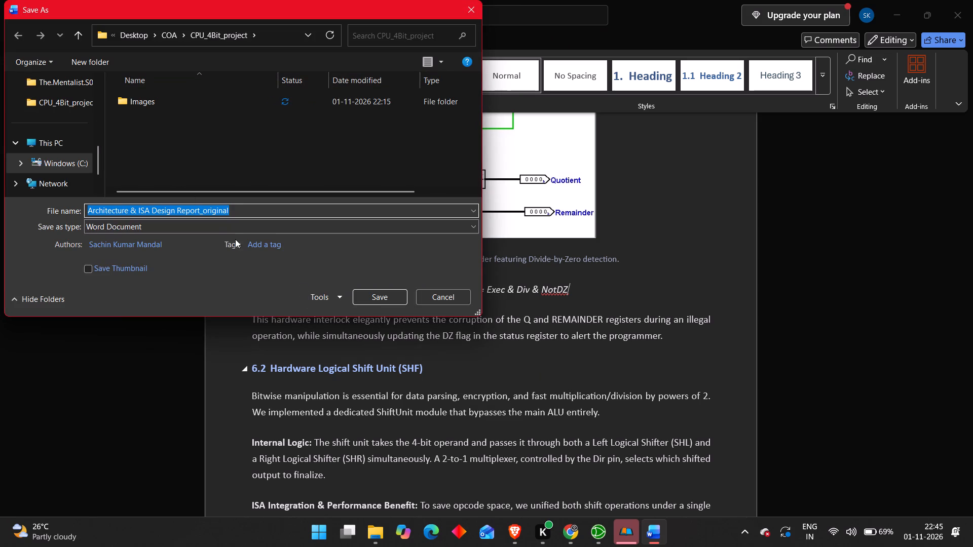
left_click(56, 152)
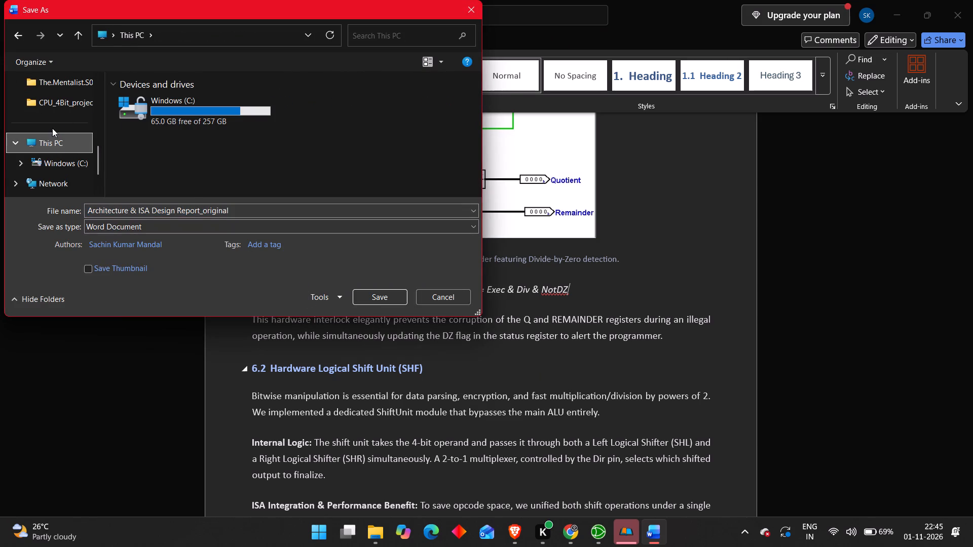
scroll(52, 149, "down", 1)
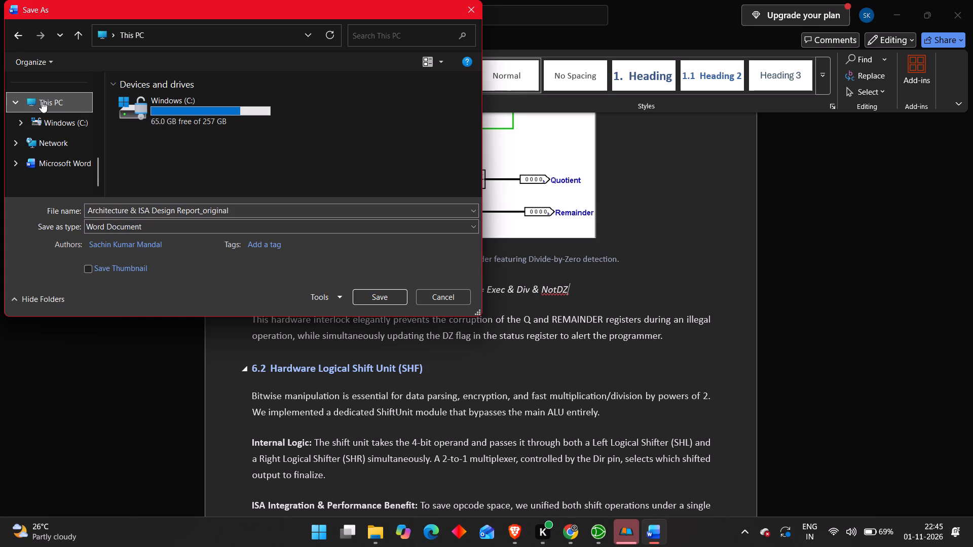
scroll(24, 143, "up", 1)
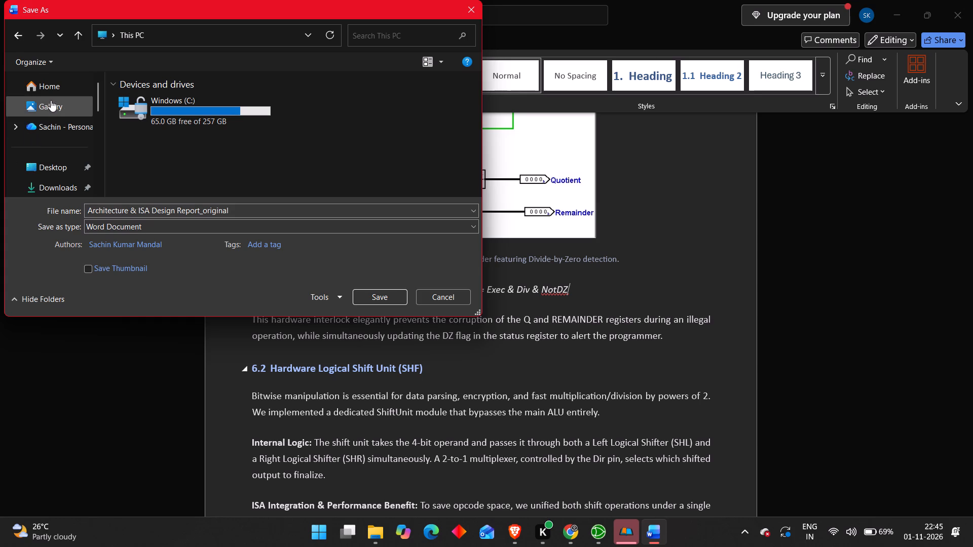
left_click_drag(54, 84, 48, 122)
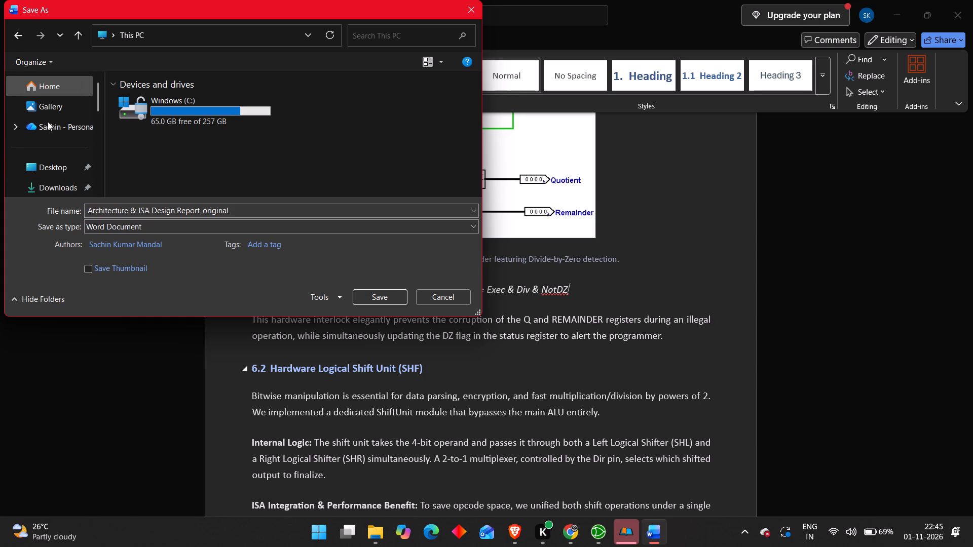
left_click(50, 162)
left_click_drag(50, 162, 51, 174)
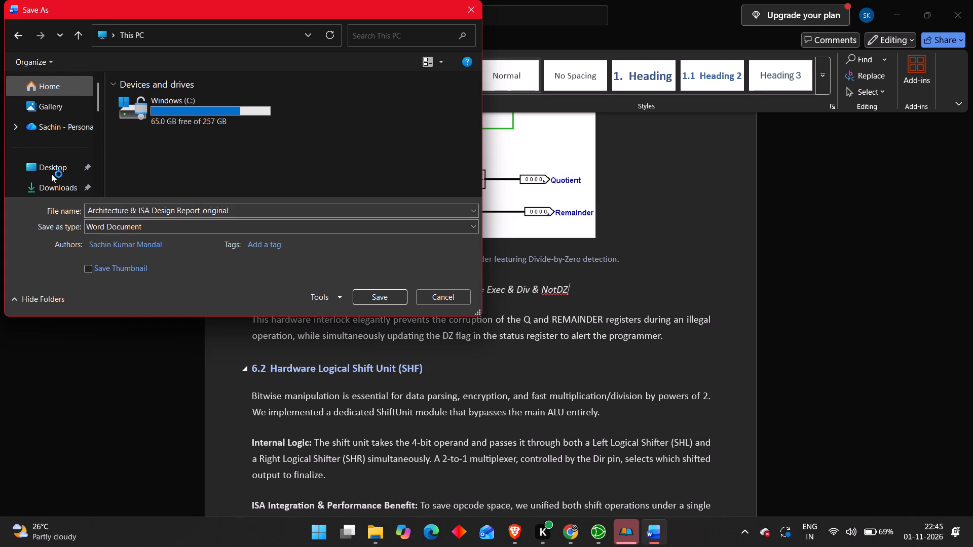
double_click(51, 174)
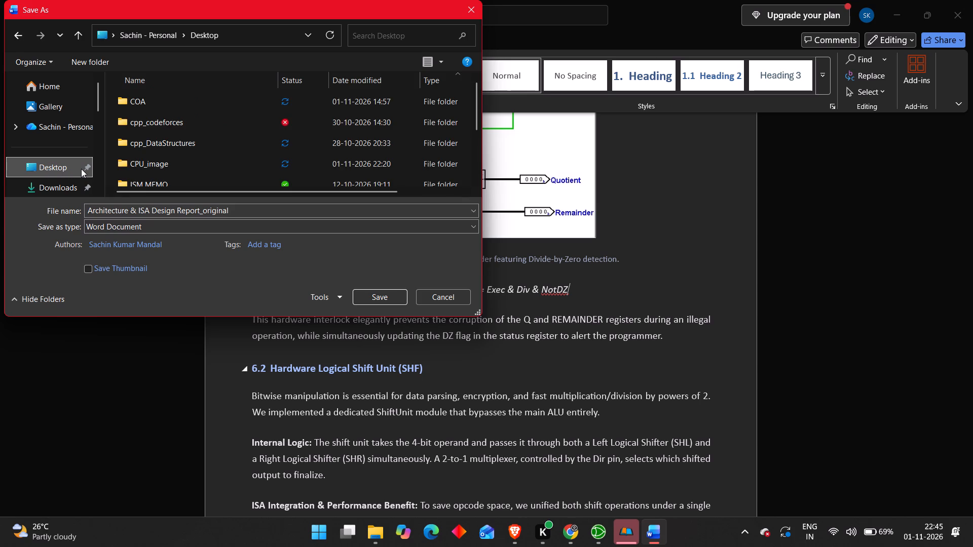
left_click_drag(135, 87, 136, 99)
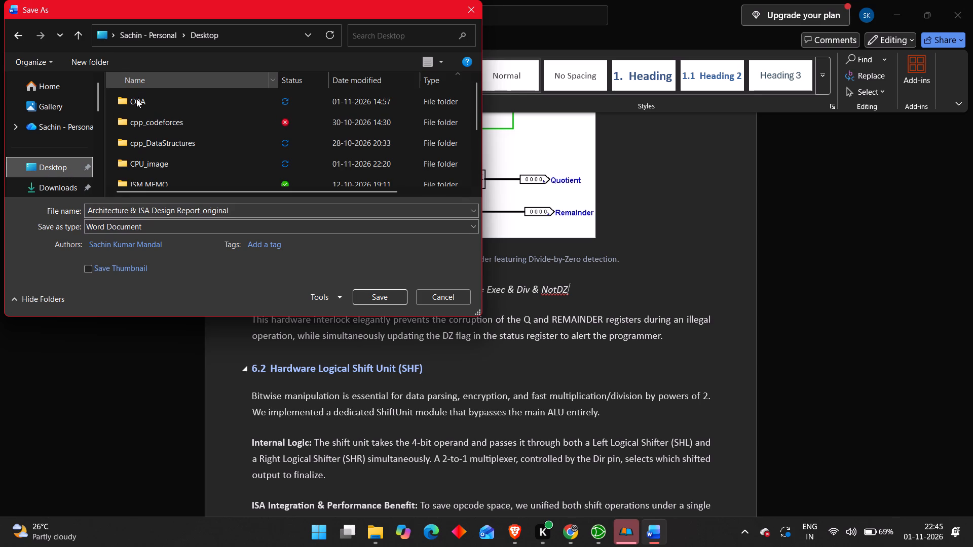
left_click_drag(136, 99, 136, 99)
double_click(136, 99)
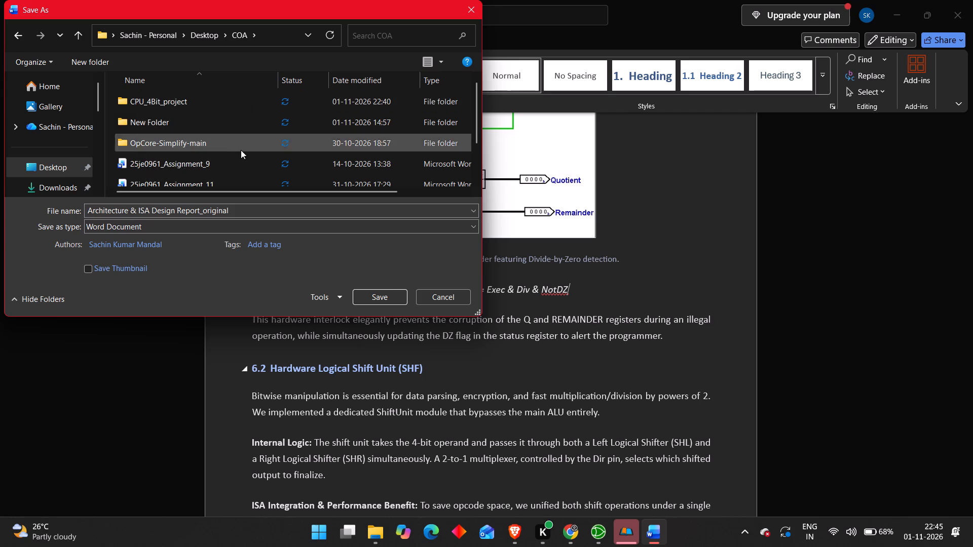
scroll(193, 146, "down", 1)
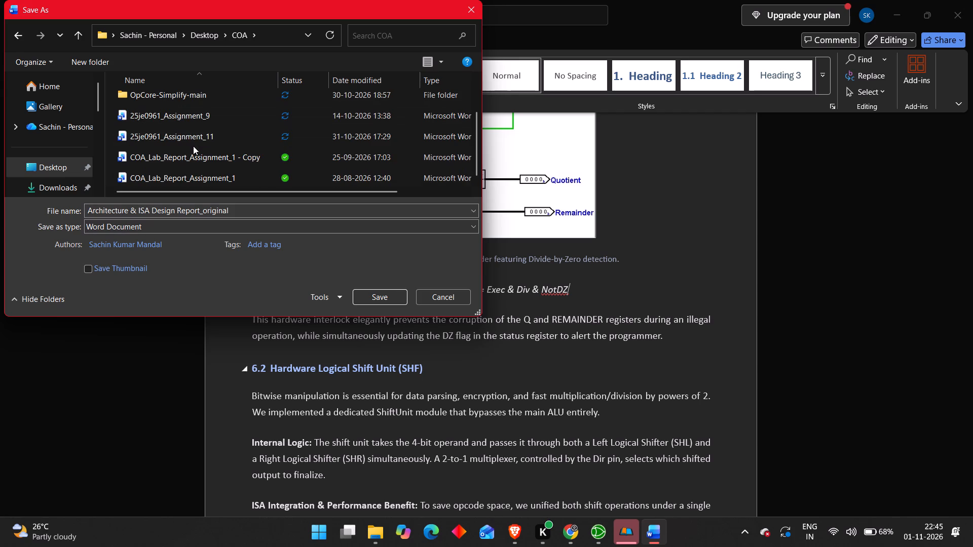
scroll(193, 146, "down", 1)
left_click(375, 295)
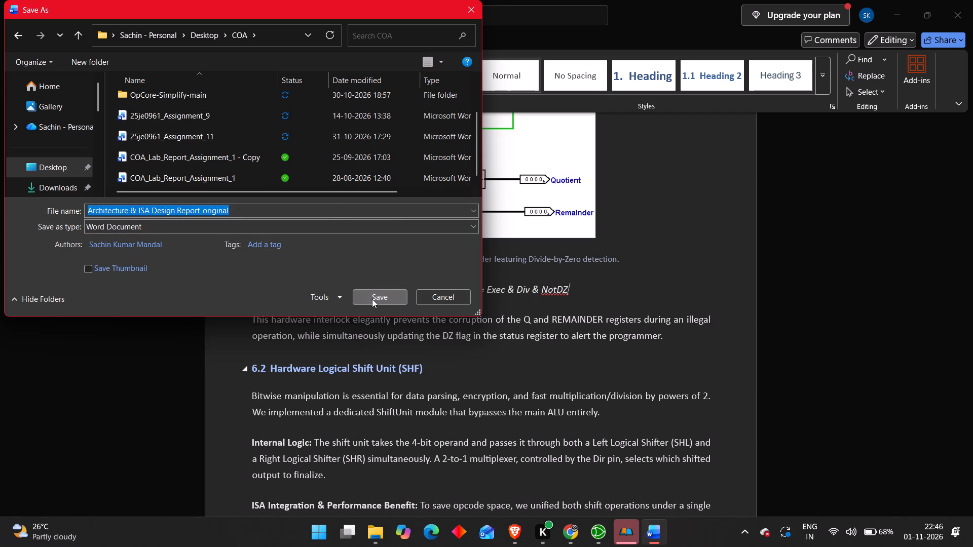
left_click(373, 302)
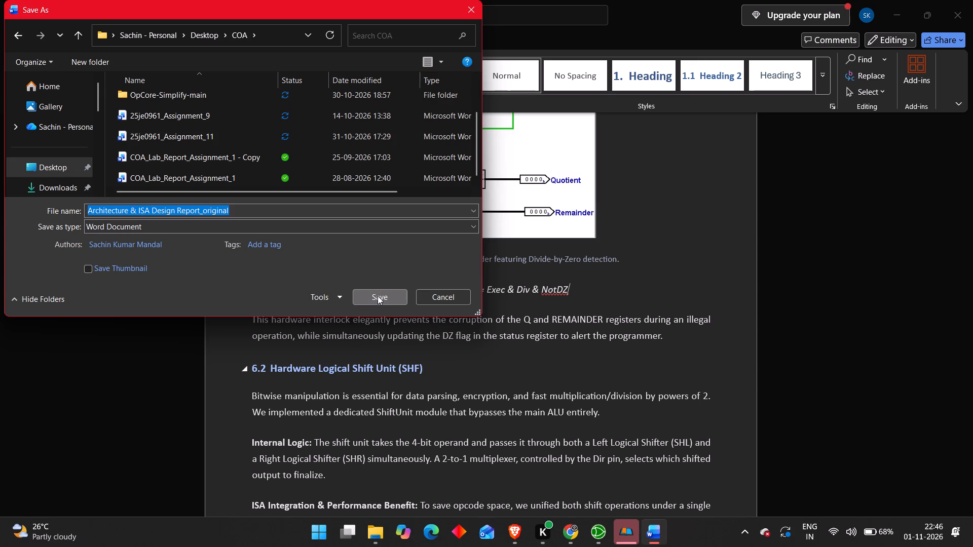
left_click(378, 296)
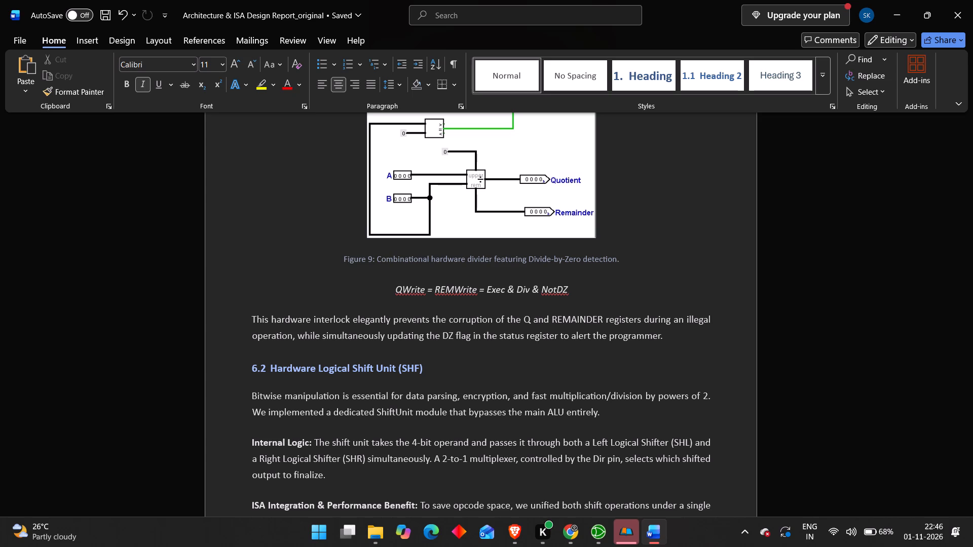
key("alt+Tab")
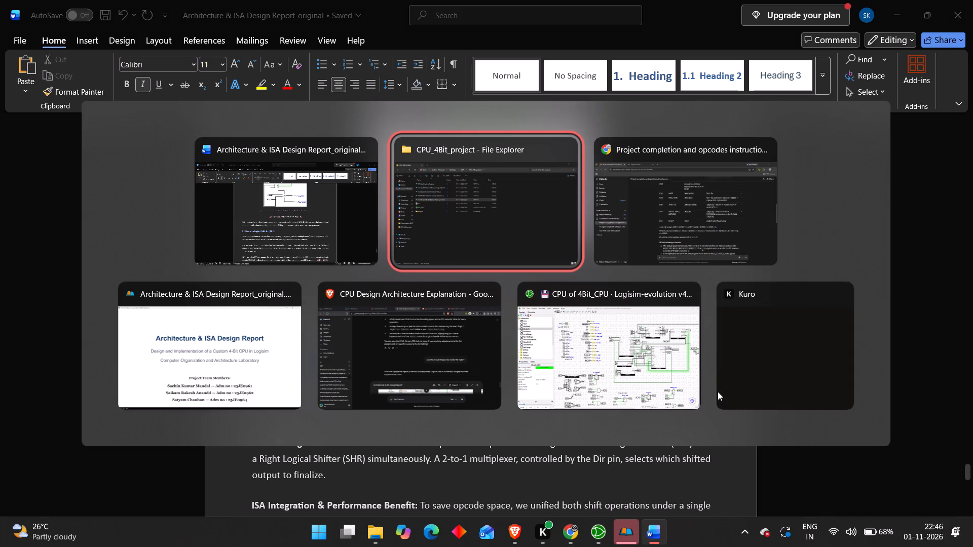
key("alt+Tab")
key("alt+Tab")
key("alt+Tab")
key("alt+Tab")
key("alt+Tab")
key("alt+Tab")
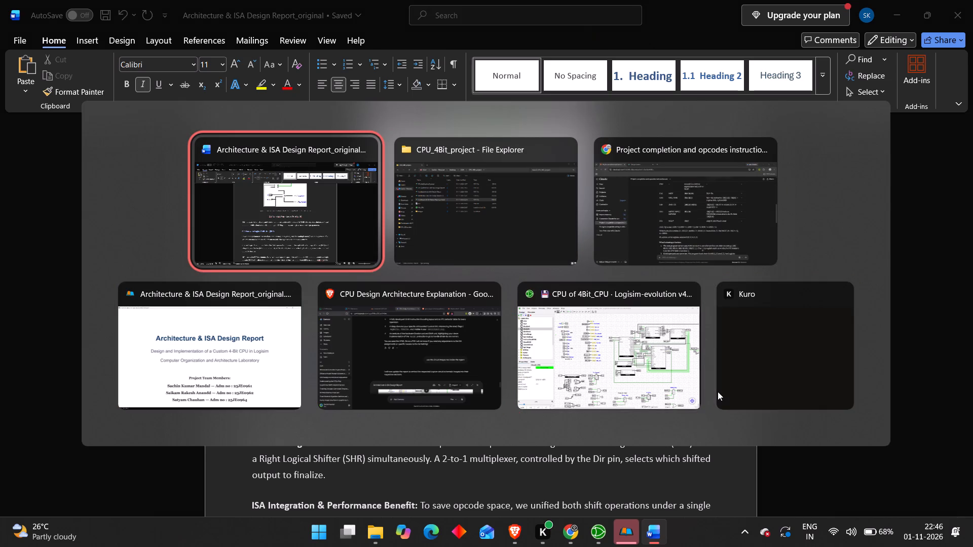
Skim the whole report from the title page through the Section 4 encoding figure to Section 7 Conclusion and Verification.
scroll(718, 392, "up", 11)
scroll(718, 392, "up", 20)
scroll(718, 392, "up", 20)
scroll(718, 392, "up", 20)
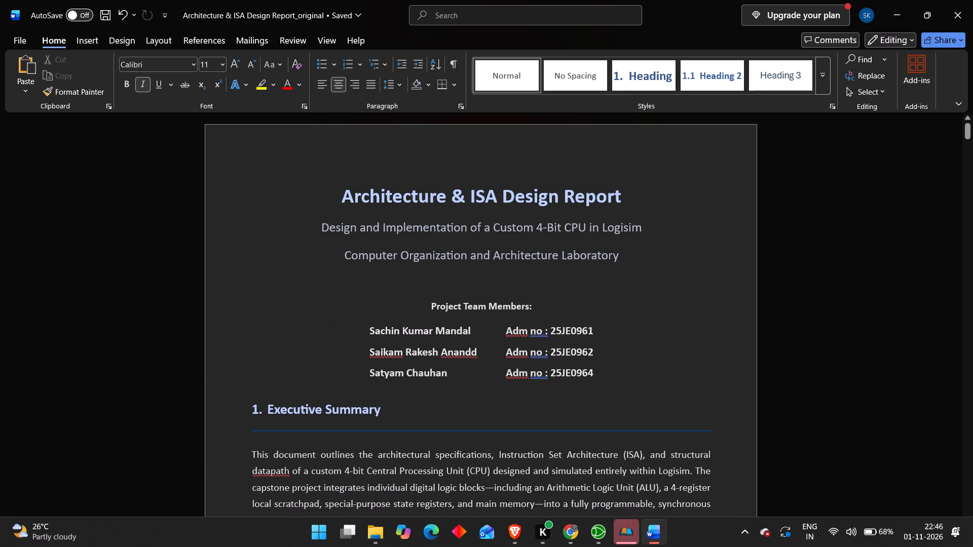
scroll(645, 432, "down", 8)
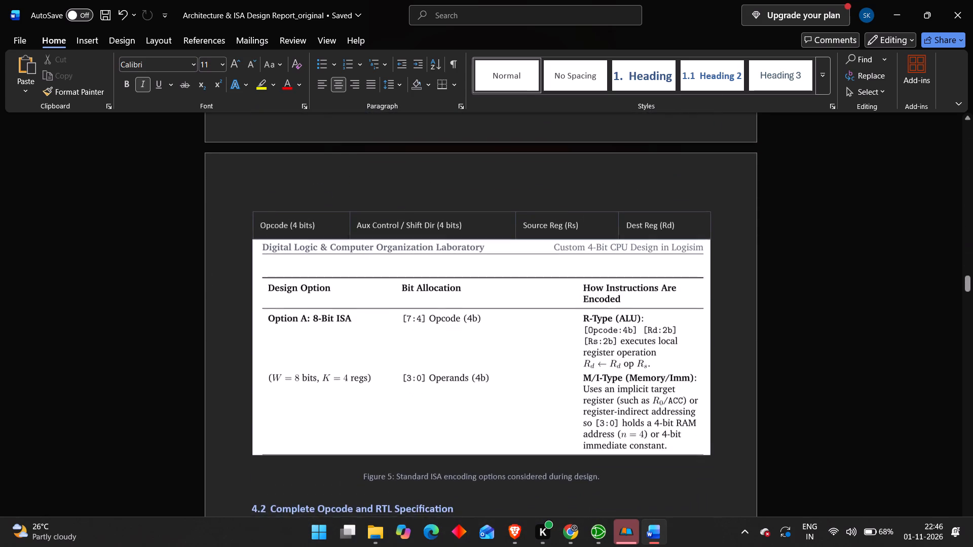
scroll(645, 432, "down", 18)
Check the layout backwards from Section 7 through the shift unit, divider and datapath figures to Sections 5.6 and 5.5.
scroll(645, 432, "up", 1)
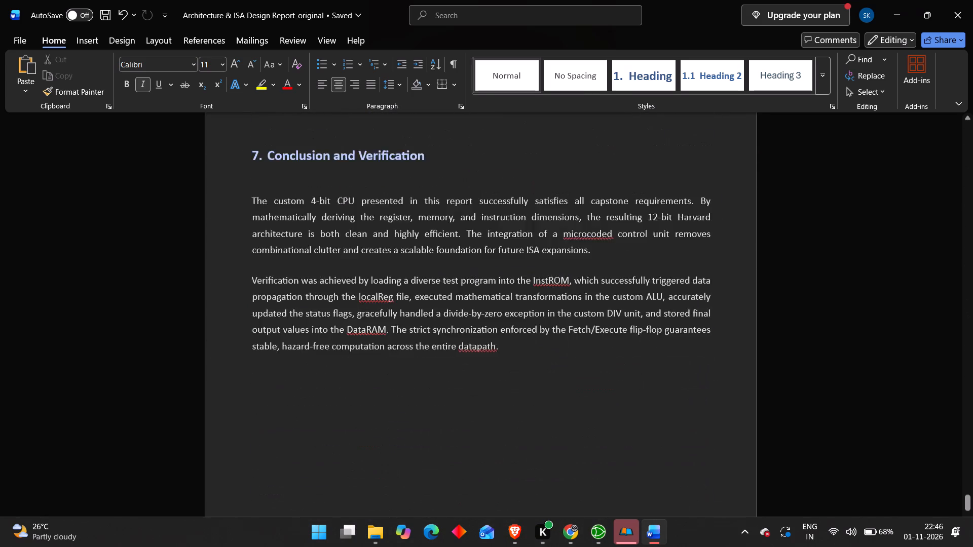
scroll(645, 432, "up", 1)
scroll(645, 432, "down", 1)
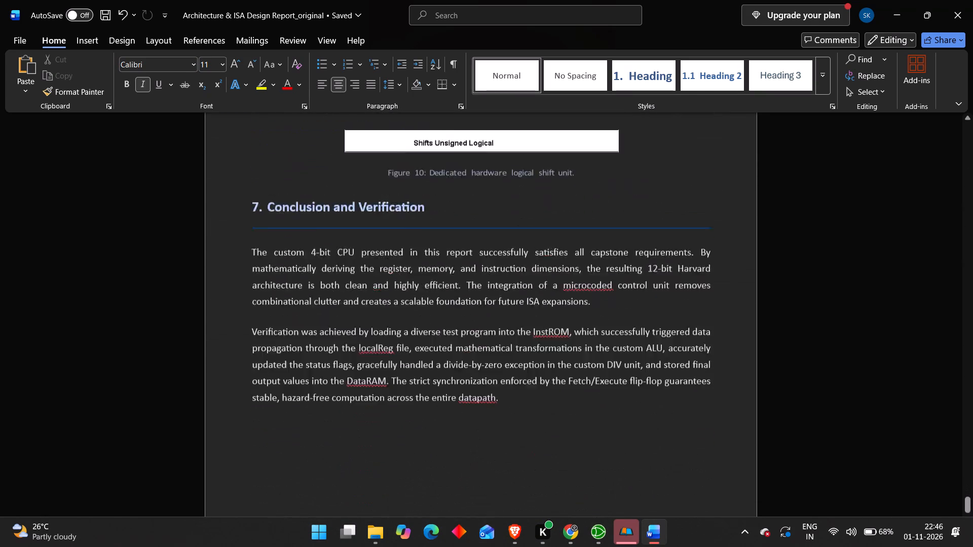
scroll(645, 432, "up", 2)
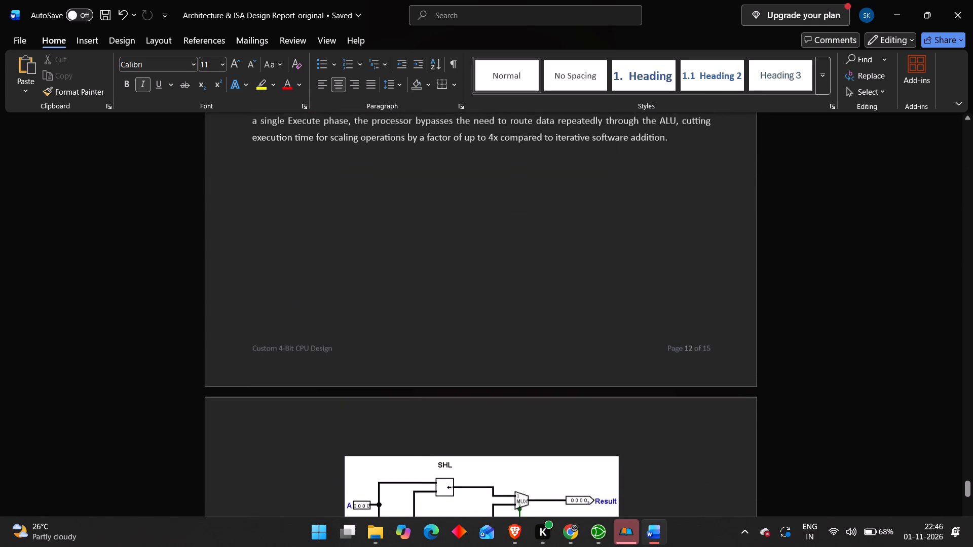
scroll(645, 432, "up", 2)
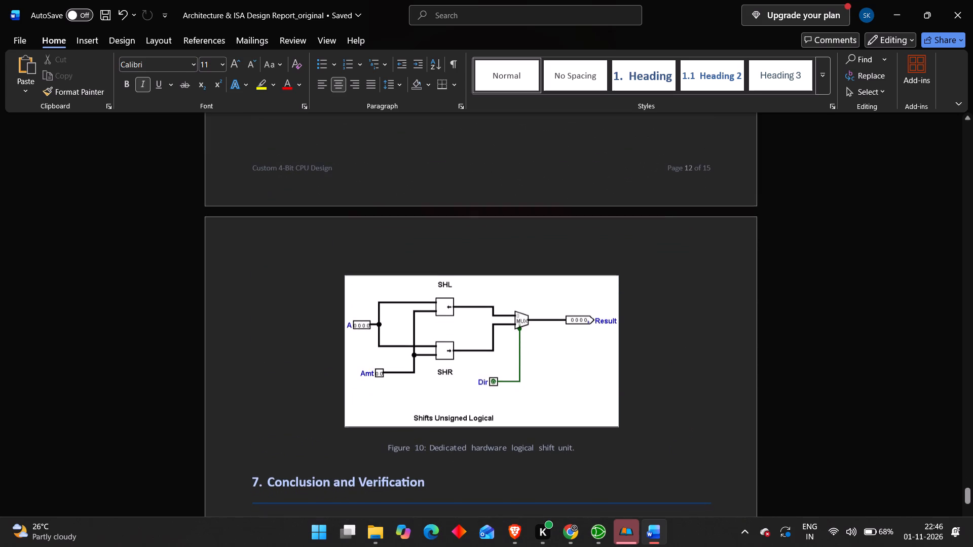
scroll(645, 432, "up", 1)
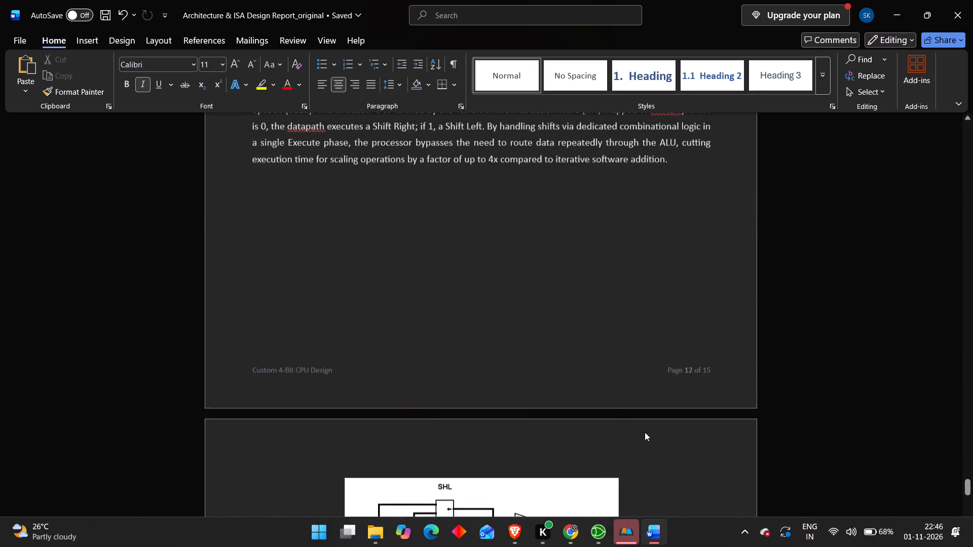
scroll(645, 432, "up", 2)
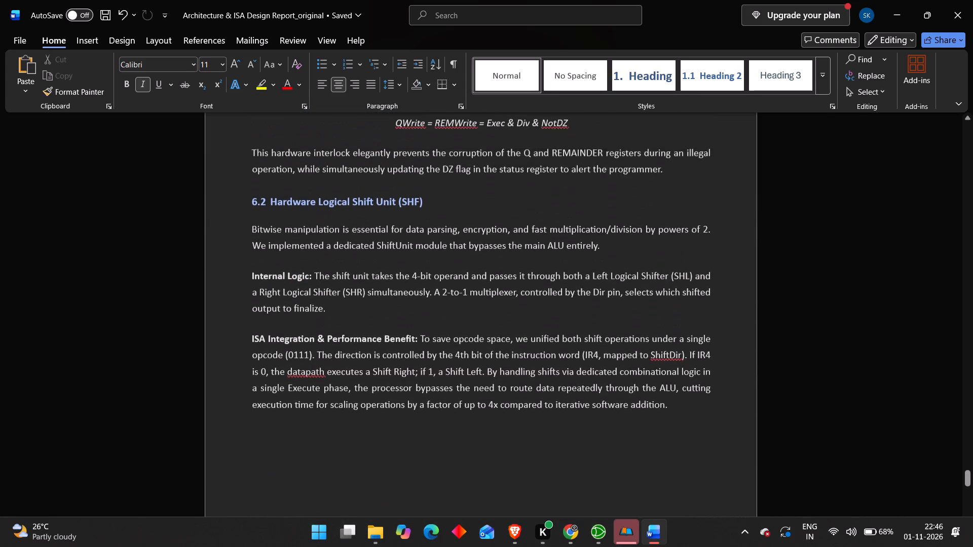
scroll(645, 432, "up", 3)
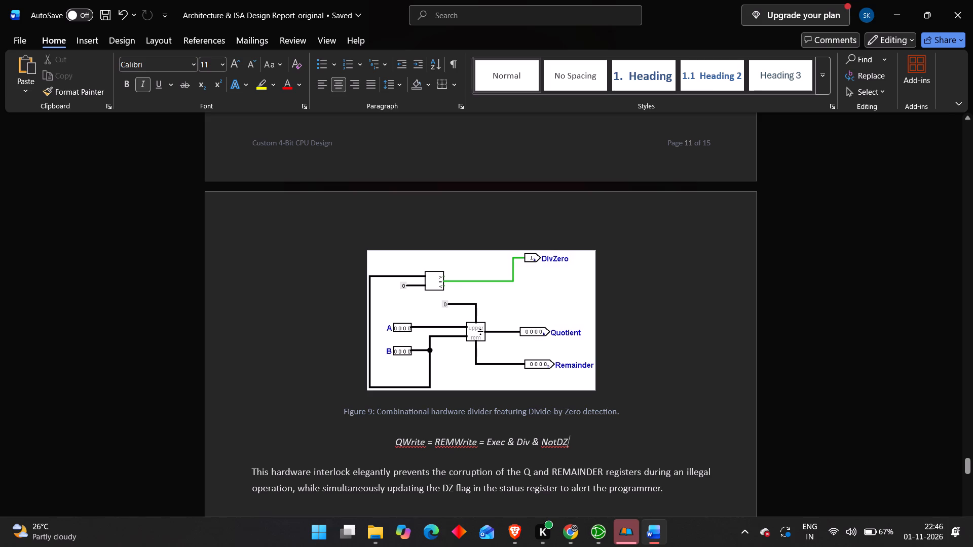
scroll(565, 376, "up", 3)
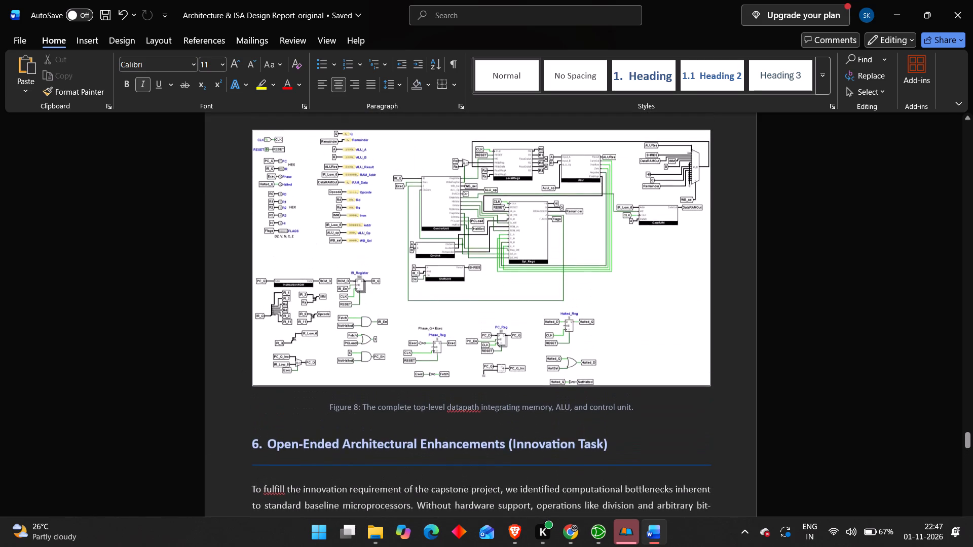
scroll(565, 376, "up", 2)
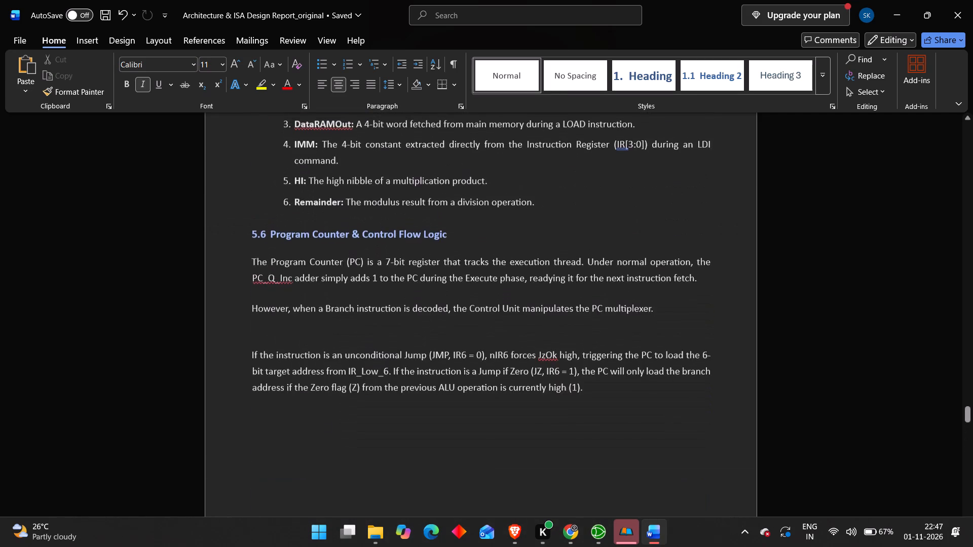
scroll(565, 376, "up", 2)
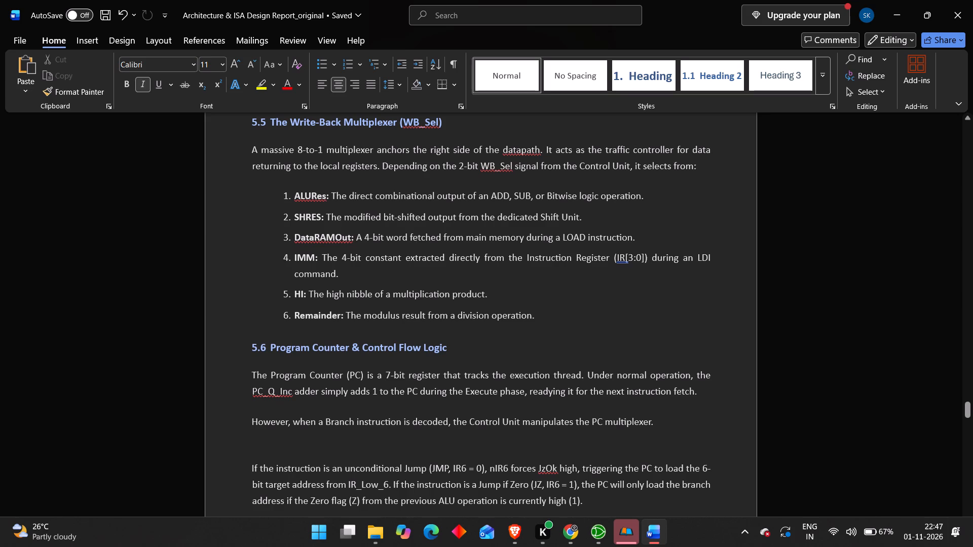
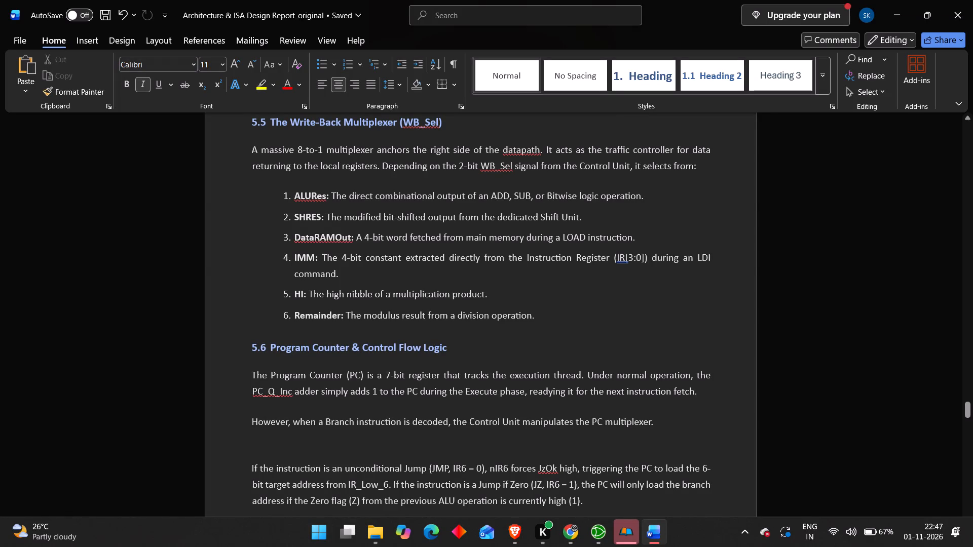
Check the report backwards from Section 5.5 through the register file figure, opcode tables and encoding figure to the title page.
scroll(435, 351, "up", 2)
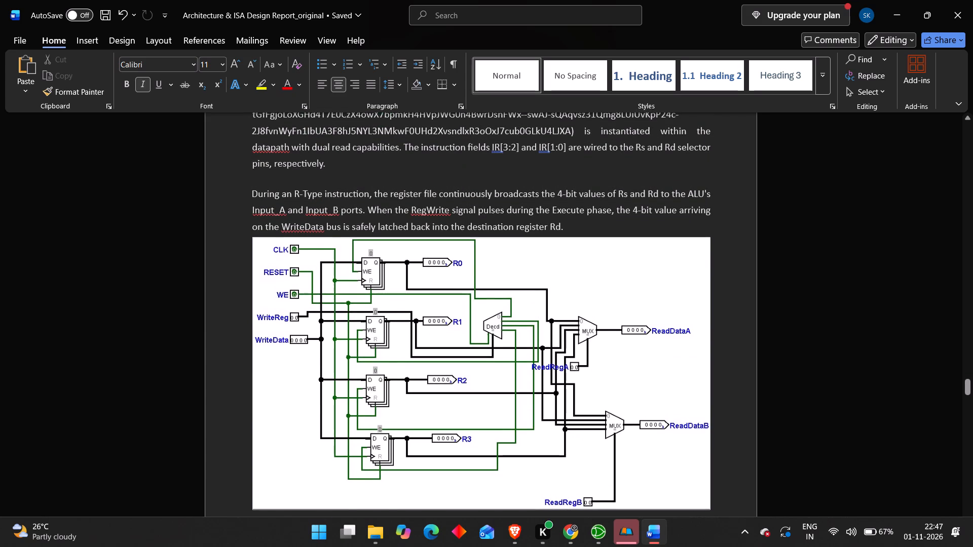
scroll(435, 351, "up", 2)
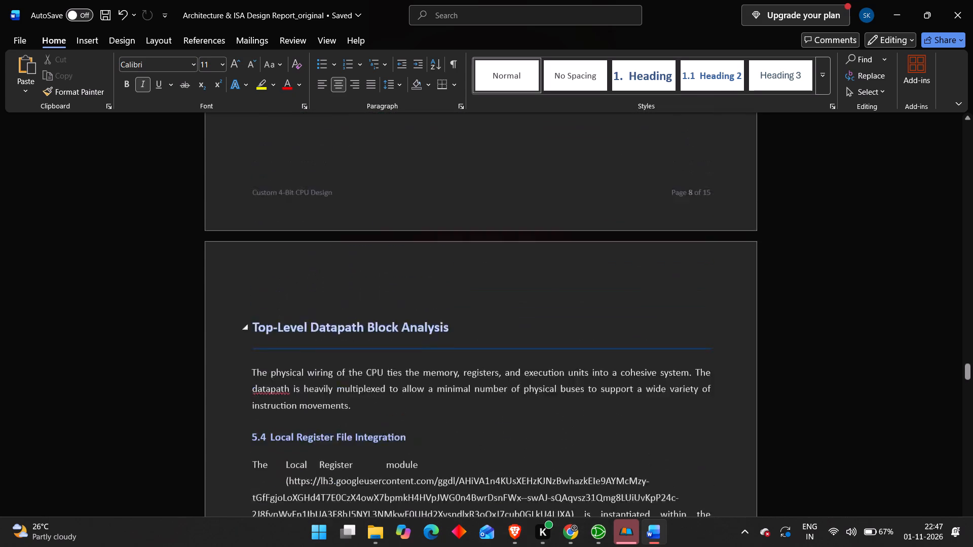
scroll(435, 351, "up", 3)
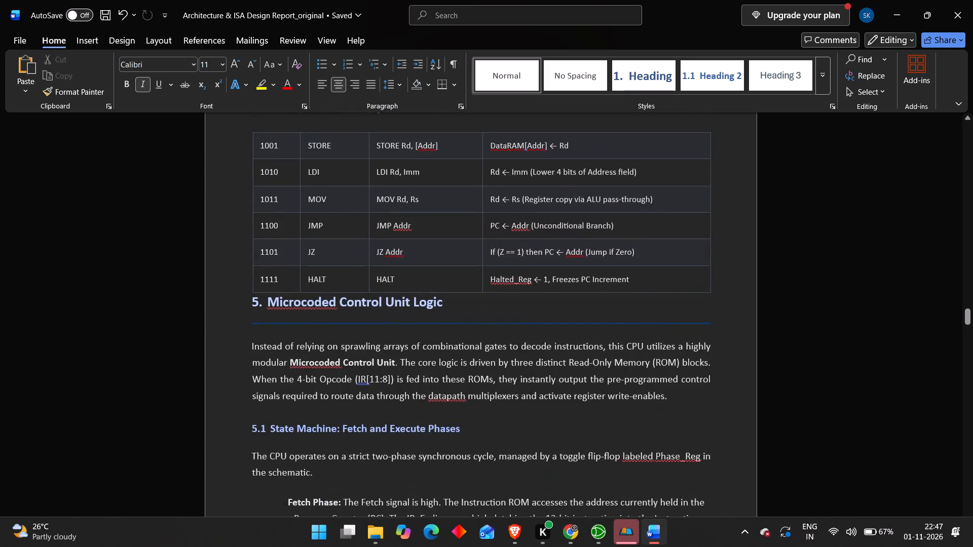
scroll(435, 351, "up", 4)
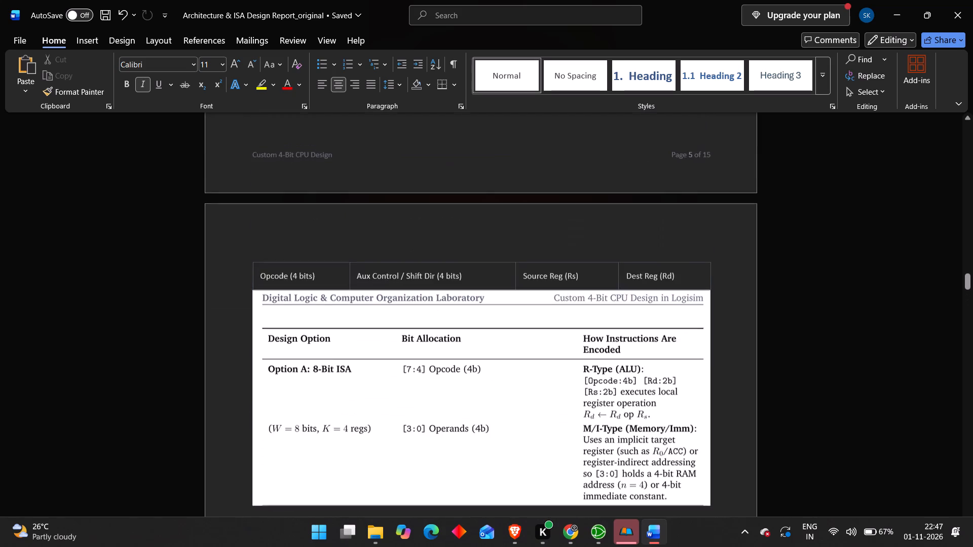
scroll(435, 351, "up", 1)
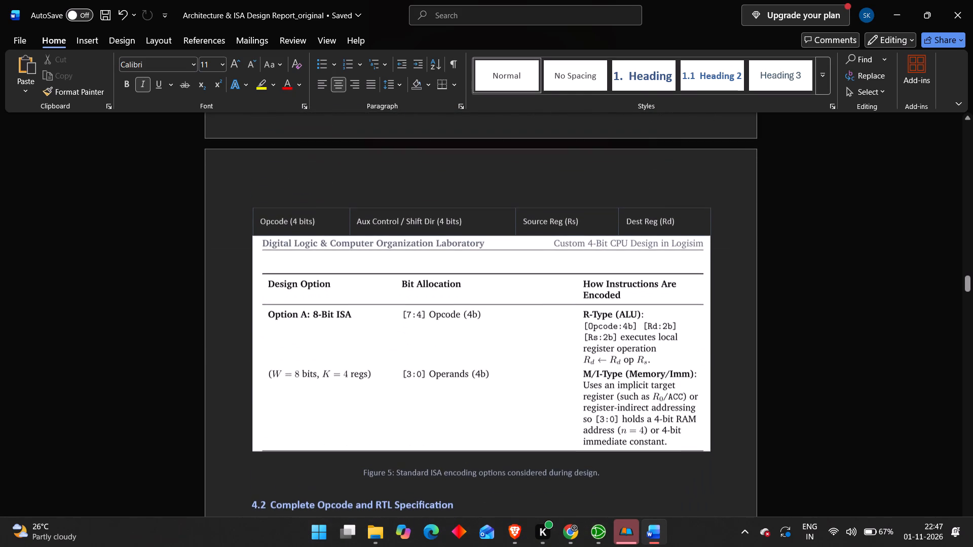
scroll(435, 351, "up", 2)
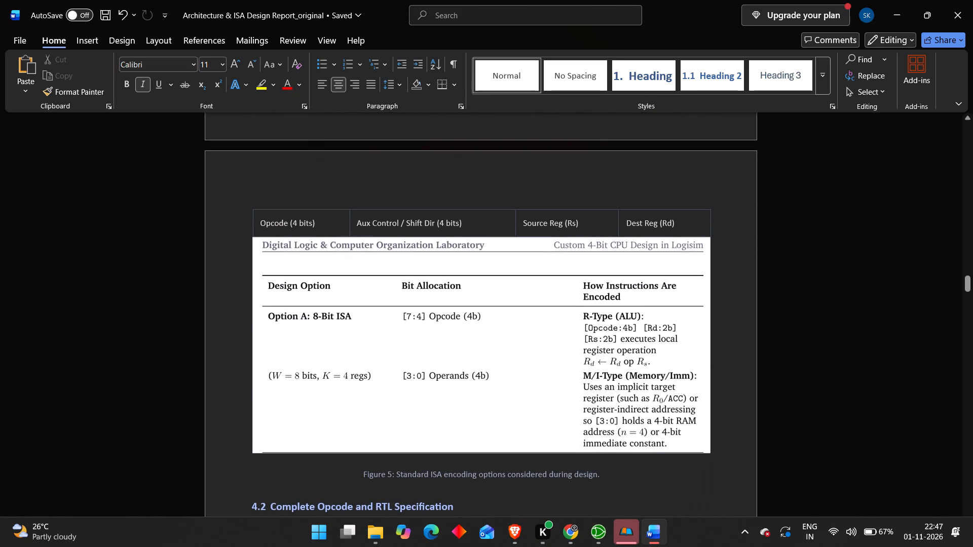
scroll(435, 351, "up", 8)
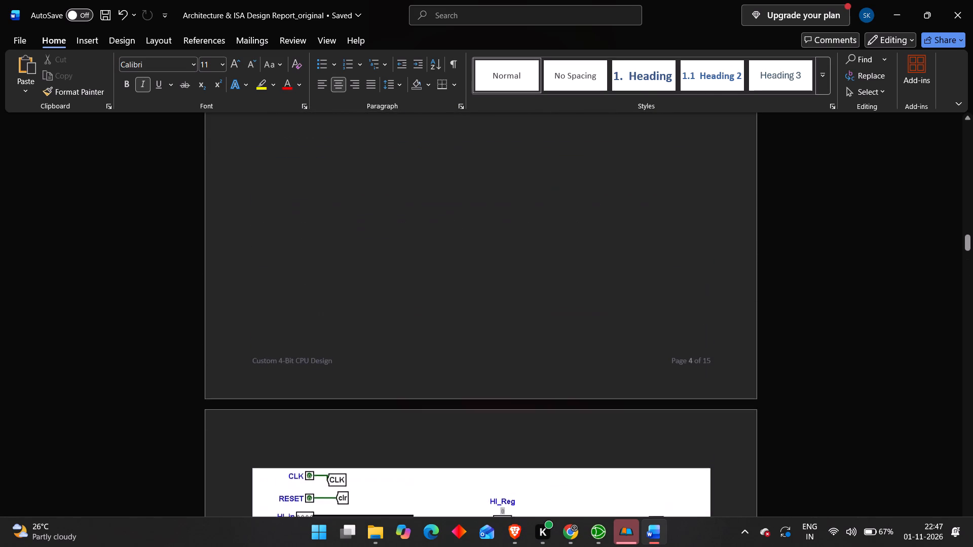
scroll(435, 351, "up", 12)
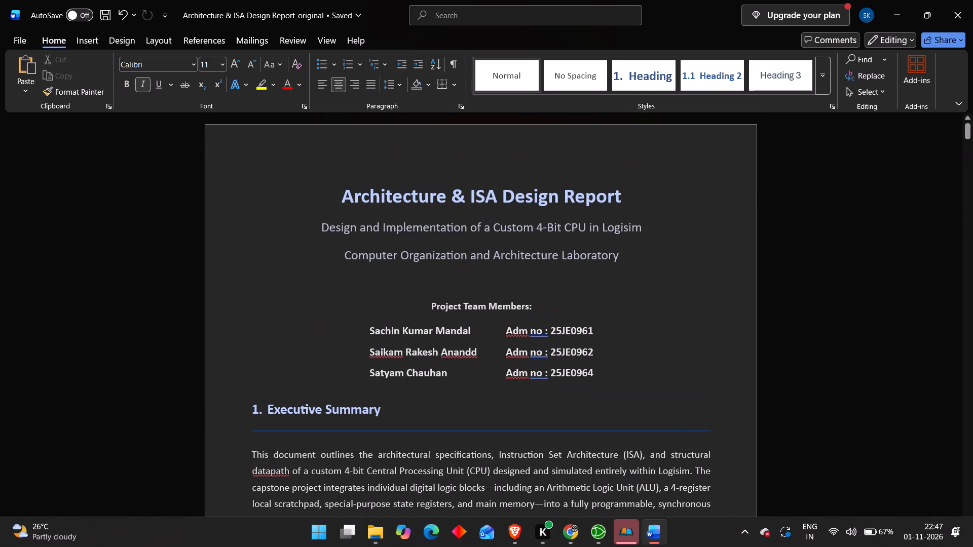
Open the Save As page for the report and close the Word document from there.
left_click(12, 40)
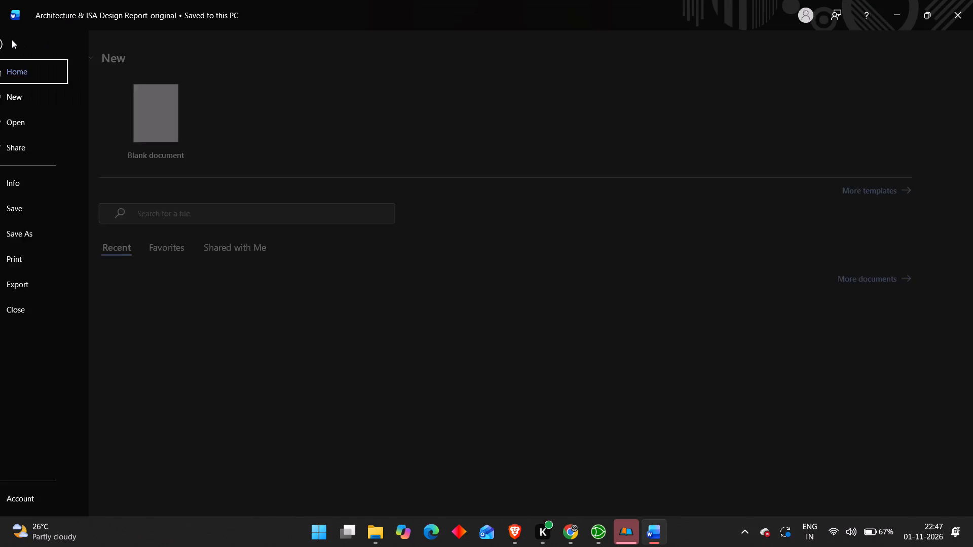
left_click(45, 227)
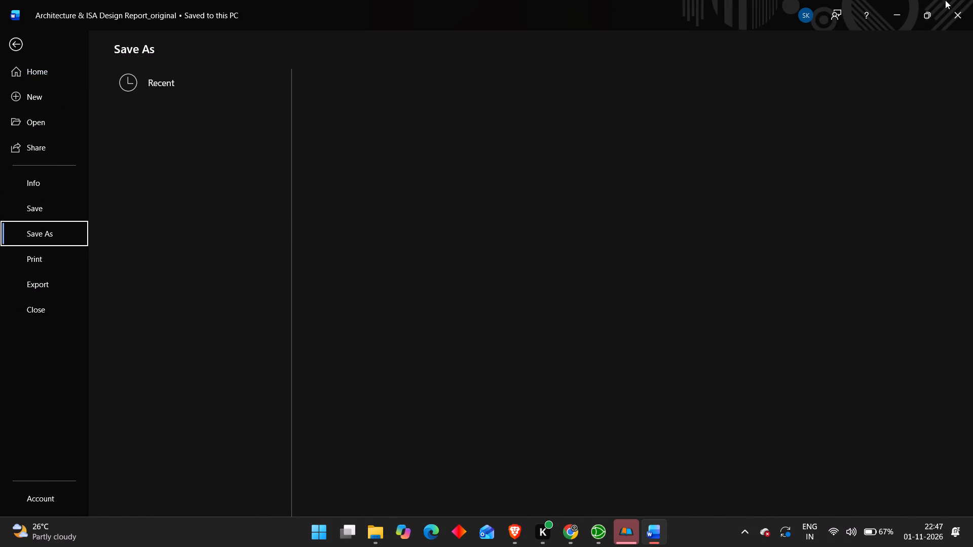
left_click(958, 13)
left_click(960, 15)
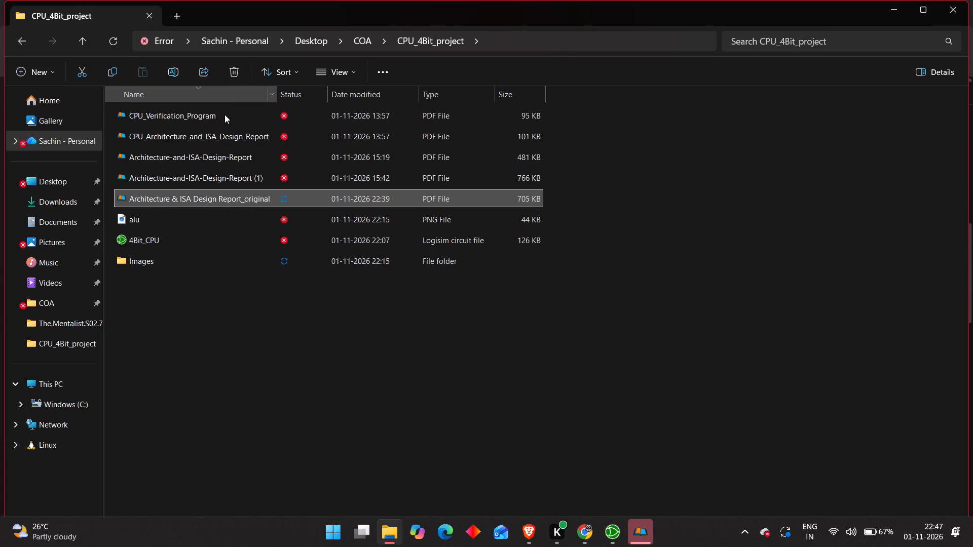
Skim the Architecture & ISA Design Report_original PDF in sioyek from the title page to the last page and back, and close it.
double_click(222, 202)
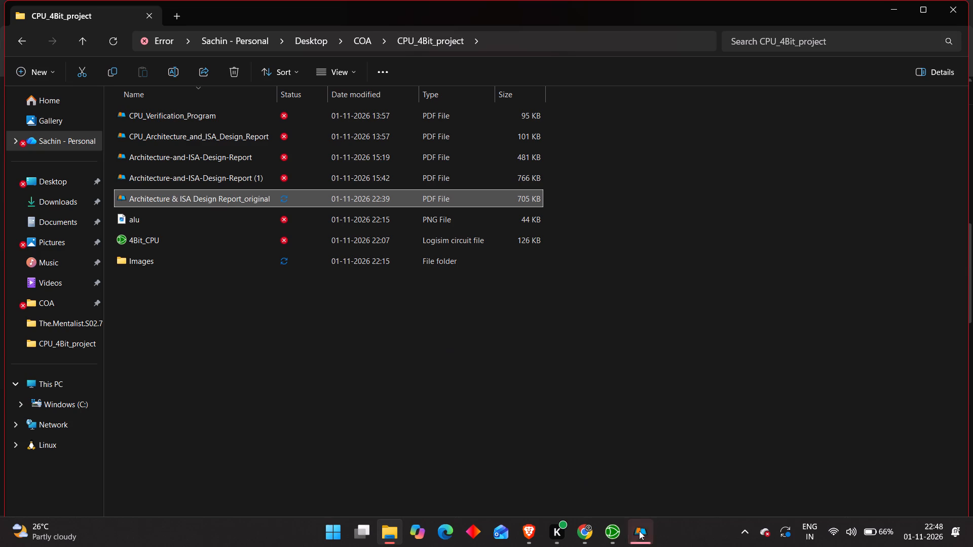
left_click(640, 457)
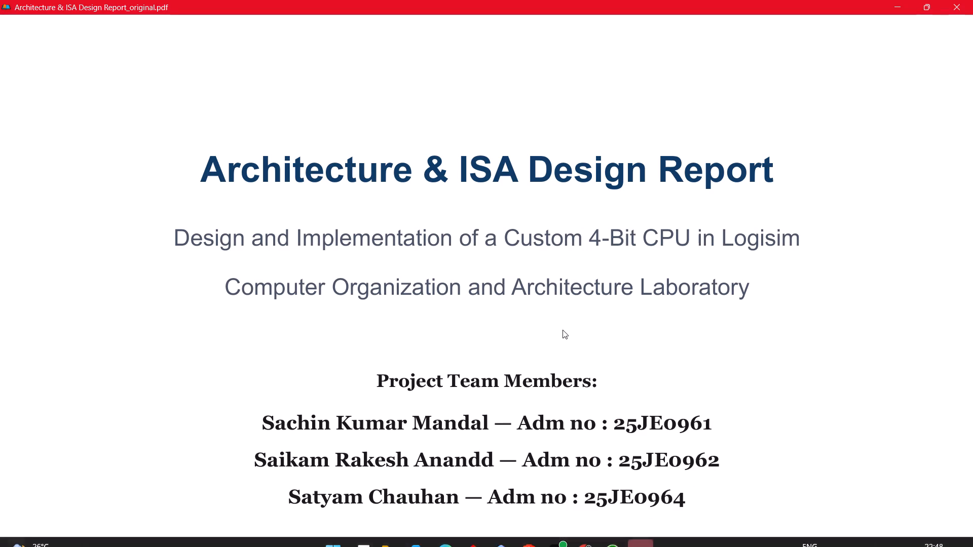
scroll(563, 330, "down", 9)
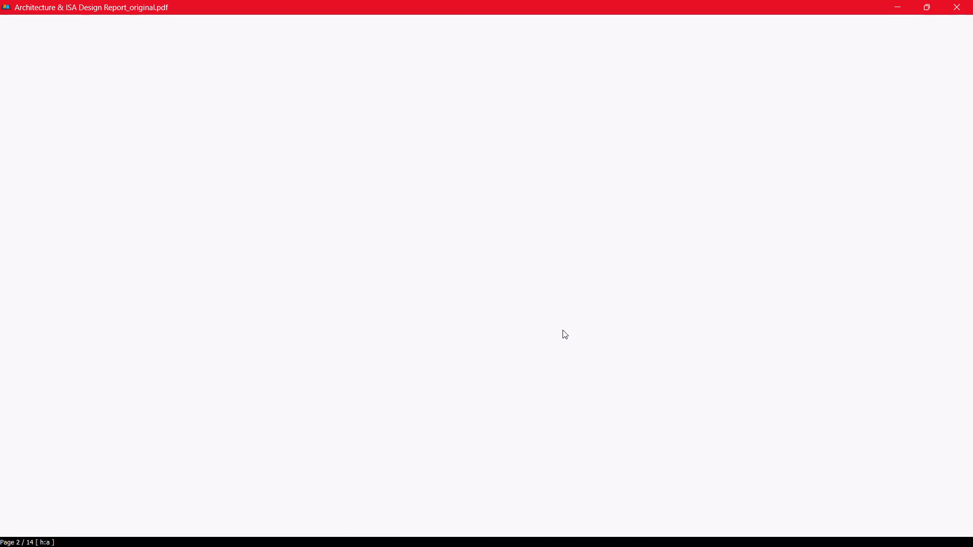
scroll(563, 330, "down", 18)
right_click(563, 330)
scroll(563, 330, "up", 3)
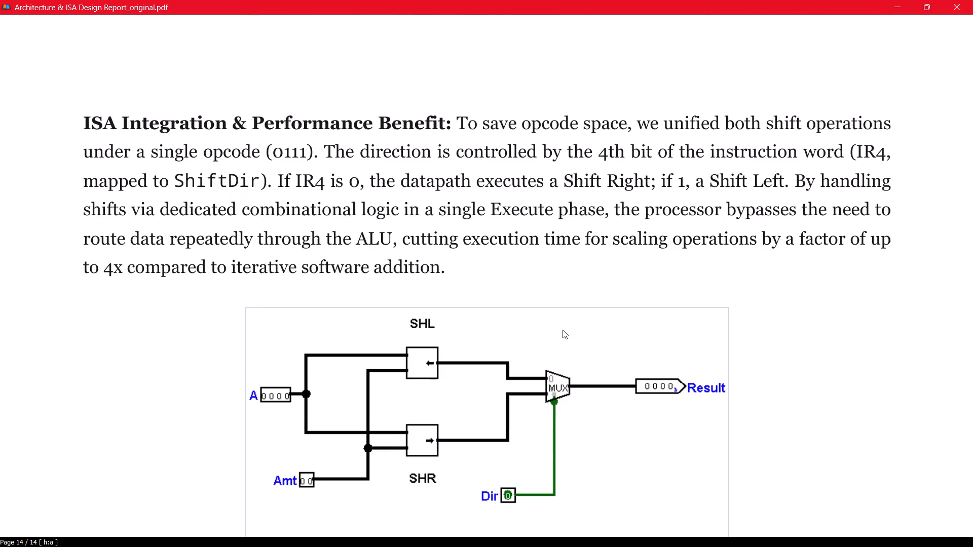
scroll(563, 330, "down", 1)
scroll(563, 330, "up", 20)
scroll(563, 330, "up", 20)
scroll(563, 330, "up", 2)
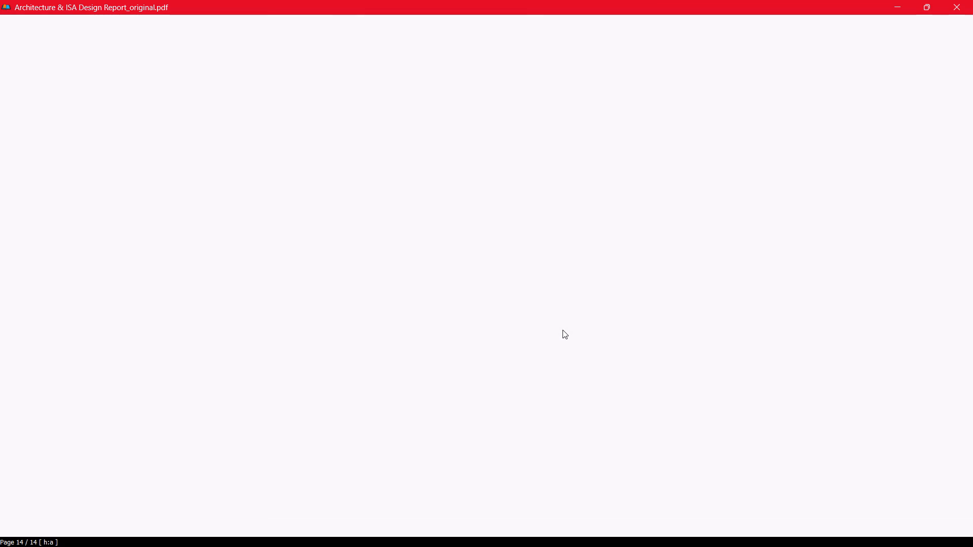
scroll(563, 330, "up", 17)
scroll(563, 330, "down", 2)
scroll(563, 330, "up", 1)
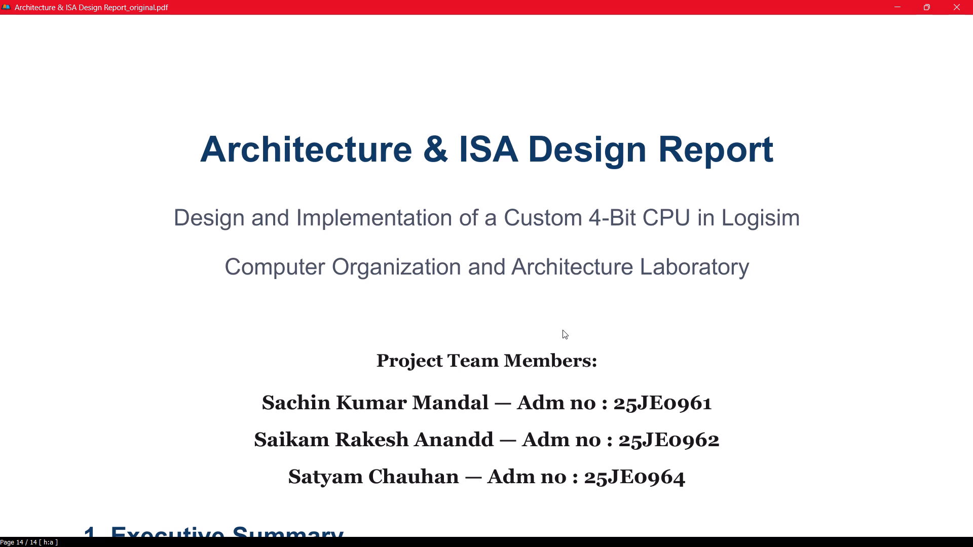
scroll(563, 330, "up", 1)
left_click(956, 6)
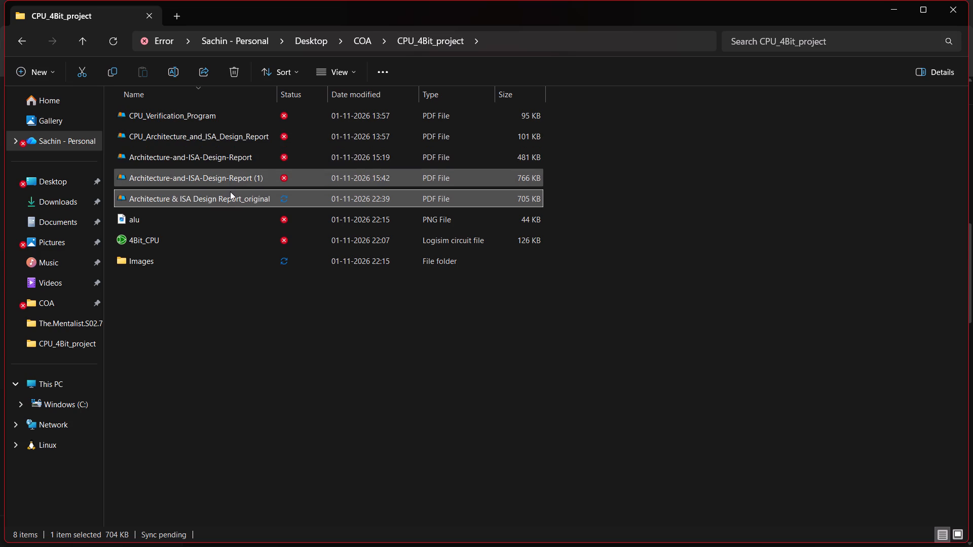
Open the Architecture & ISA Design Report_original PDF from the CPU_4Bit_project folder with Word, just this once.
double_click(200, 200)
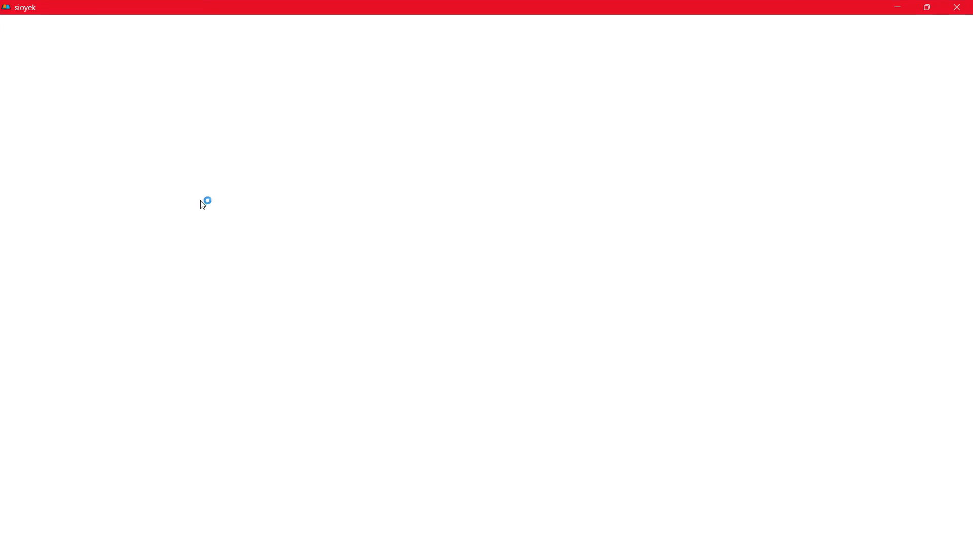
key("alt+Tab")
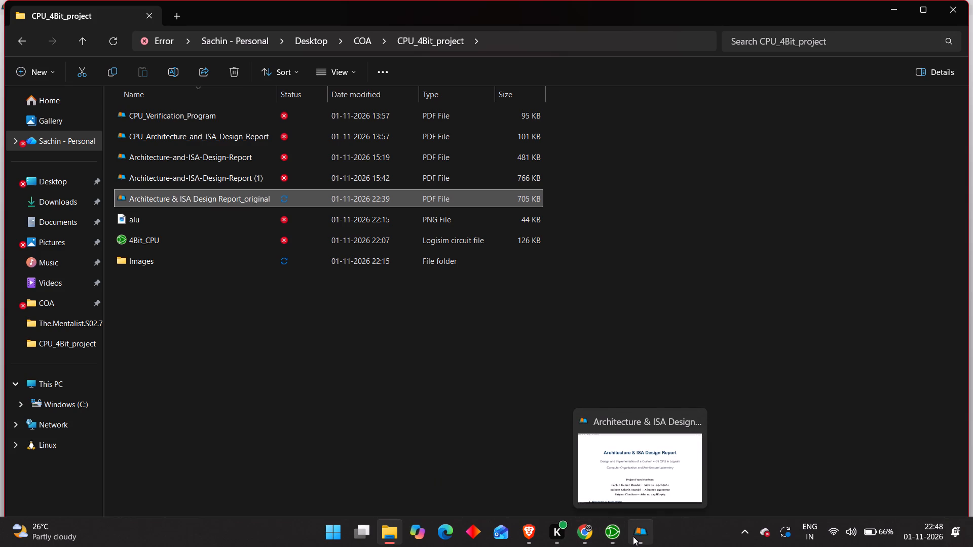
left_click(216, 199)
right_click(216, 199)
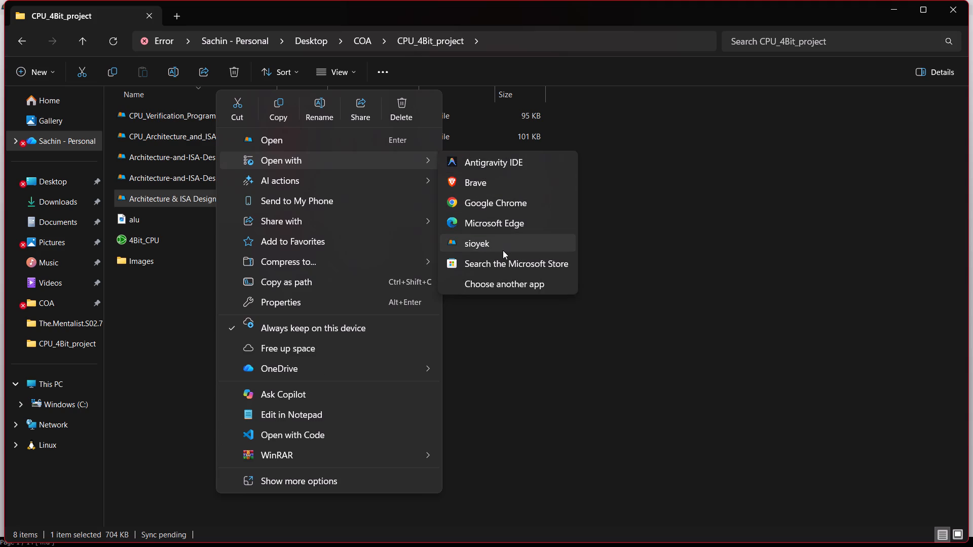
left_click(496, 281)
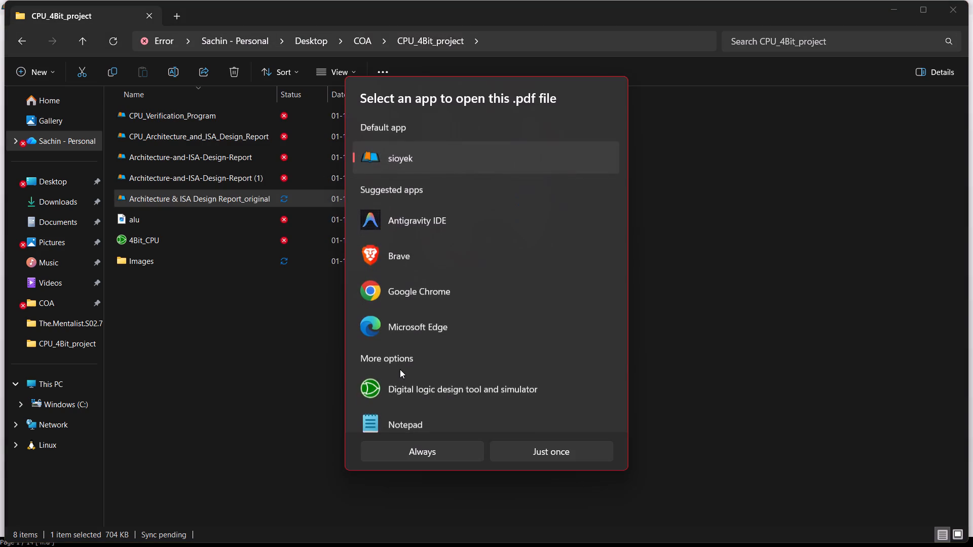
scroll(400, 369, "down", 4)
left_click(418, 346)
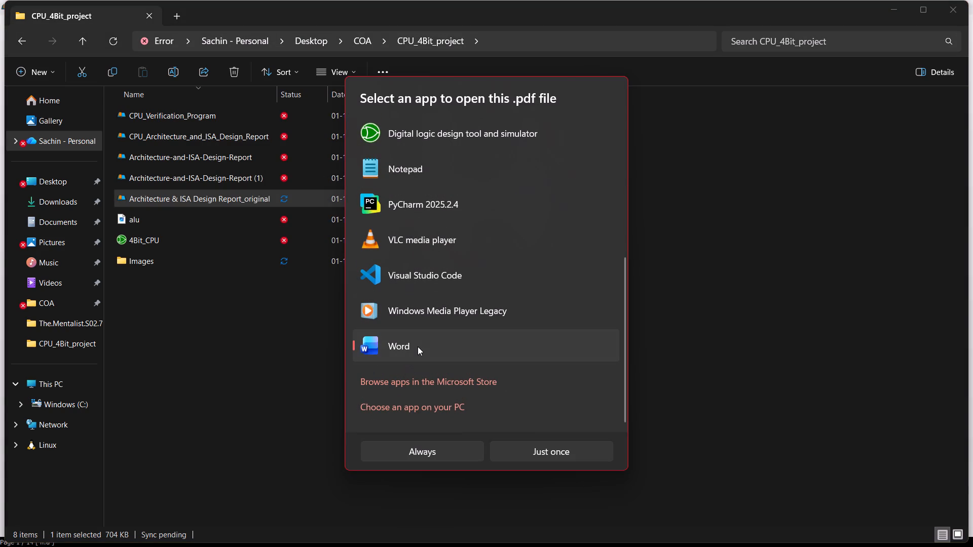
left_click(536, 453)
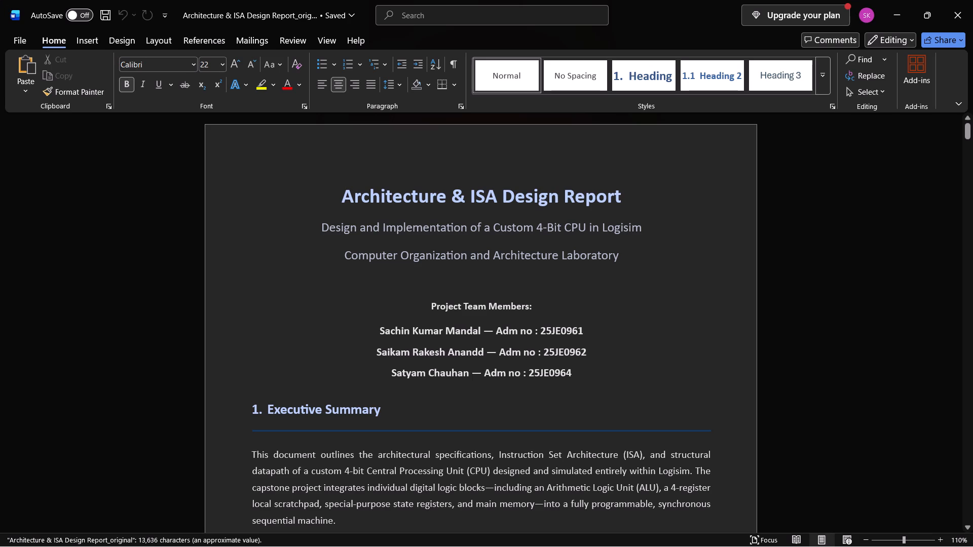
Replace the dash between name and admission number with tab spacing in all three Project Team Members lines, aligning them in two columns.
scroll(536, 453, "down", 1)
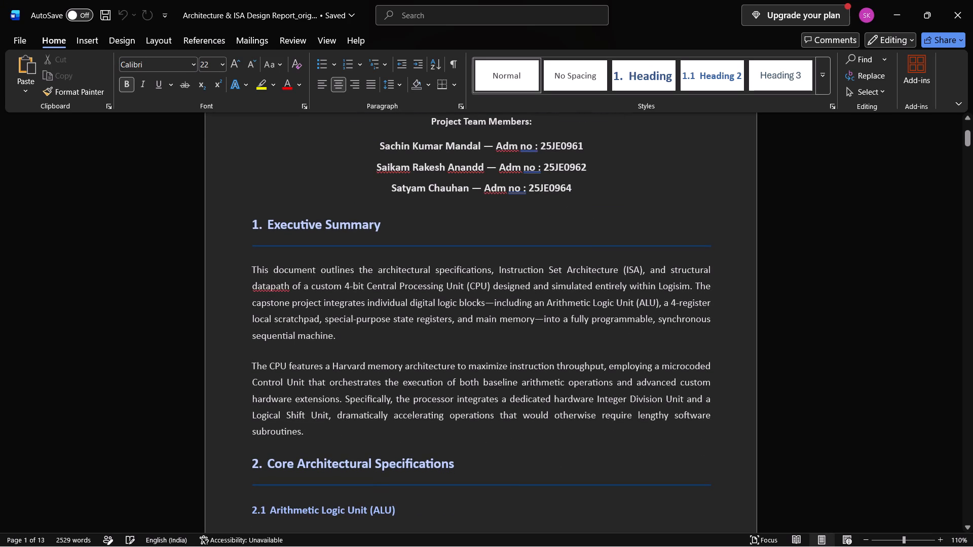
left_click(488, 143)
key("Right")
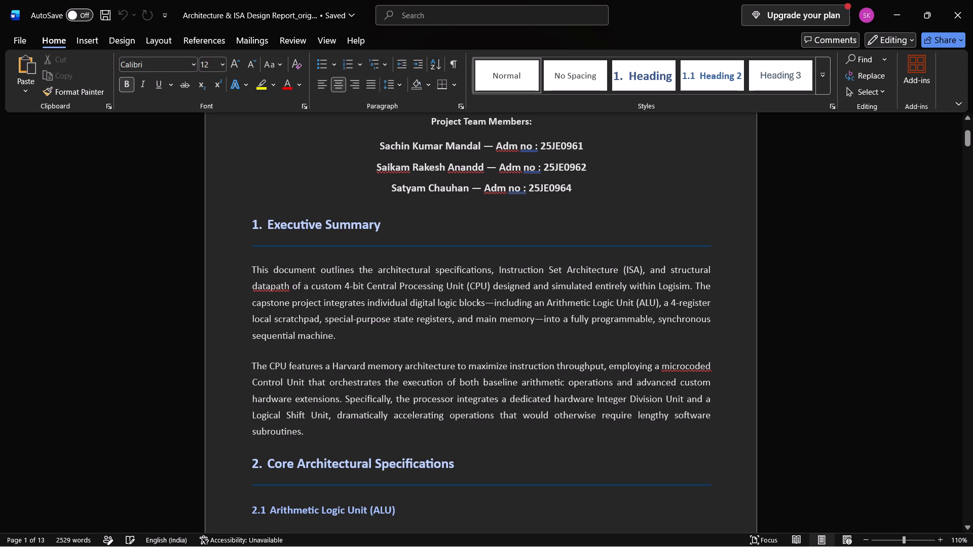
key("BackSpace")
key("Tab")
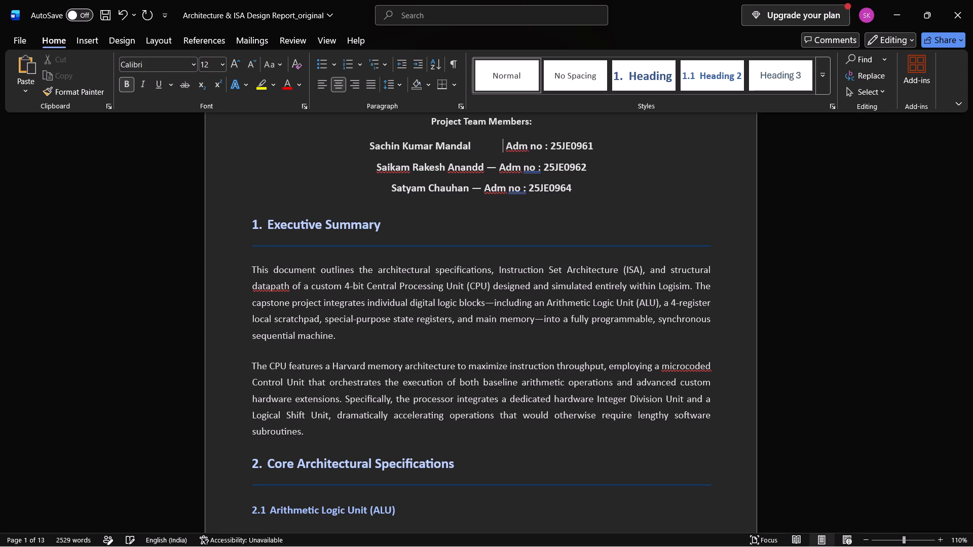
left_click(493, 165)
key("BackSpace")
key("Tab")
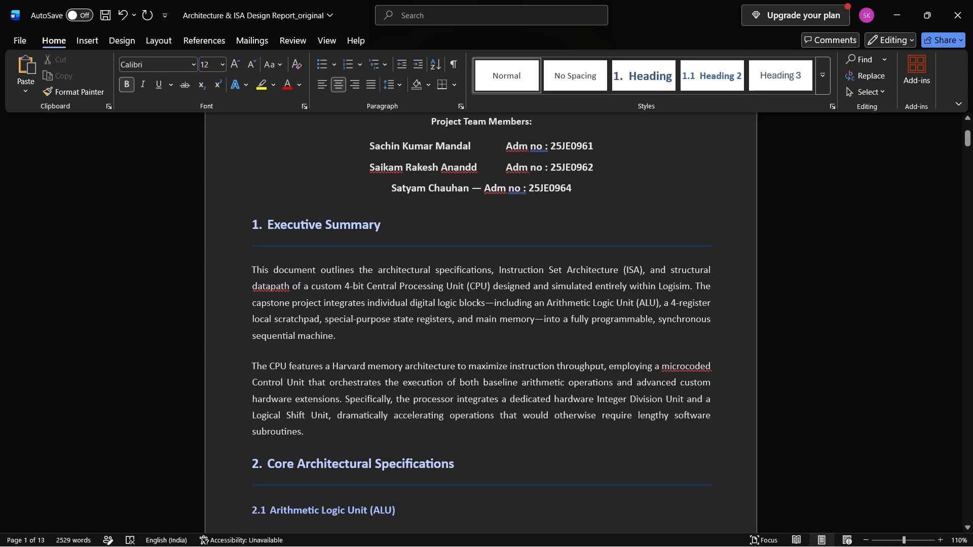
left_click(480, 187)
key("BackSpace")
key("Tab")
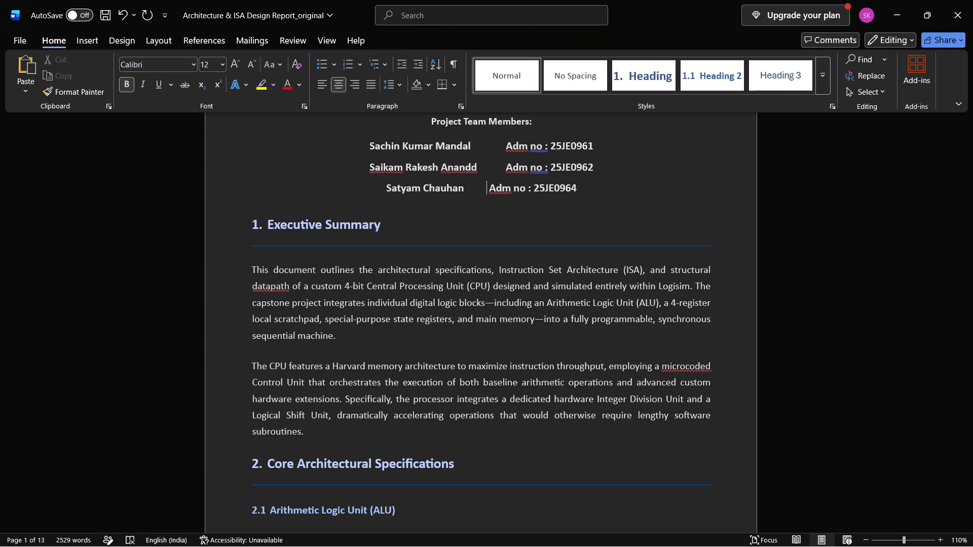
key("Tab")
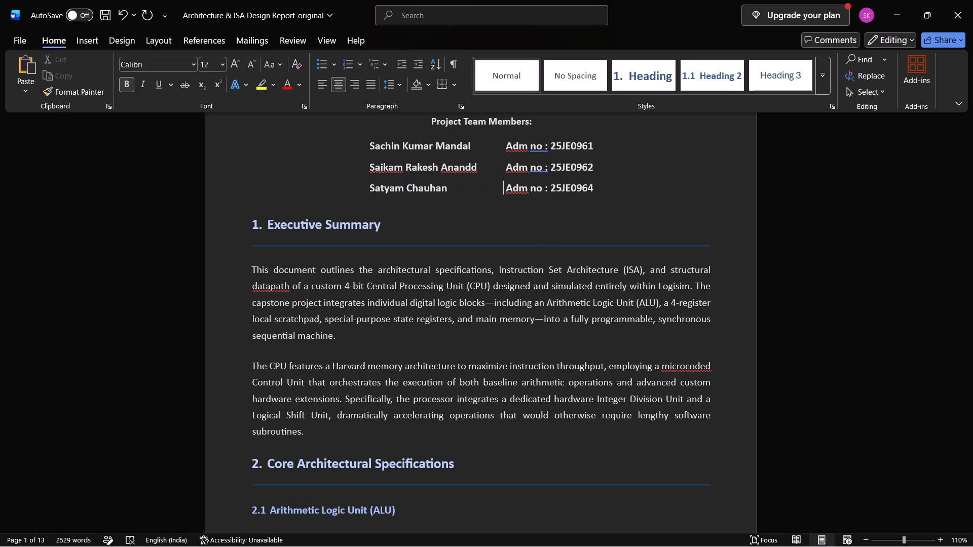
In the section 3.1 Local Register Count formula, replace the garbled symbol before log2(K) with a vertical bar |.
scroll(447, 218, "down", 1)
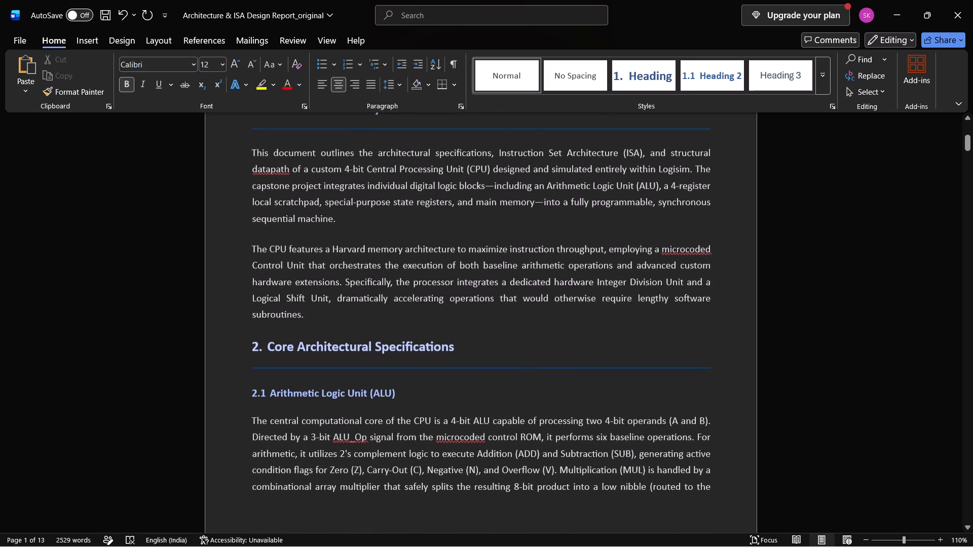
scroll(447, 218, "down", 2)
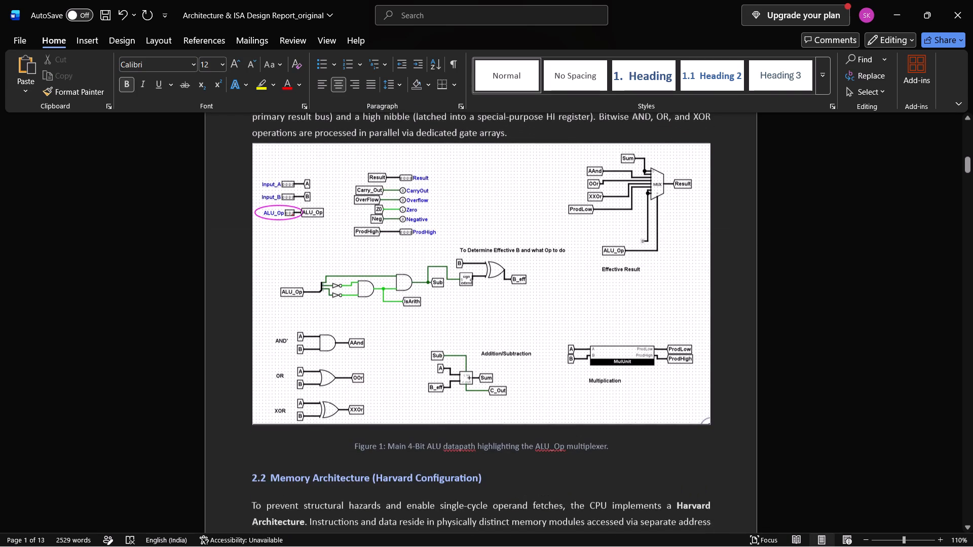
scroll(447, 218, "down", 1)
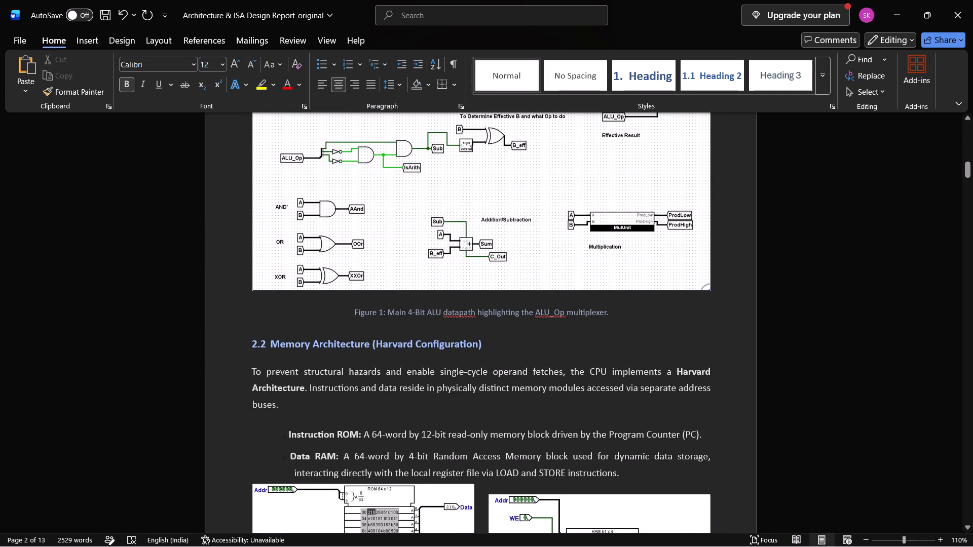
scroll(447, 218, "down", 2)
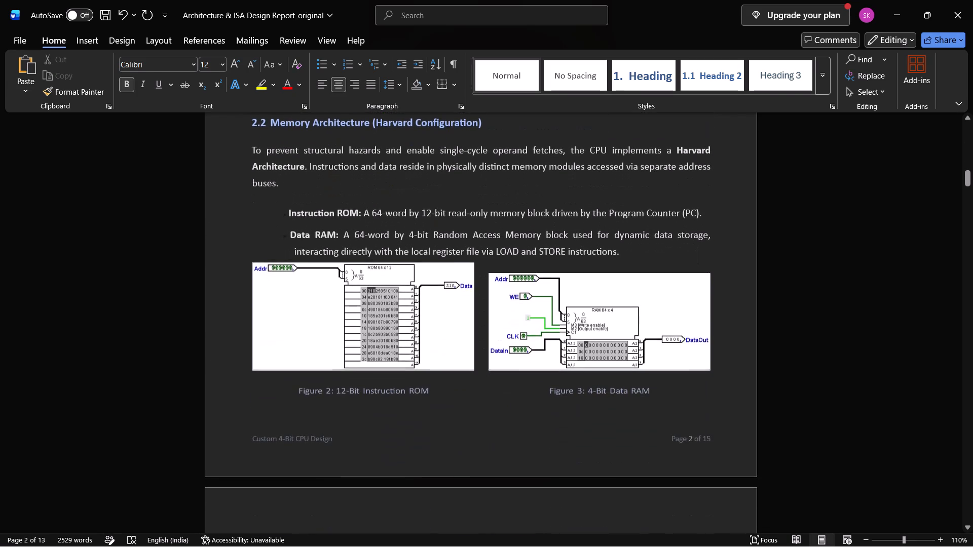
scroll(447, 218, "down", 2)
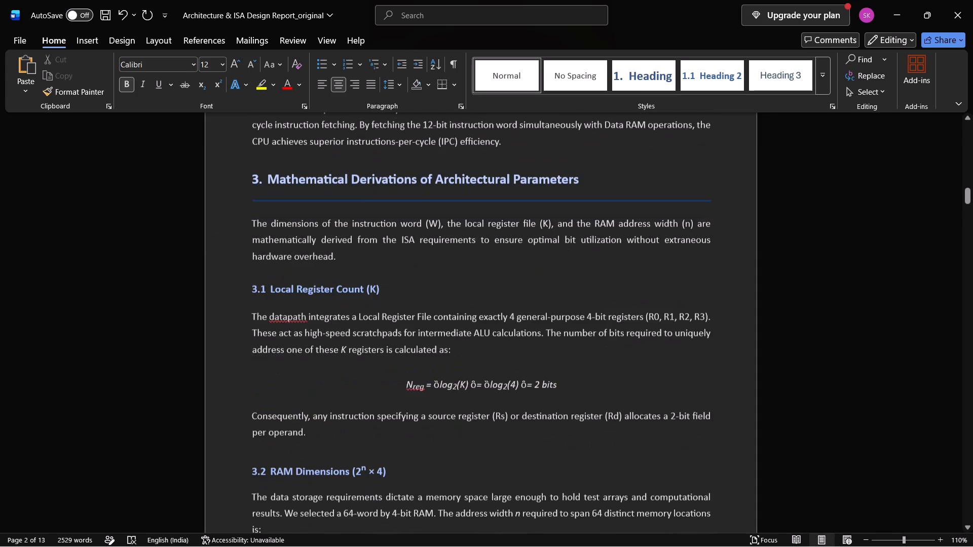
scroll(447, 218, "down", 2)
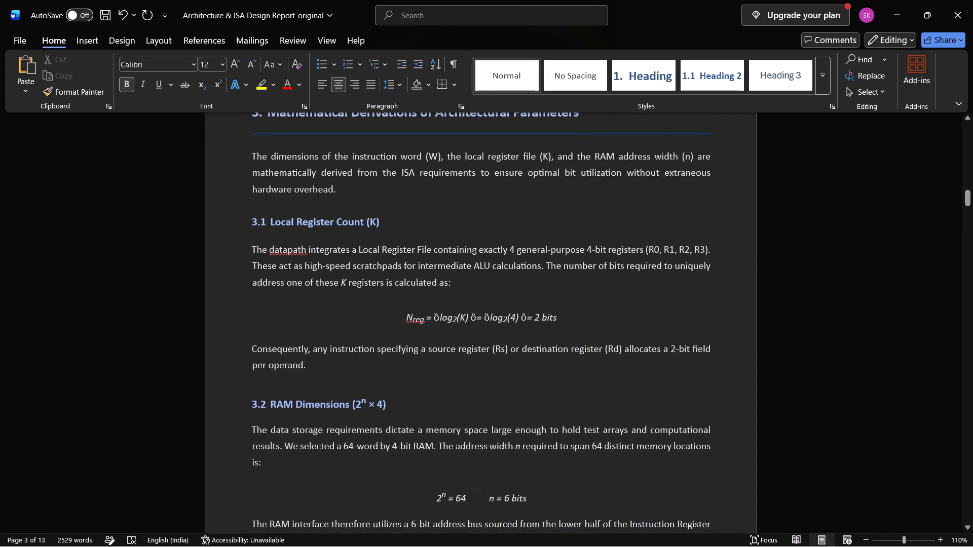
left_click(438, 321)
key("BackSpace")
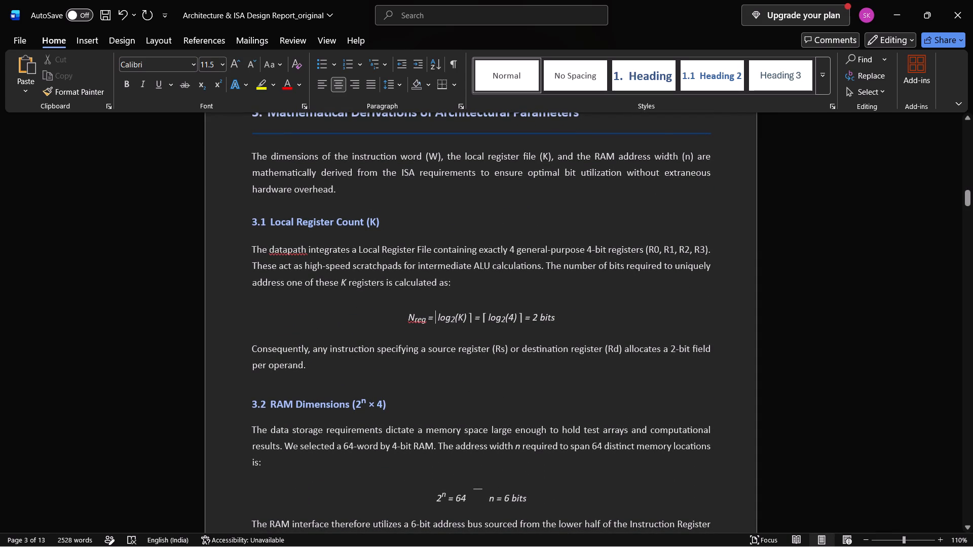
scroll(473, 334, "up", 2)
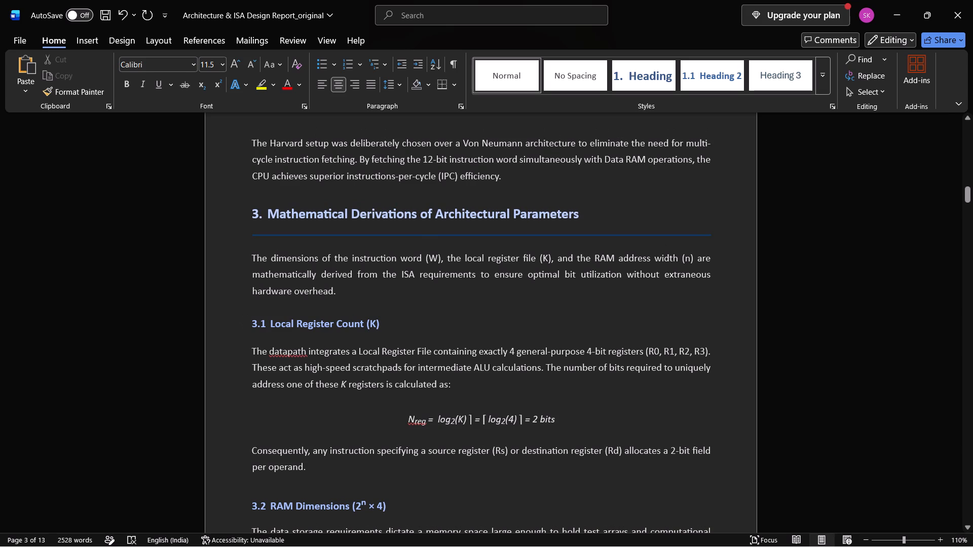
key("shift+bar")
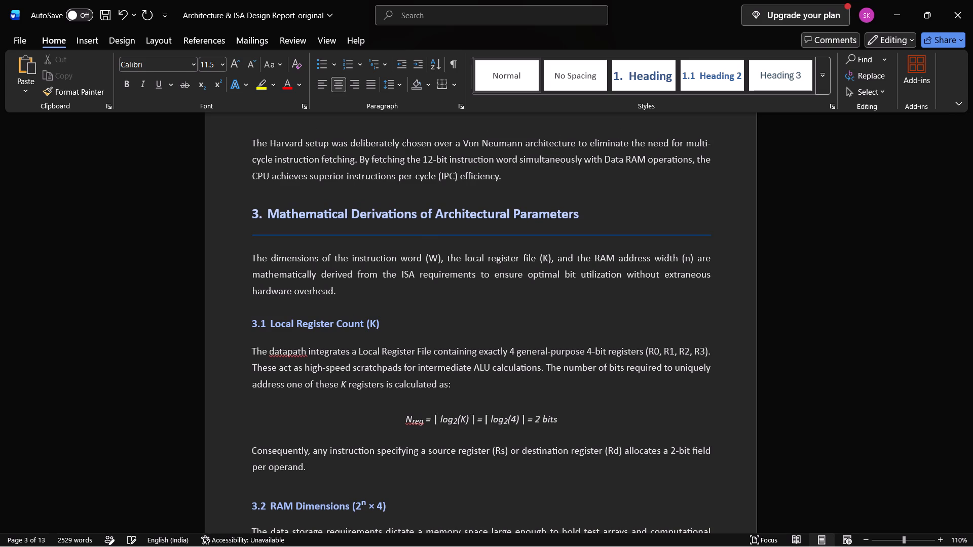
key("BackSpace")
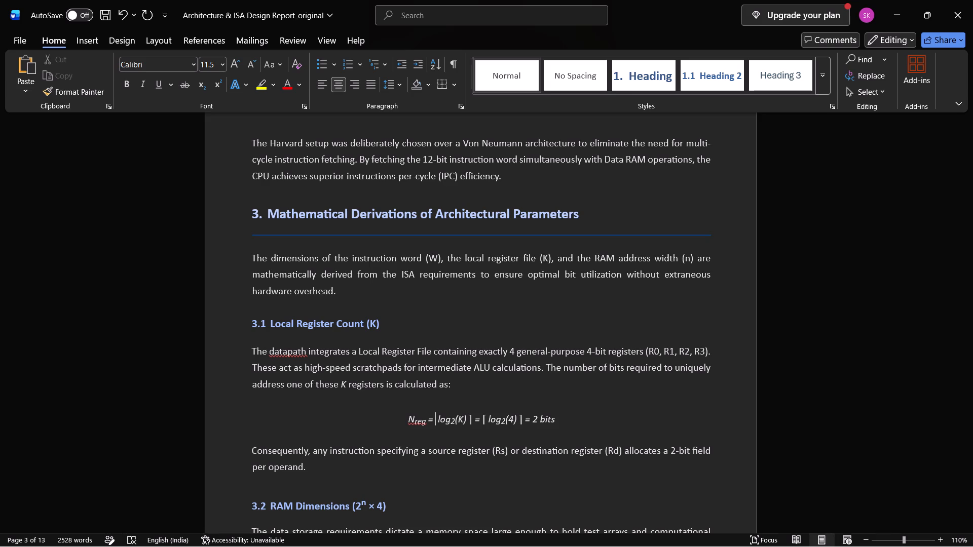
key("shift+bar")
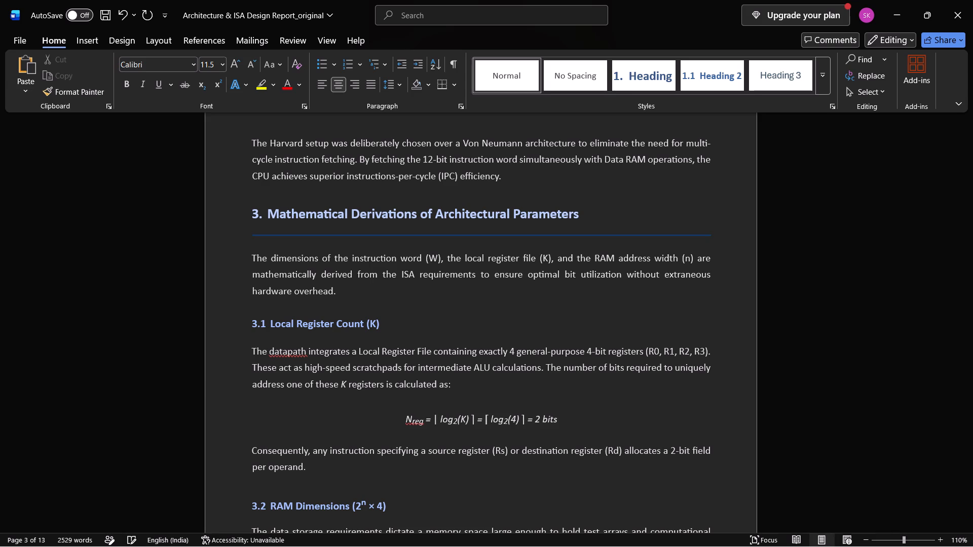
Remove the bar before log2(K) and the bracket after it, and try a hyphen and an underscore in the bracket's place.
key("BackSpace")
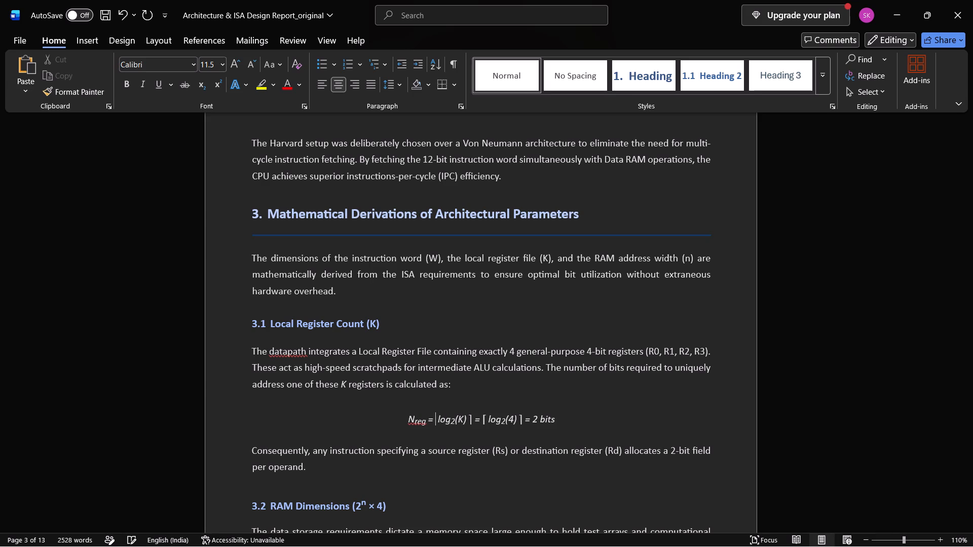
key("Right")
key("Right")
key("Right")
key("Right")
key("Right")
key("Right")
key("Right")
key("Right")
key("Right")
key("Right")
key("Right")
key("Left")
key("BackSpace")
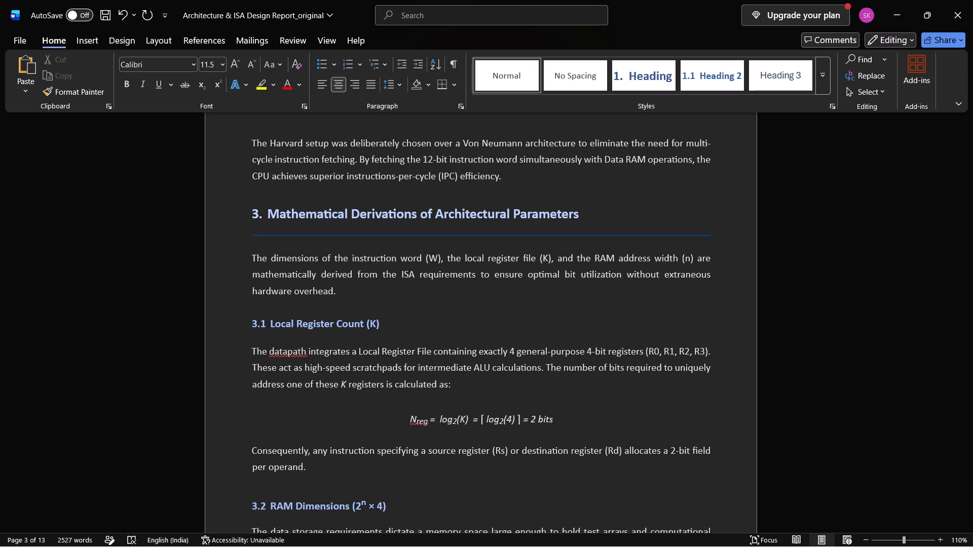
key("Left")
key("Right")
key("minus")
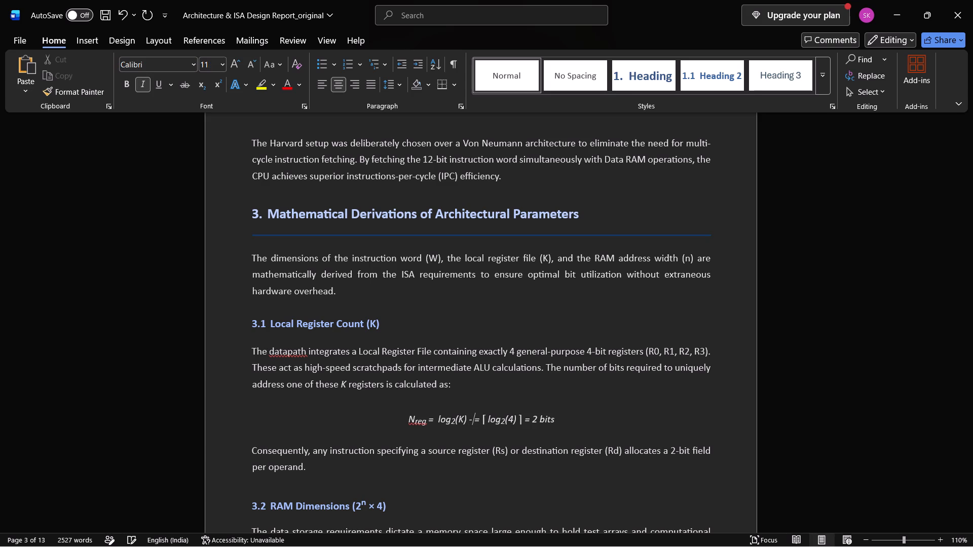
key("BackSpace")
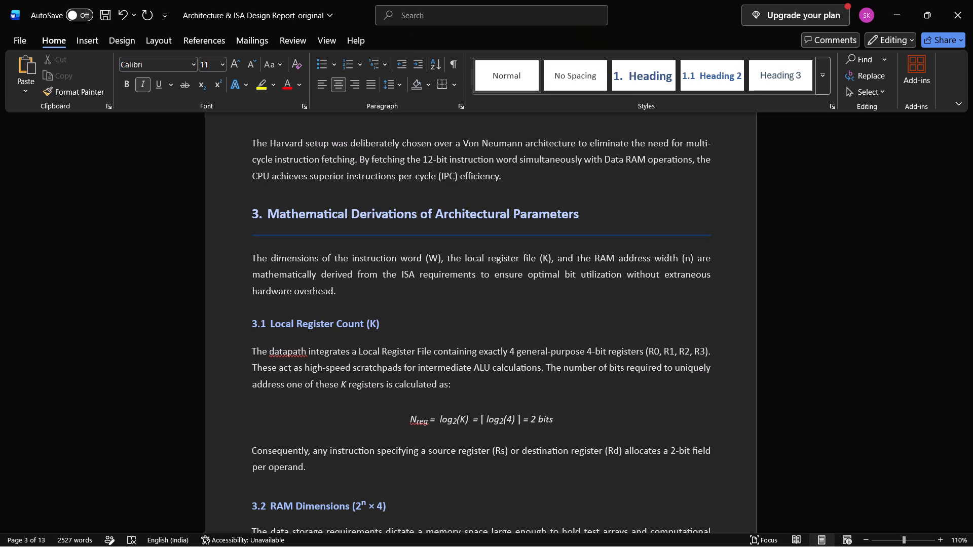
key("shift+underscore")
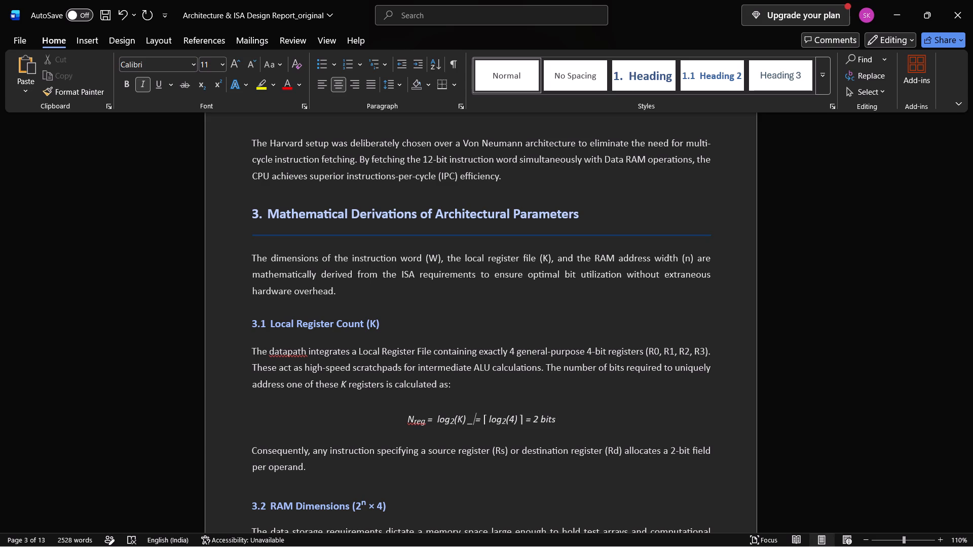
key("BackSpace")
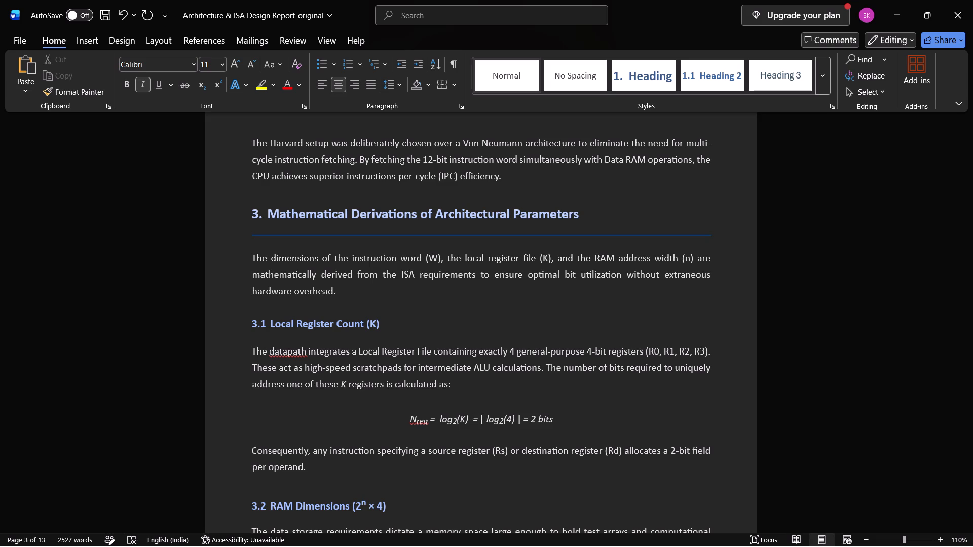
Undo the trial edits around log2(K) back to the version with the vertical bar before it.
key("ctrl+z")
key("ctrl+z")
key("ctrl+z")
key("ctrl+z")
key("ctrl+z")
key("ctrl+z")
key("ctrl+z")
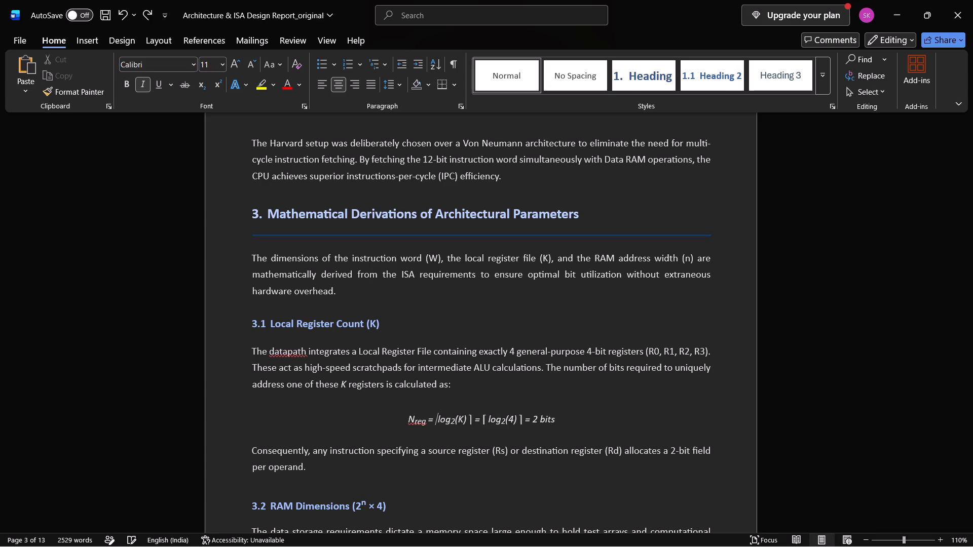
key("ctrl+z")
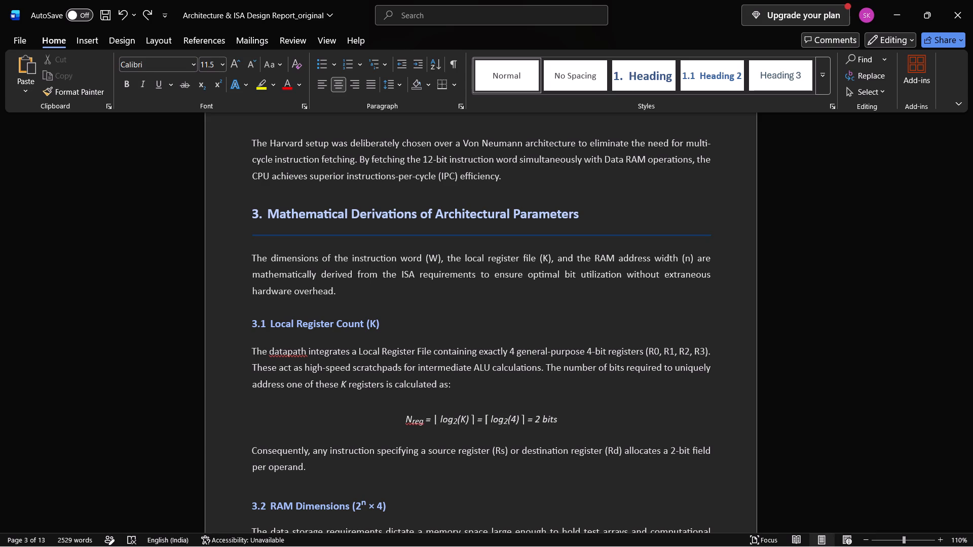
Delete the stray raised dash between 2^n = 64 and n = 6 bits in the section 3.2 formula.
scroll(625, 418, "down", 1)
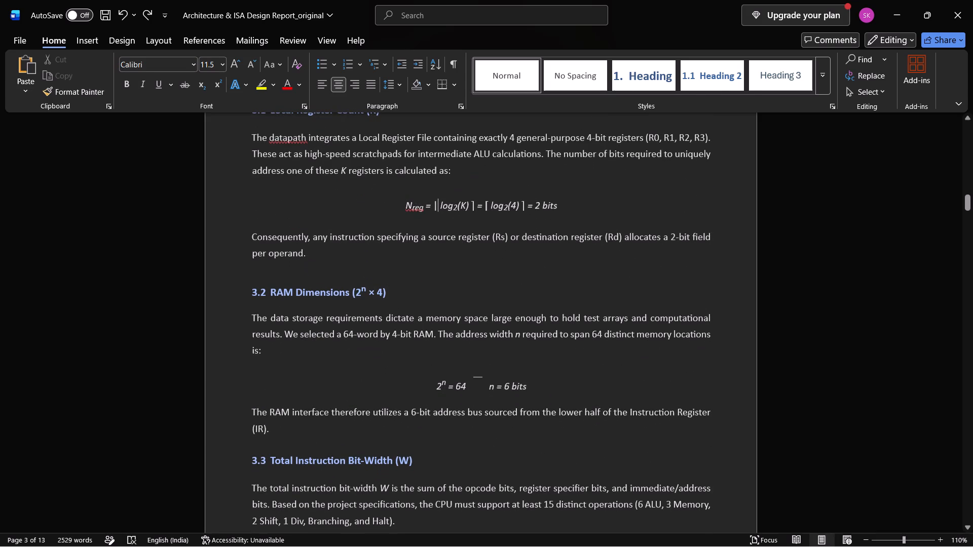
scroll(625, 418, "down", 2)
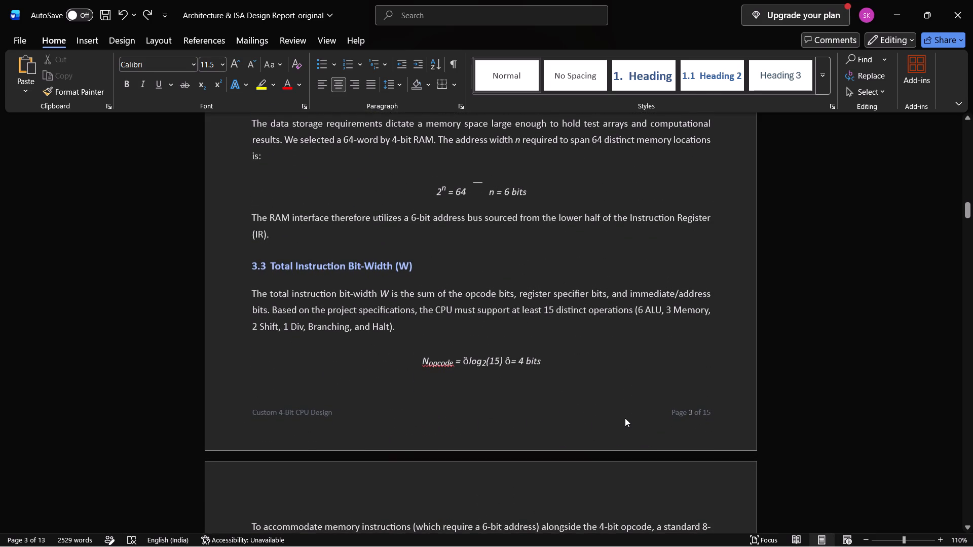
left_click(484, 184)
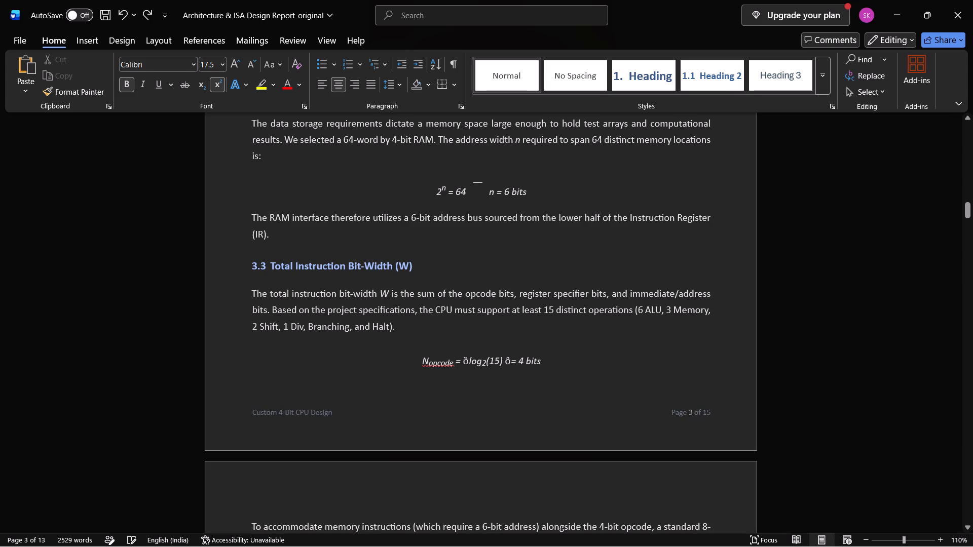
key("BackSpace")
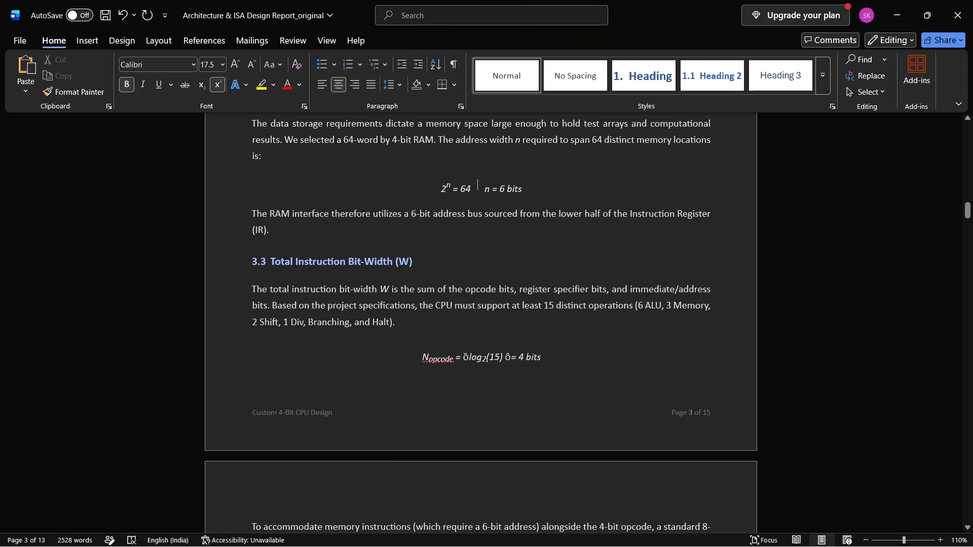
In the section 3.3 Nopcode formula, replace the garbled symbol before log2(15) with a vertical bar | followed by a space.
scroll(484, 231, "down", 1)
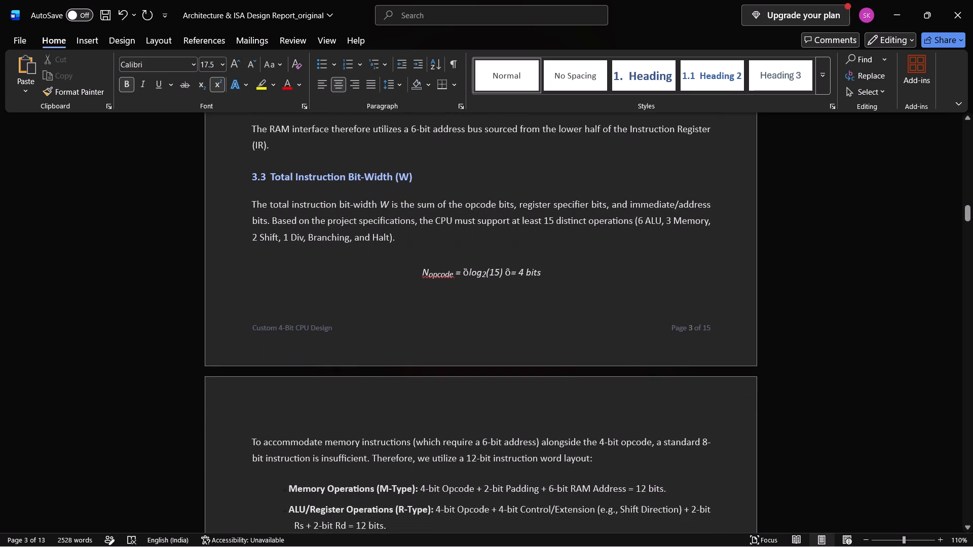
left_click(468, 271)
key("BackSpace")
key("Right")
key("Right")
key("Right")
key("Right")
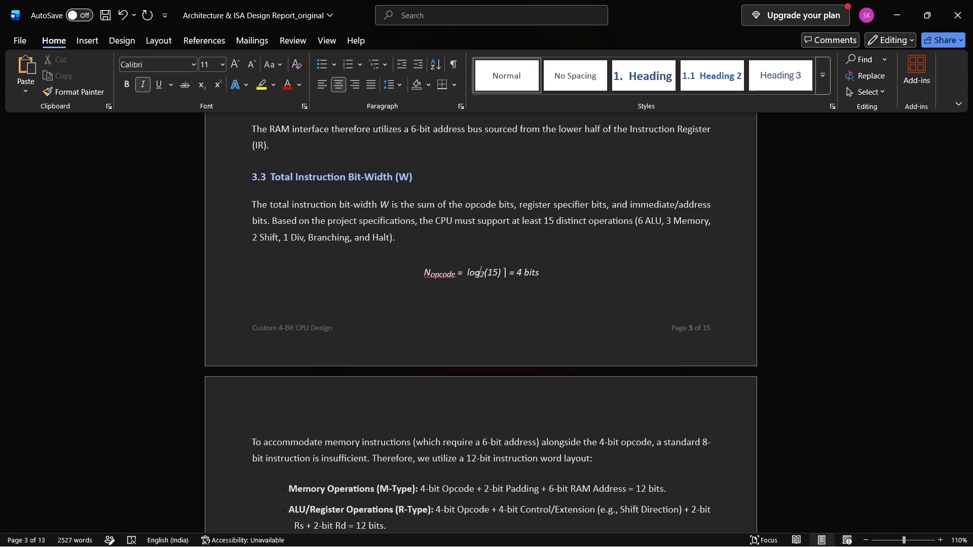
key("Left")
key("Left")
key("Left")
key("backslash")
key("BackSpace")
key("shift+bar")
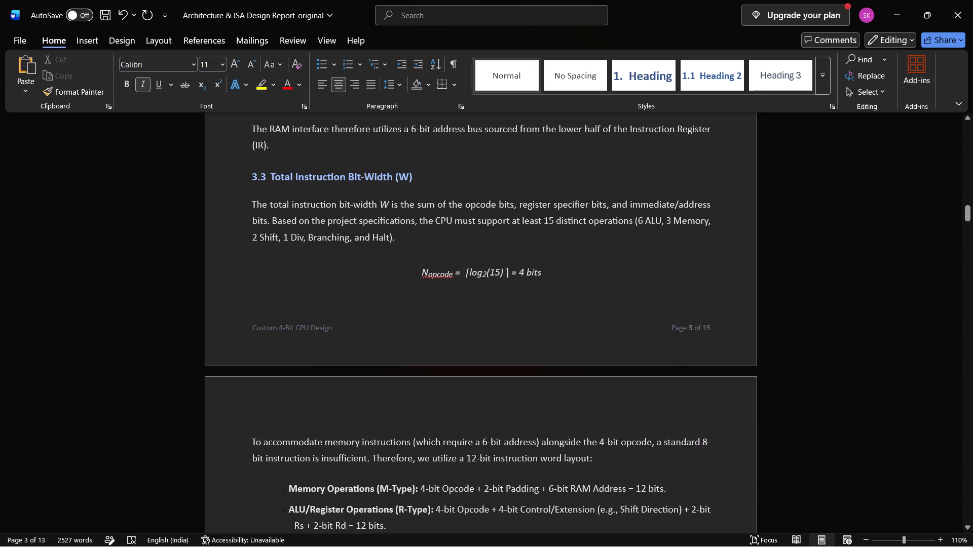
key("space")
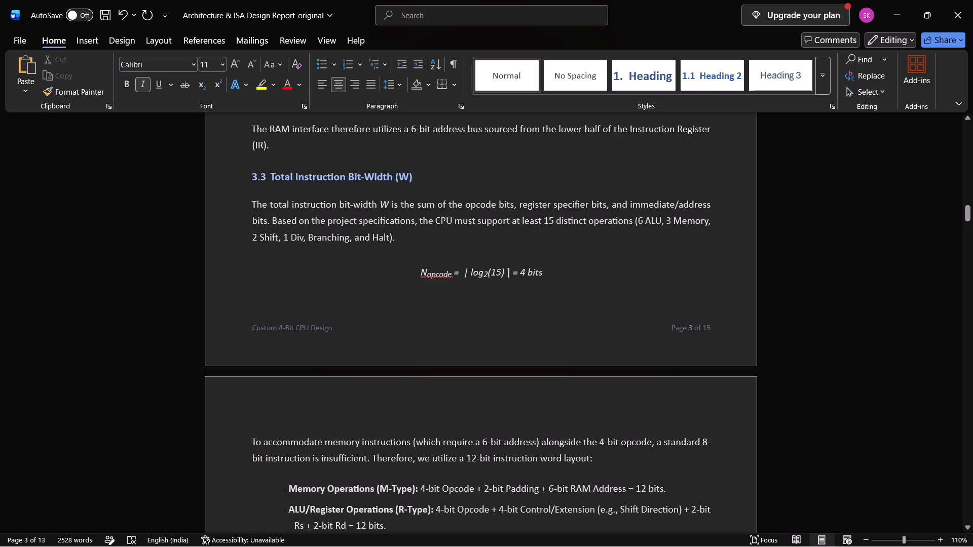
Review the report from section 3.3 through section 6.1 for leftover conversion errors in text, tables and figures.
scroll(526, 302, "down", 2)
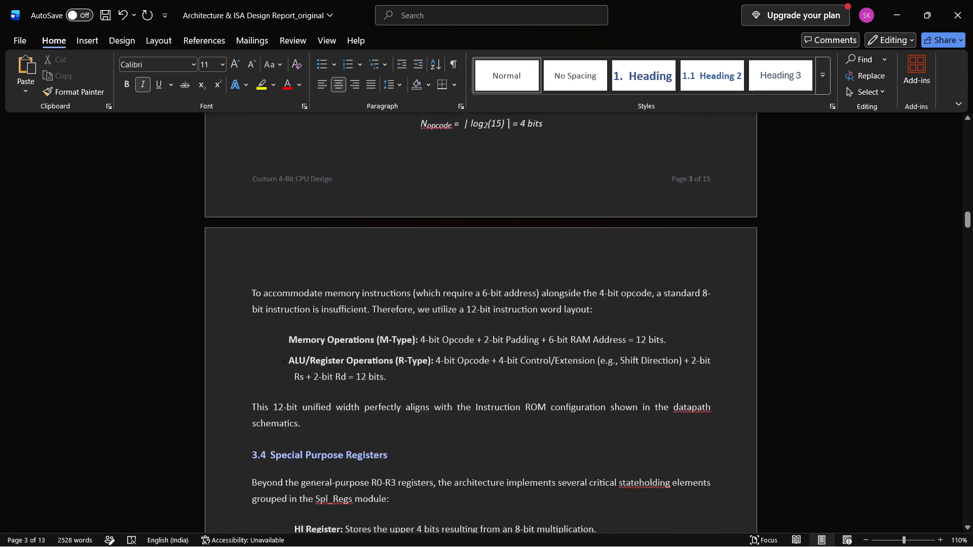
scroll(526, 302, "down", 3)
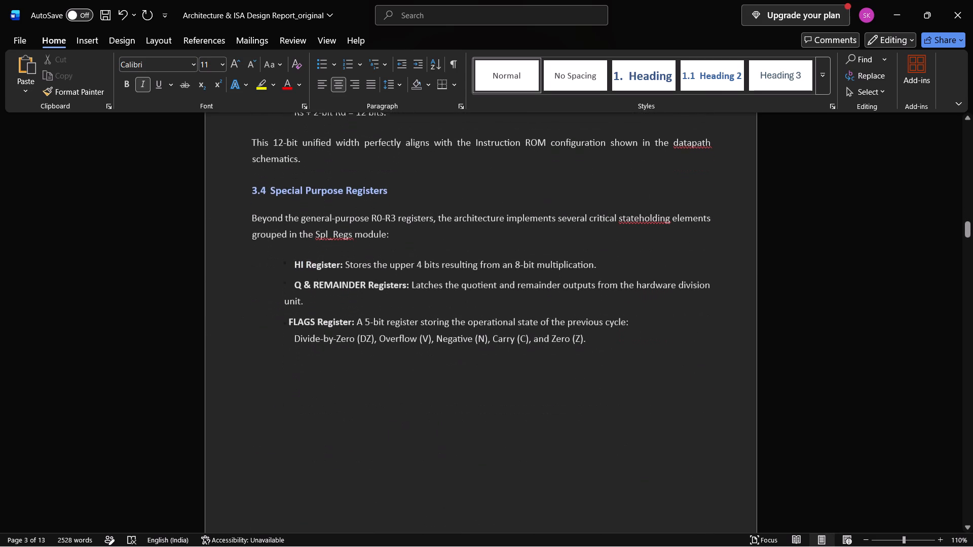
scroll(526, 302, "down", 2)
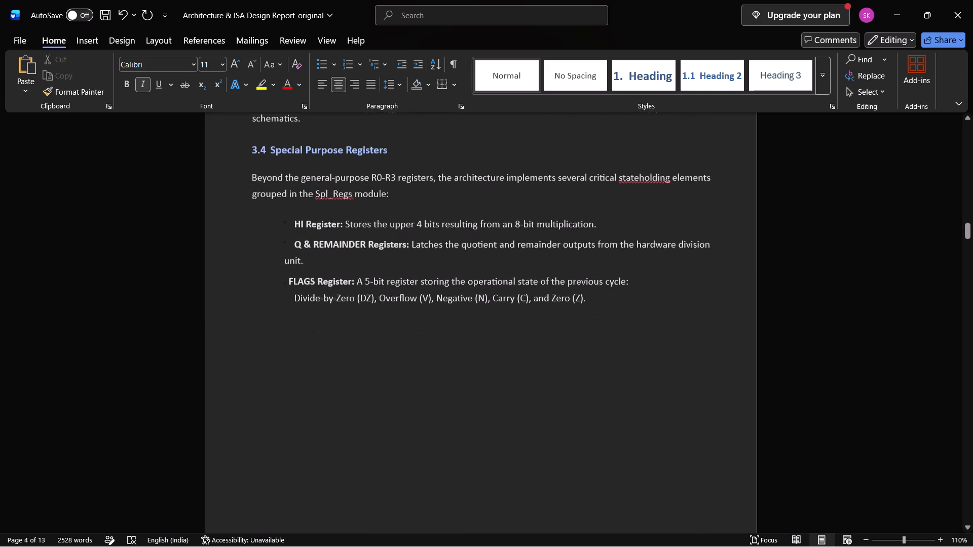
scroll(526, 302, "down", 3)
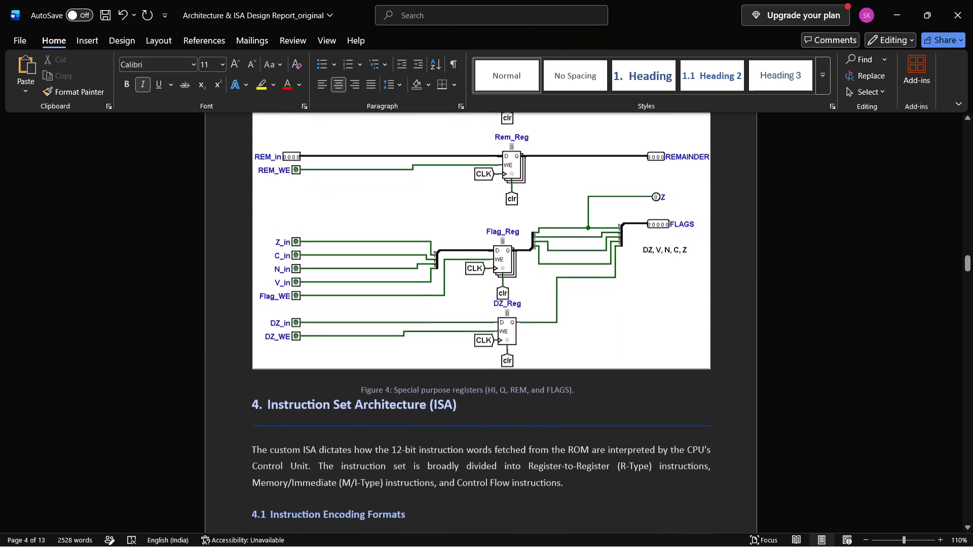
scroll(526, 302, "down", 2)
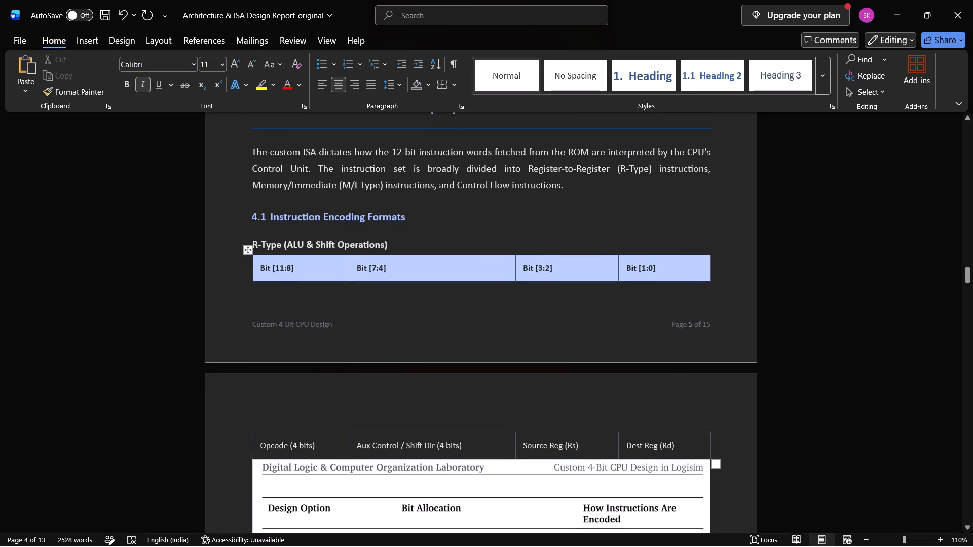
scroll(526, 302, "down", 2)
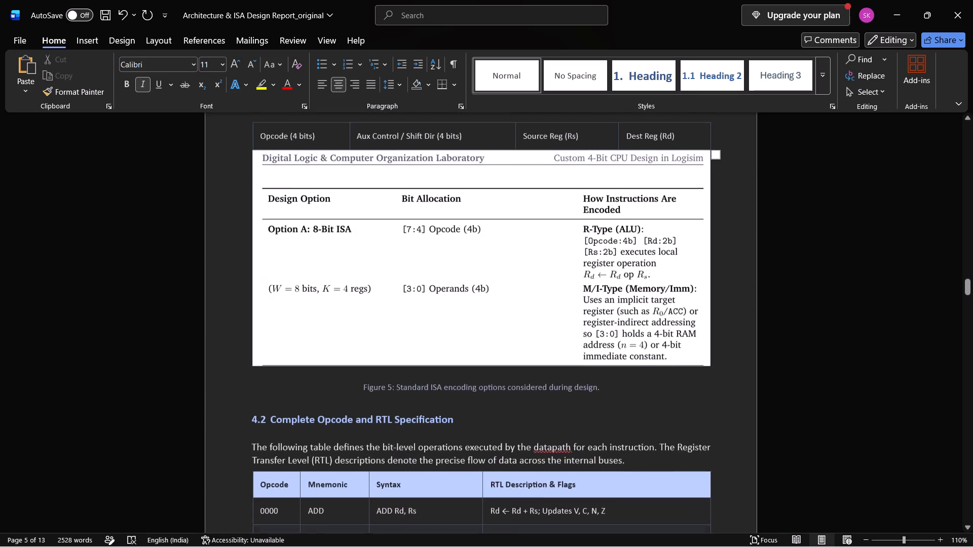
scroll(526, 302, "down", 3)
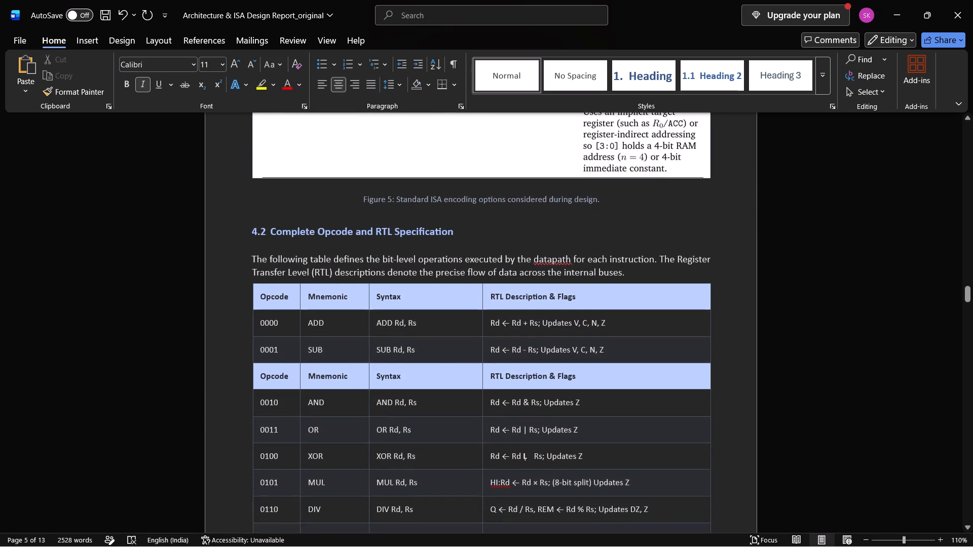
scroll(526, 302, "down", 1)
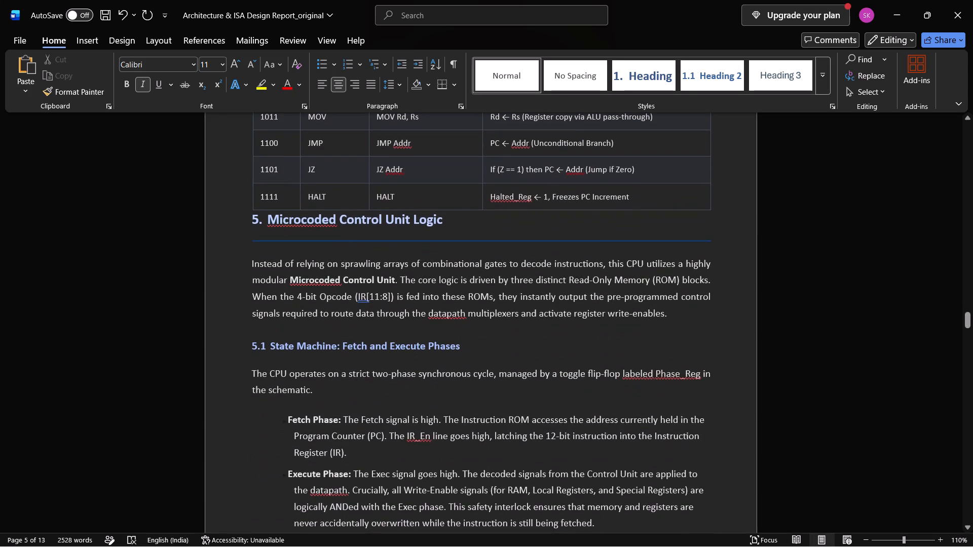
scroll(526, 302, "down", 1)
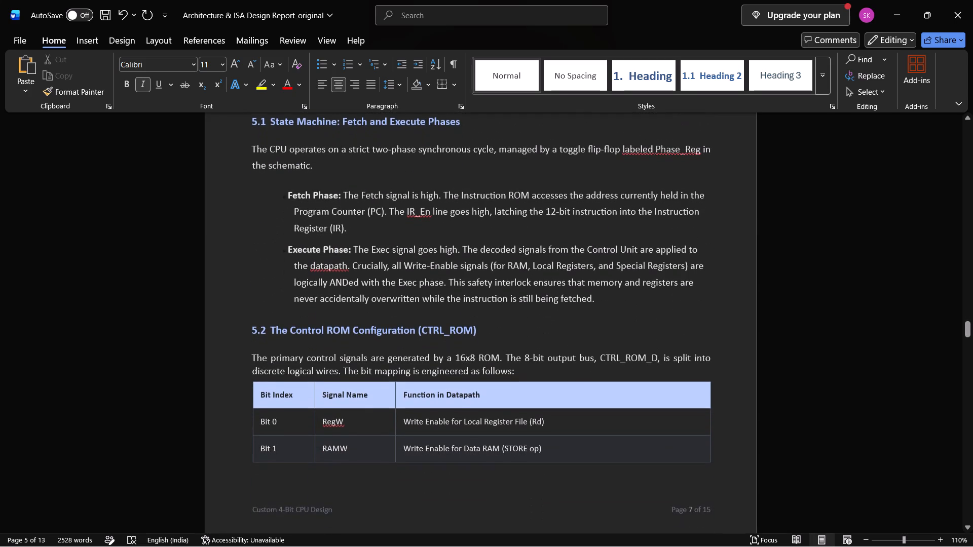
scroll(526, 302, "down", 1)
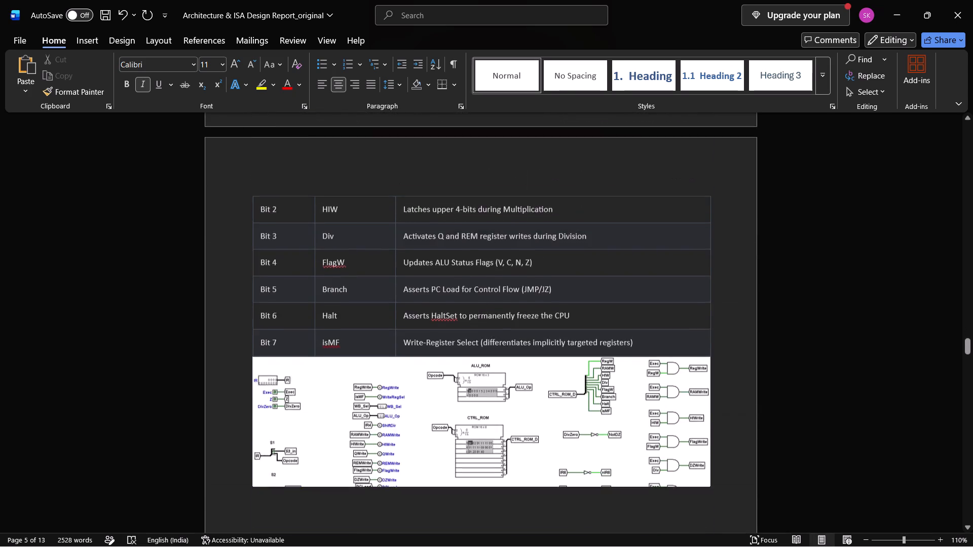
scroll(526, 302, "down", 3)
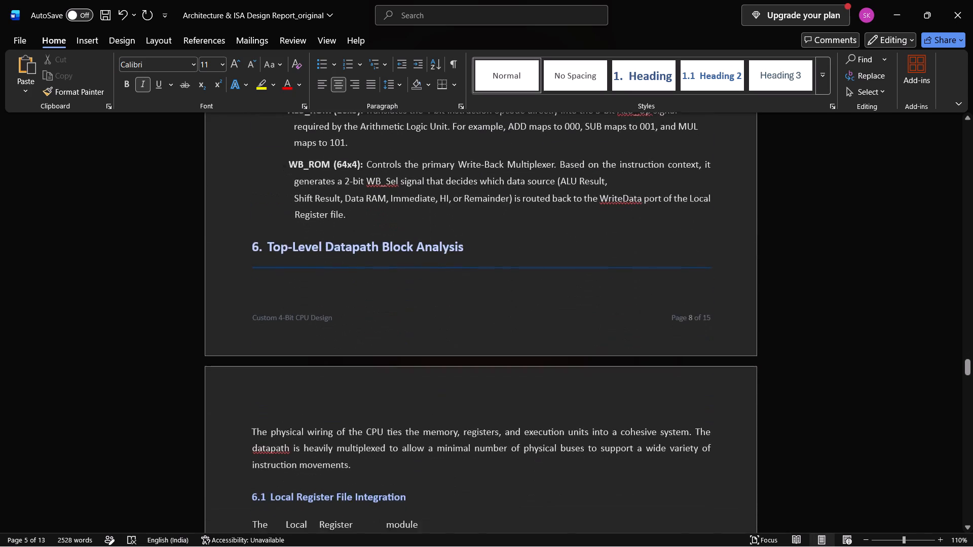
scroll(526, 302, "down", 2)
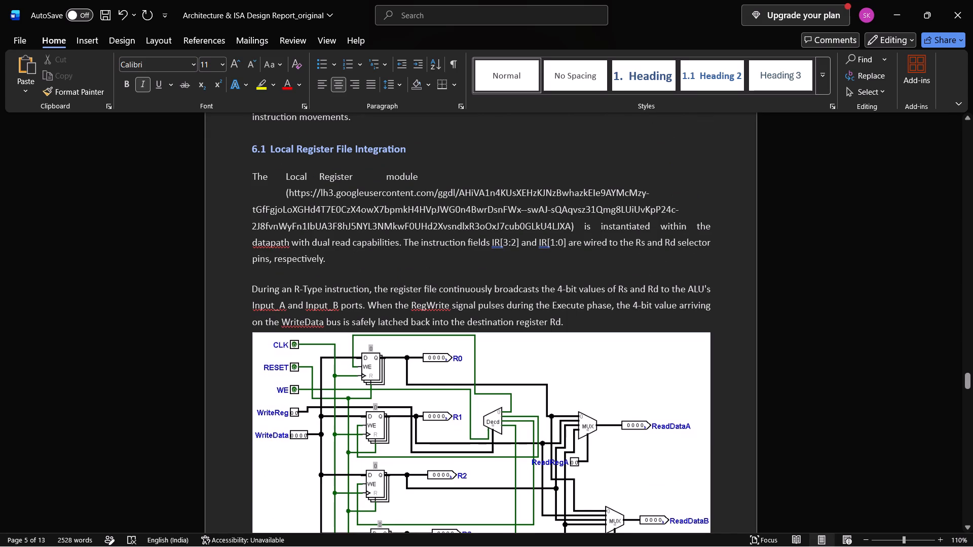
Delete the parenthesised googleusercontent link and the gap before it after "module" in the first paragraph of section 6.1.
left_click_drag(578, 225, 571, 224)
left_click_drag(571, 224, 268, 189)
key("BackSpace")
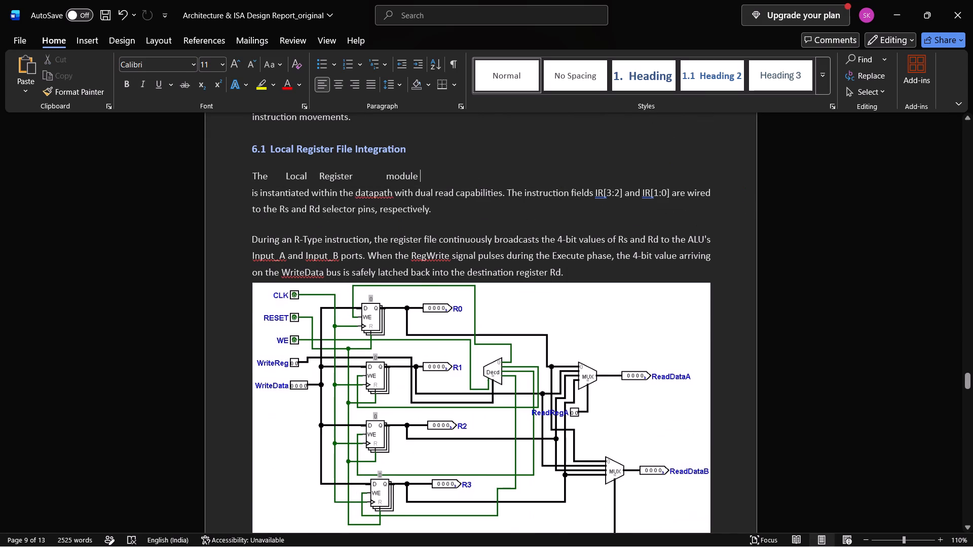
key("BackSpace")
Close up the wide gaps between the words of "The Local Register module" in section 6.1 to single spaces.
key("Left")
key("Left")
key("Left")
key("Left")
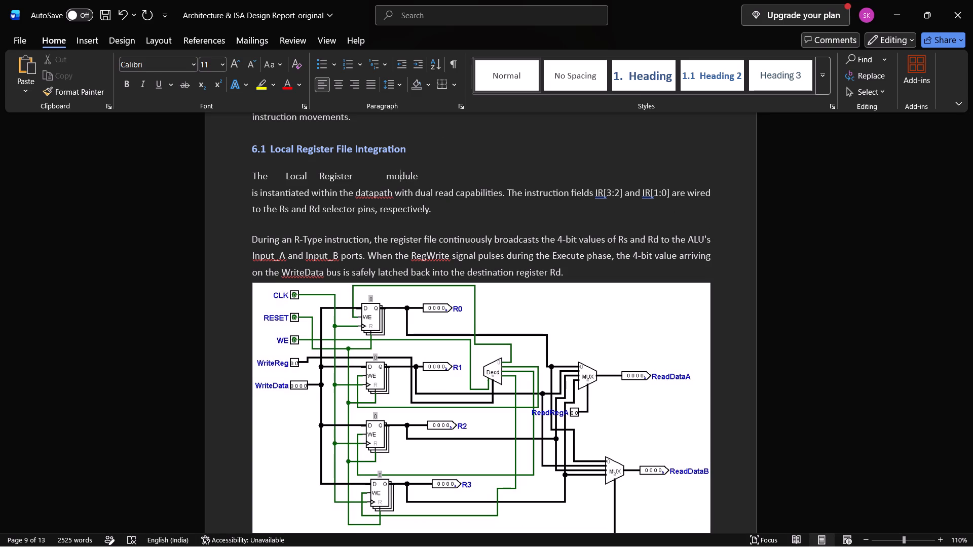
key("Left")
key("Left")
key("Left")
key("Right")
key("BackSpace")
key("Left")
key("Left")
key("Left")
key("Left")
key("Left")
key("Left")
key("Left")
key("Left")
key("Left")
key("Left")
key("Right")
key("BackSpace")
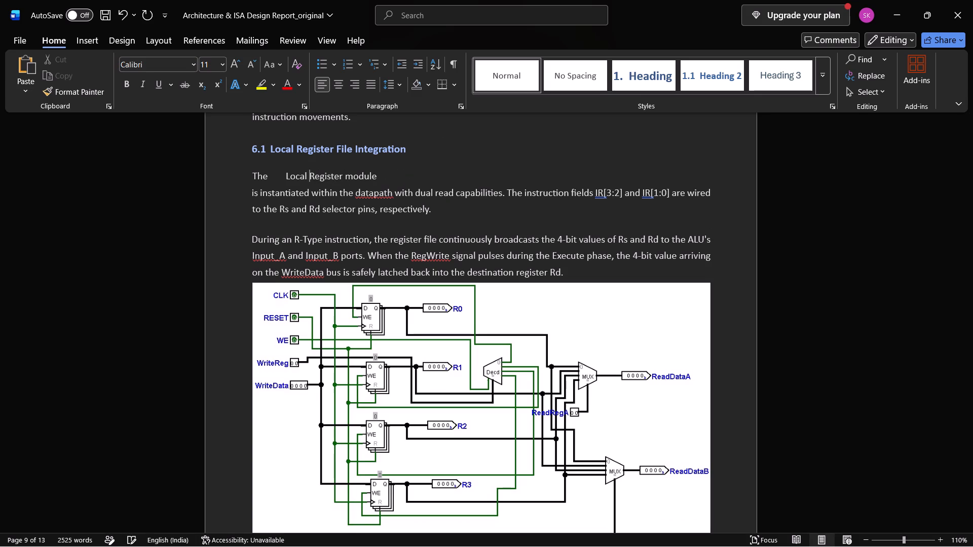
left_click(284, 176)
key("BackSpace")
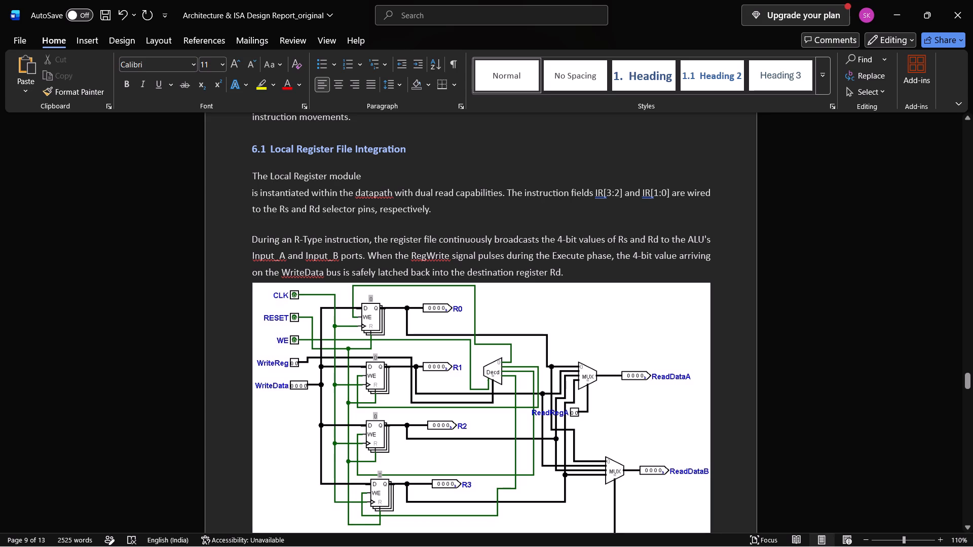
Join the line starting "is instantiated within the datapath" onto "The Local Register module" in section 6.1, separated by one space.
left_click(249, 196)
key("BackSpace")
key("BackSpace")
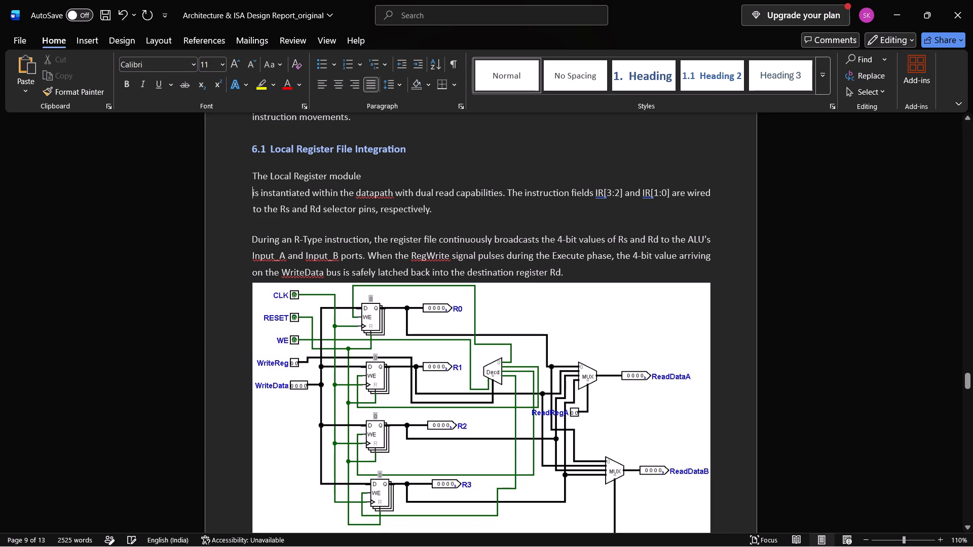
key("BackSpace")
key("BackSpace")
key("BackSpace")
key("space")
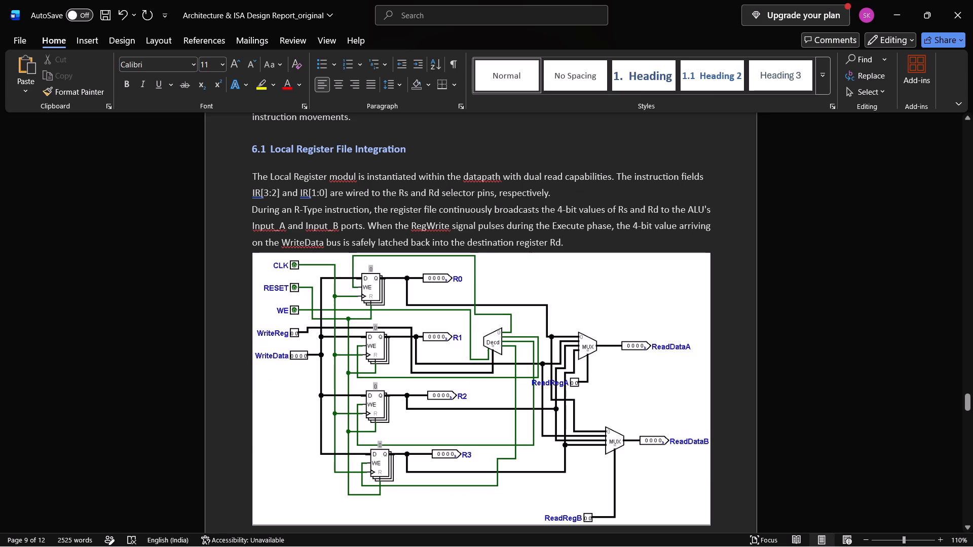
key("Left")
key("e")
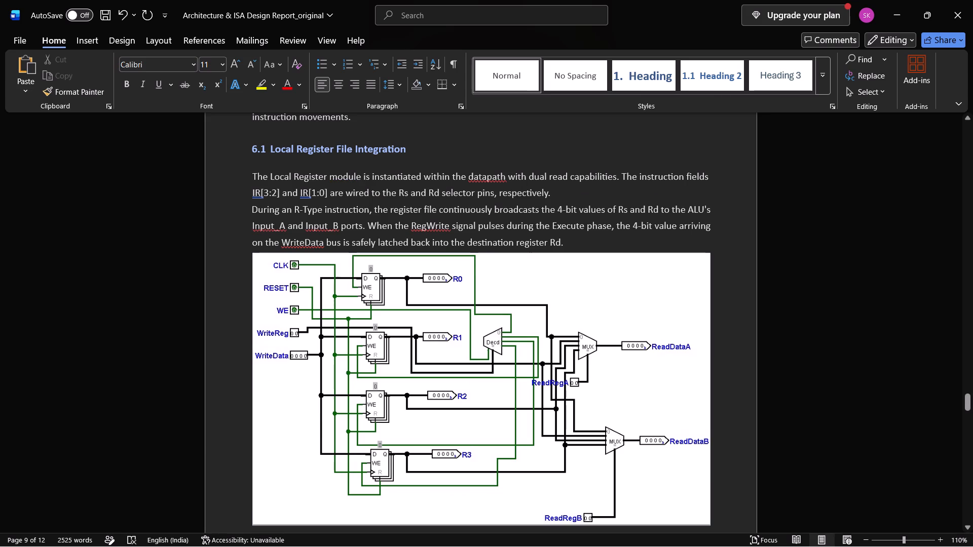
In section 6.3, delete the line "The branch logic evaluates:" together with the JzOk and PCLoad formulas below it.
scroll(328, 233, "down", 2)
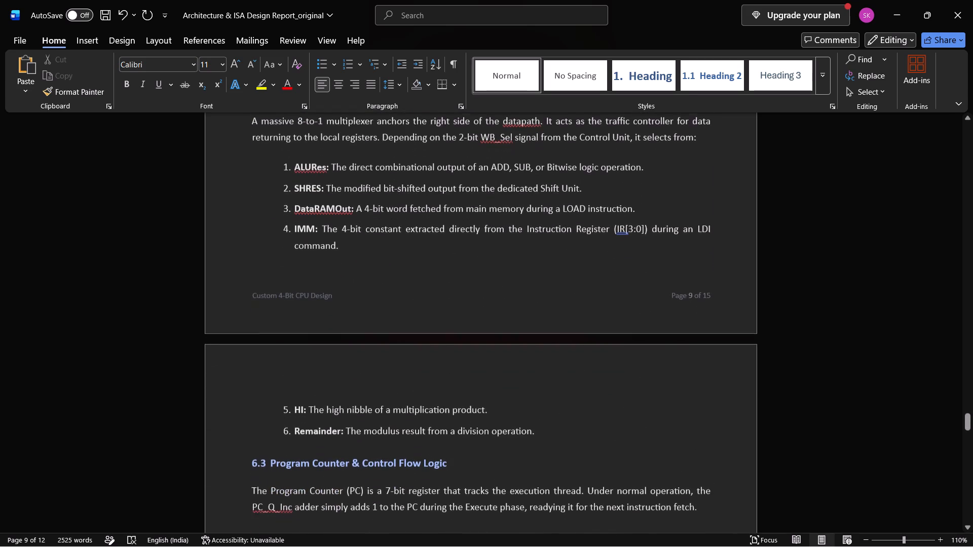
scroll(328, 233, "down", 3)
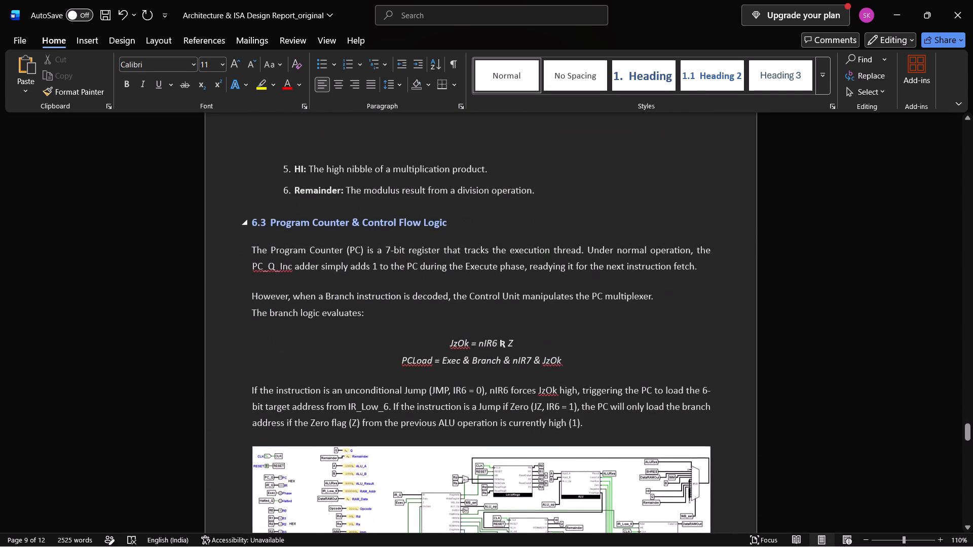
scroll(328, 233, "down", 1)
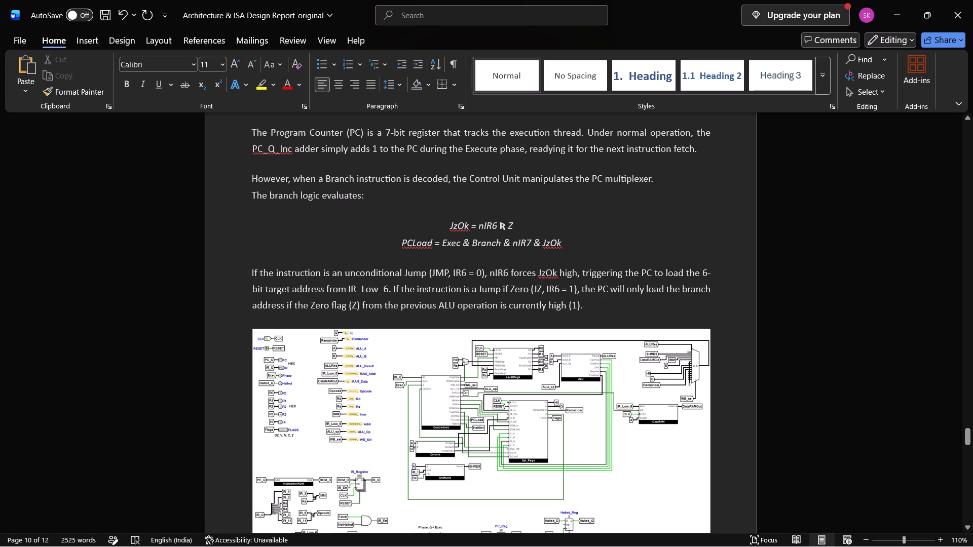
left_click(520, 224)
left_click_drag(250, 194, 384, 258)
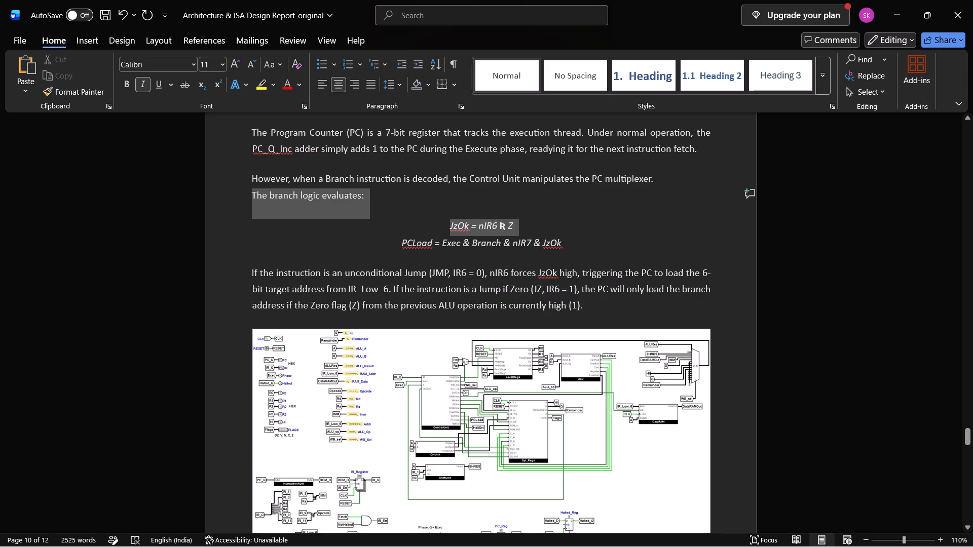
left_click_drag(384, 258, 564, 249)
key("BackSpace")
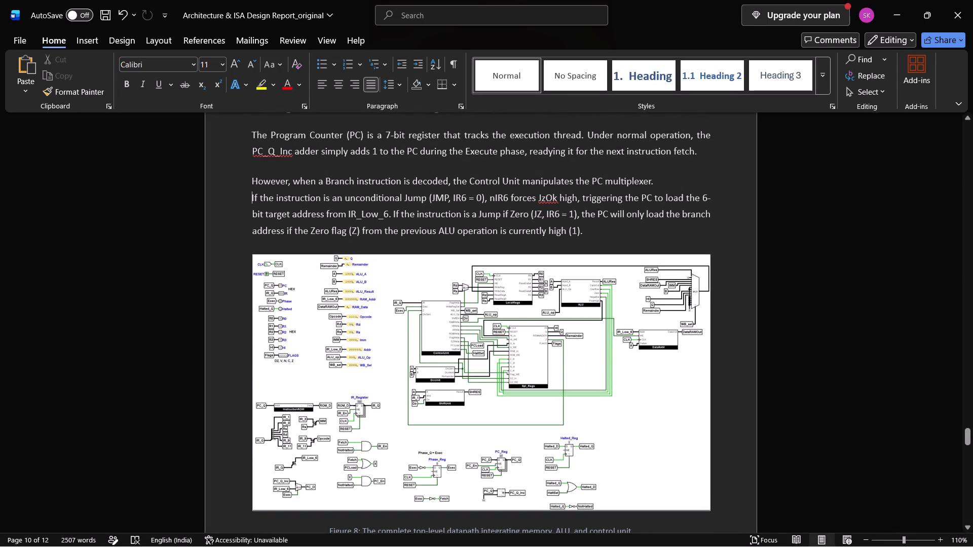
Delete the parenthesised googleusercontent link after "combinational divider circuit" in section 7.1, up to "When the DIV instruction is executed".
scroll(466, 236, "down", 2)
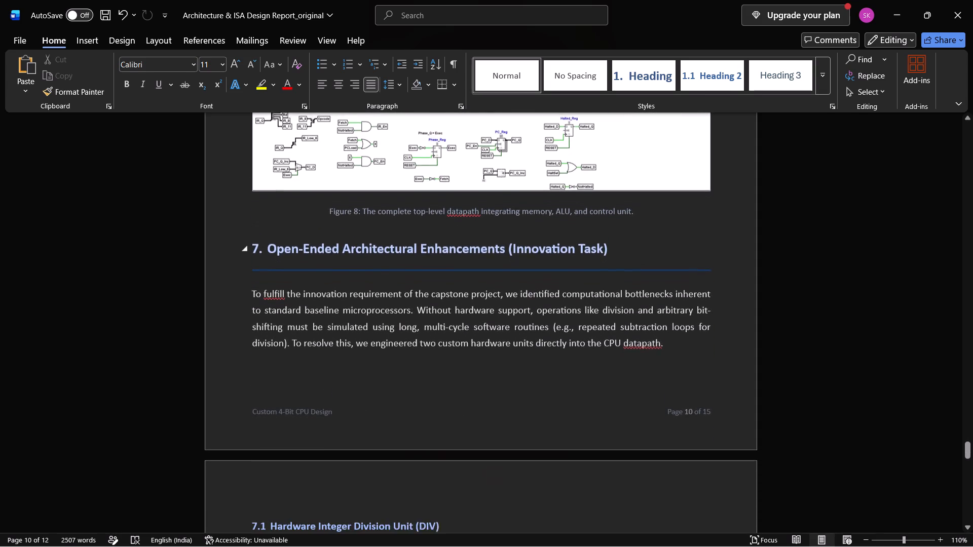
scroll(466, 236, "down", 2)
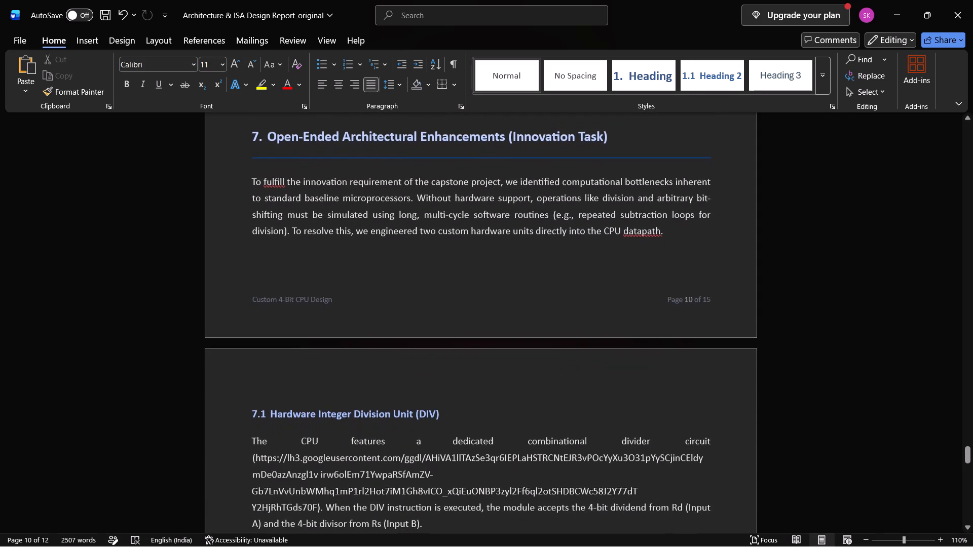
scroll(466, 236, "down", 2)
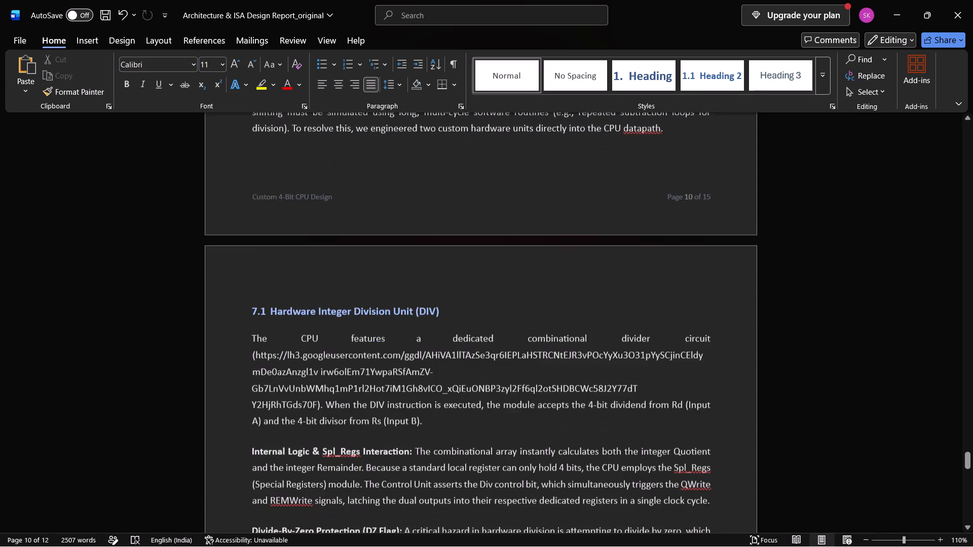
scroll(466, 236, "down", 1)
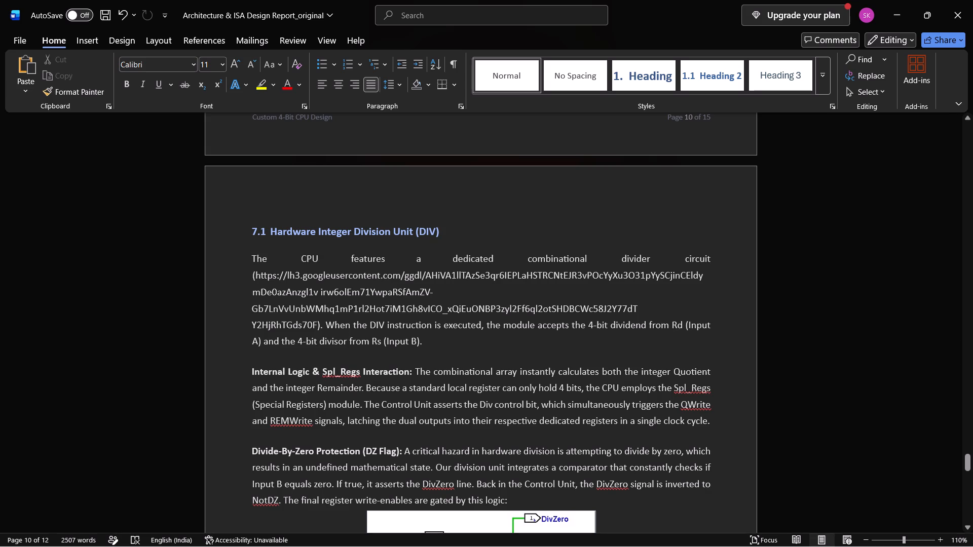
left_click_drag(321, 327, 246, 275)
key("BackSpace")
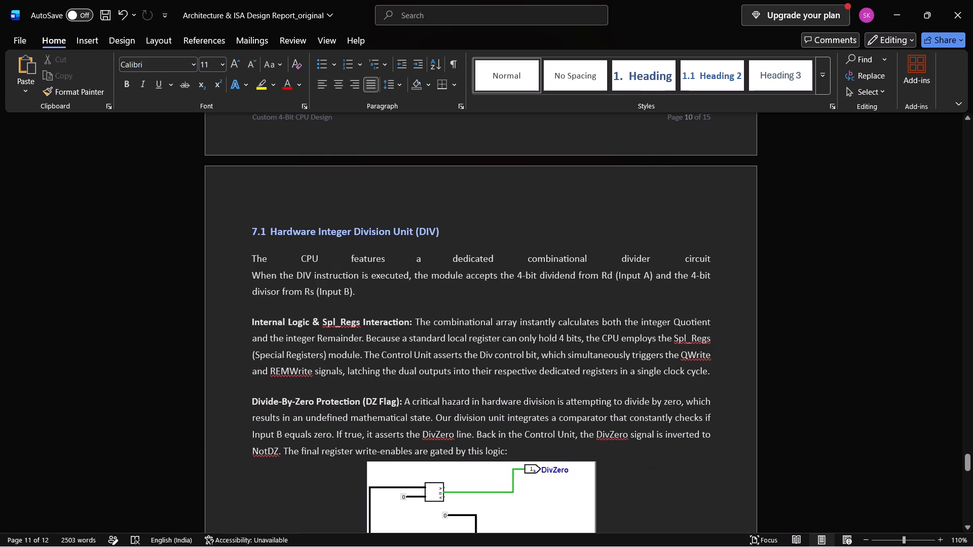
Check the rest of the report from section 7.1 to the end of the conclusion.
scroll(269, 351, "down", 4)
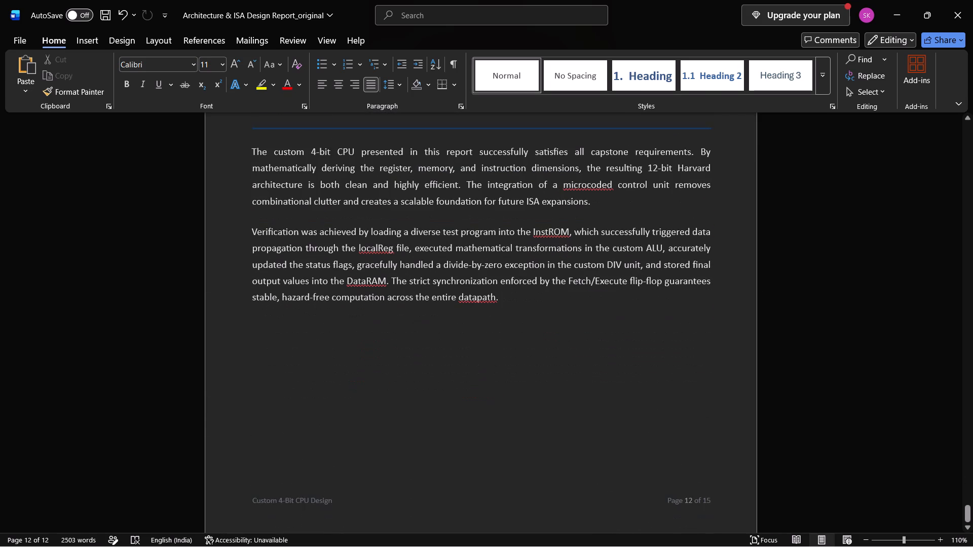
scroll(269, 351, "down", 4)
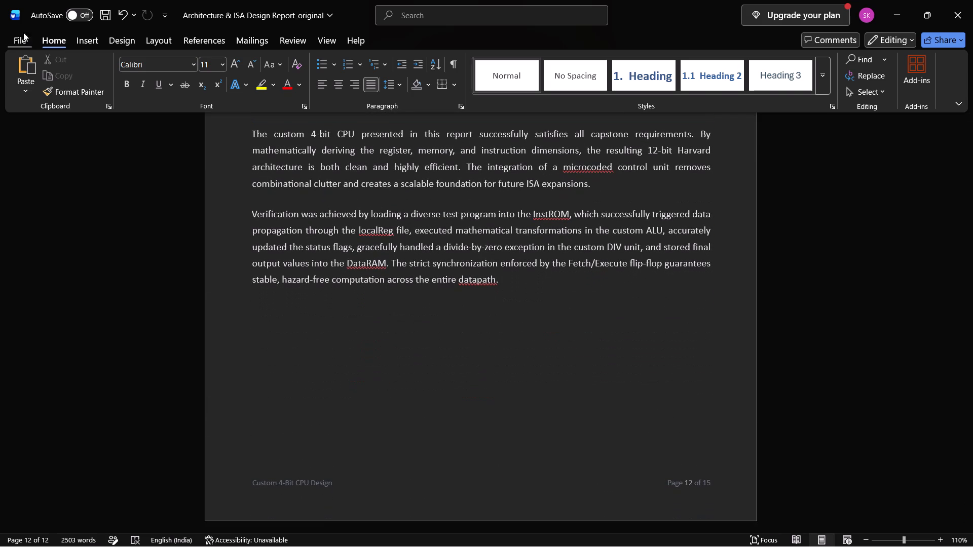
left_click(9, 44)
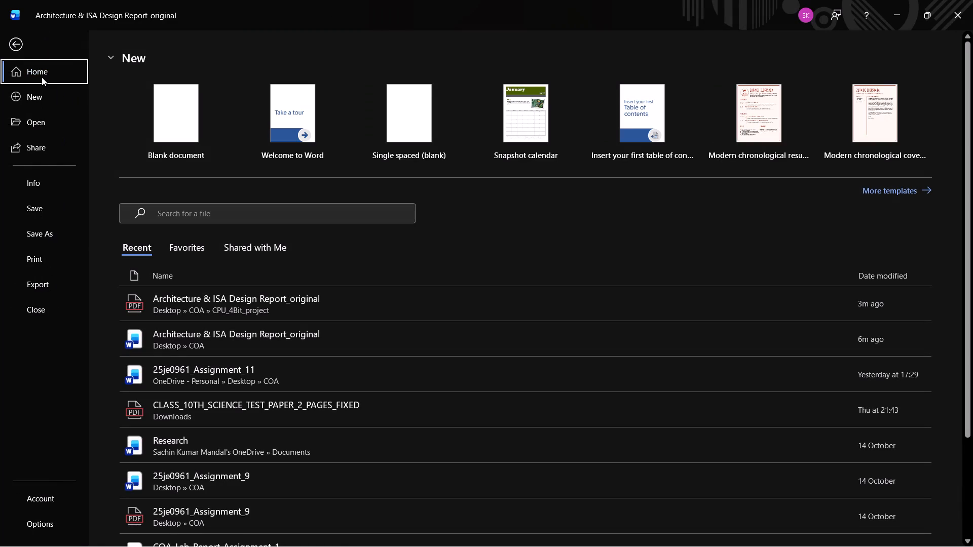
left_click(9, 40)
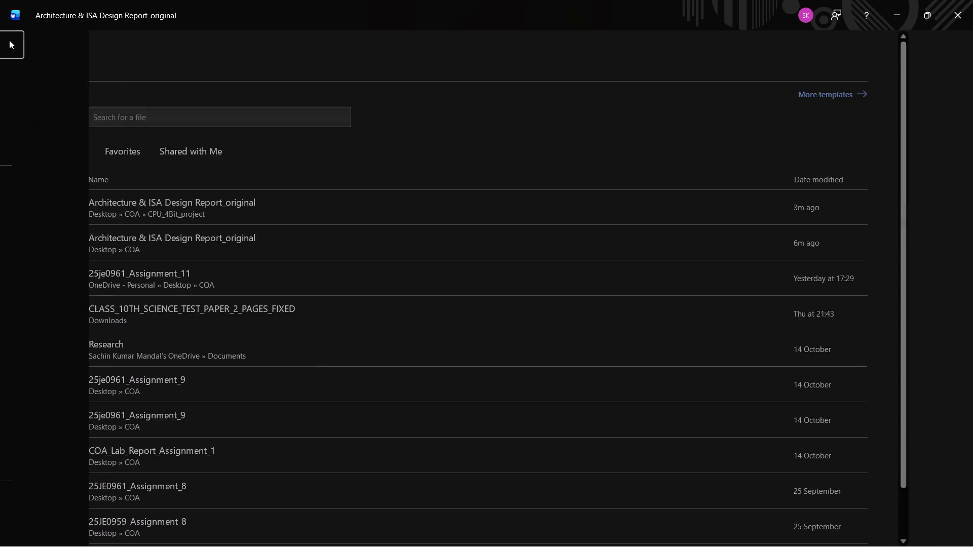
Review the report's layout from the title page through the start of section 4, Instruction Set Architecture (ISA).
scroll(336, 188, "up", 20)
scroll(336, 188, "up", 20)
scroll(336, 188, "up", 20)
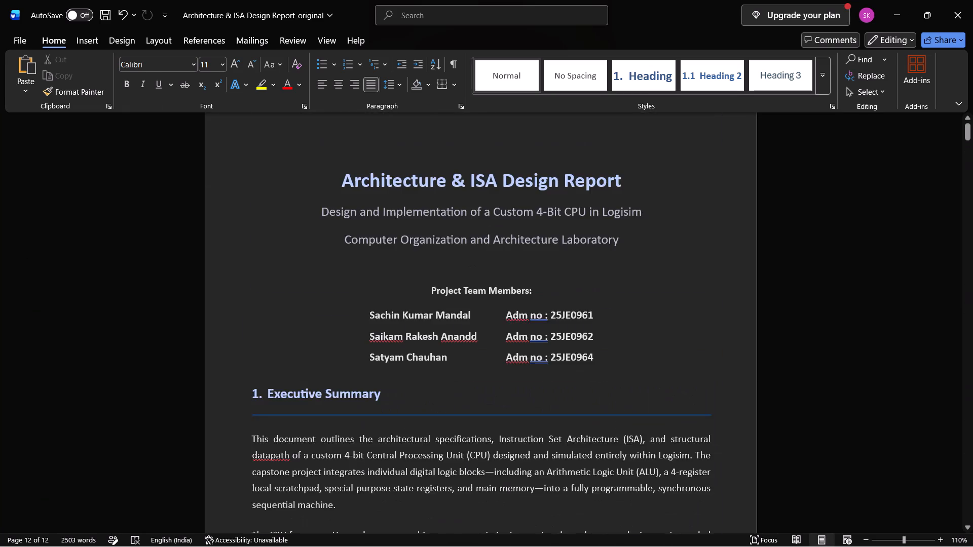
scroll(336, 188, "up", 1)
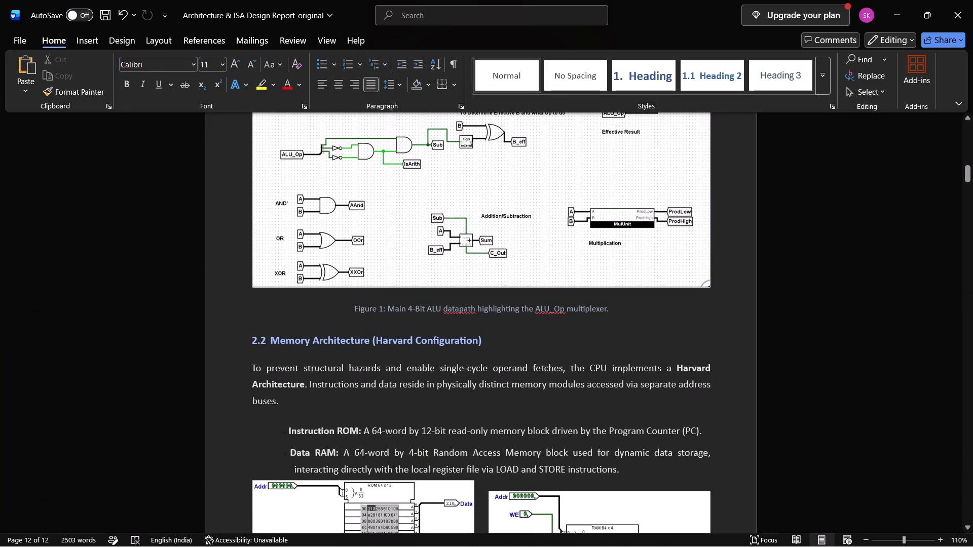
scroll(414, 335, "up", 6)
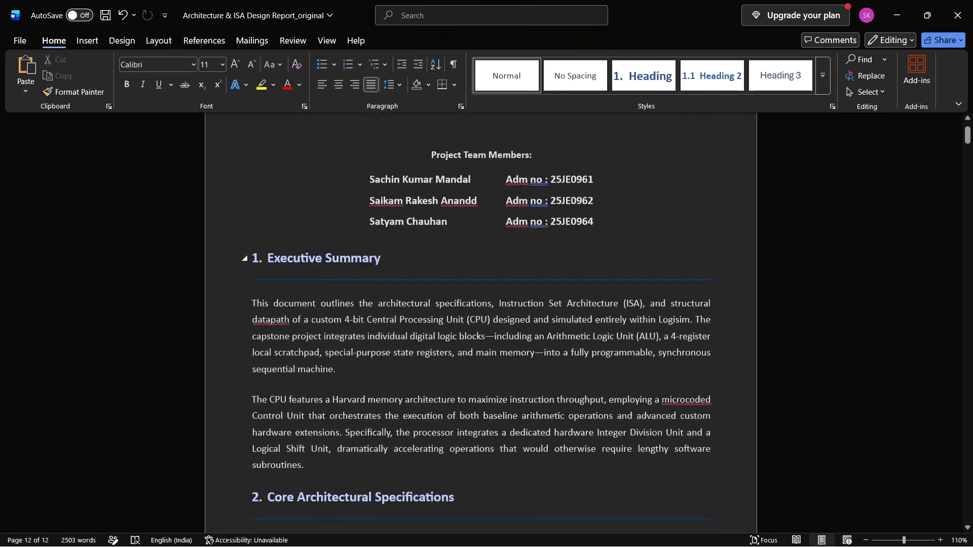
scroll(414, 335, "down", 2)
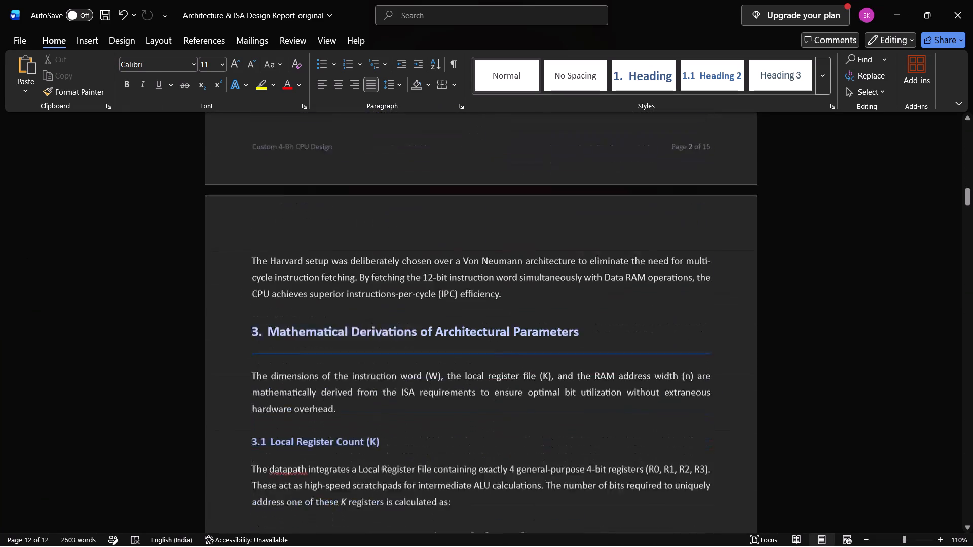
scroll(414, 335, "down", 2)
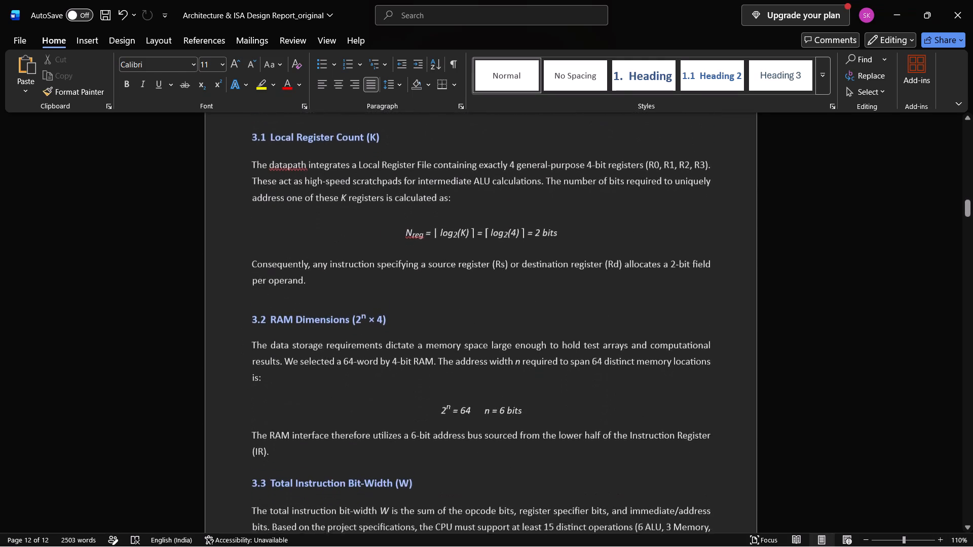
scroll(414, 335, "down", 2)
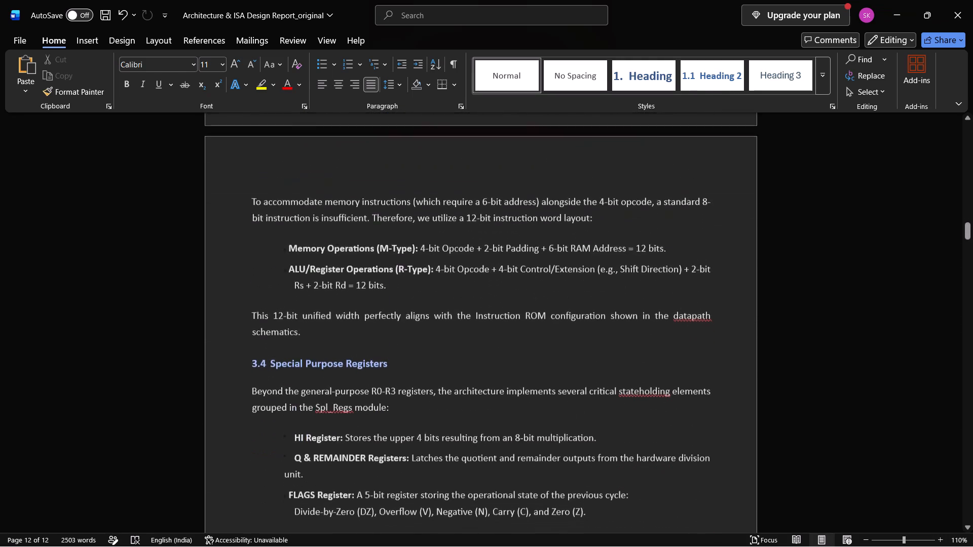
scroll(414, 335, "down", 3)
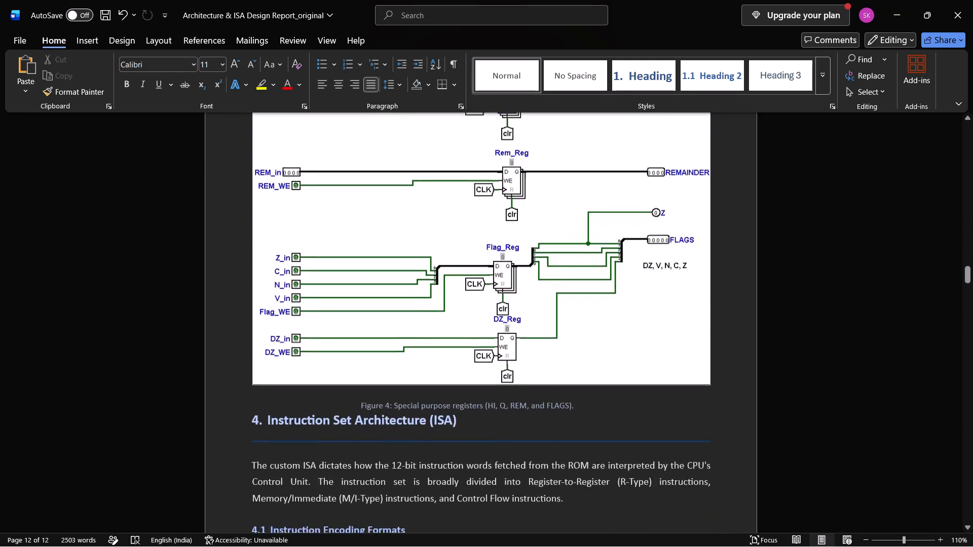
scroll(414, 335, "down", 2)
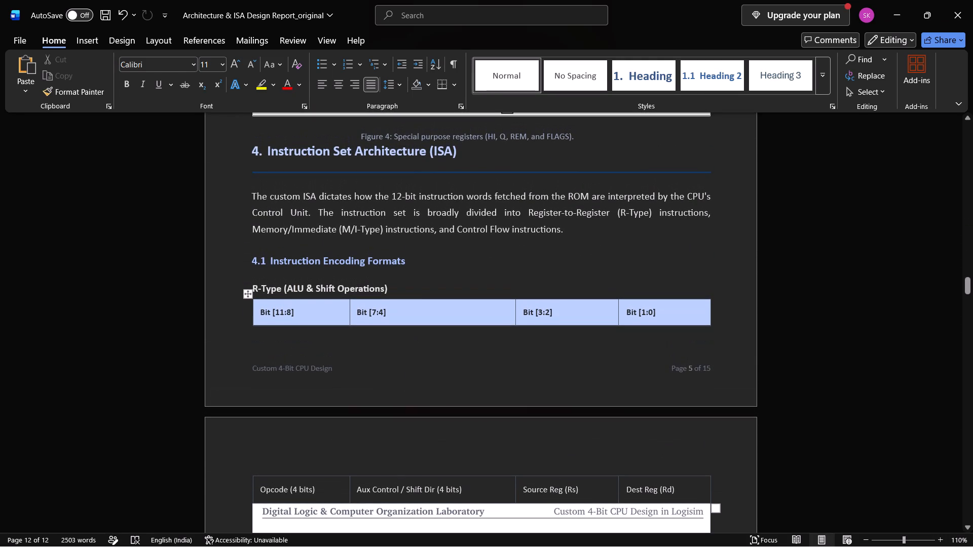
Push the "Instruction Encoding Formats" heading and its R-Type table onto the next page using blank lines, and number the heading 4.1.
left_click(250, 261)
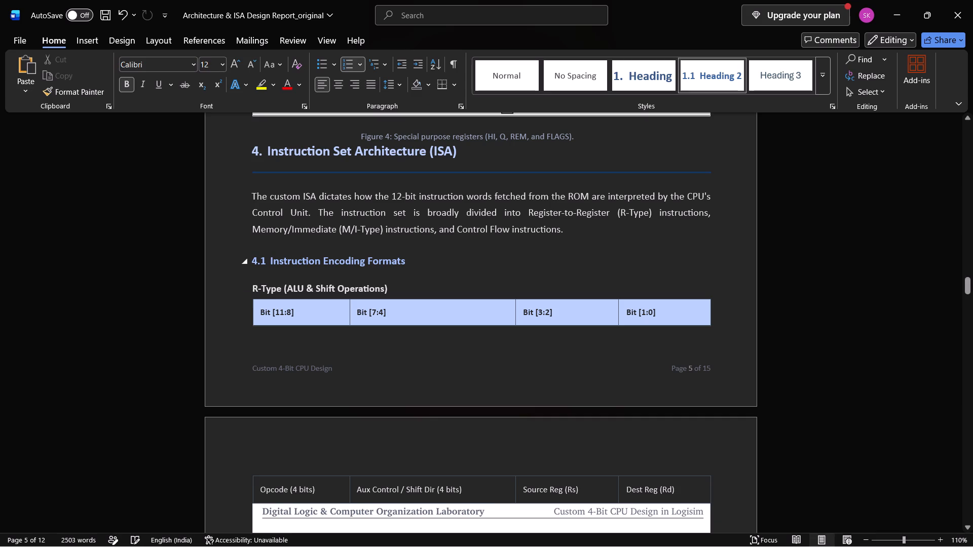
key("Left")
key("Left")
key("Right")
key("Return")
key("Return")
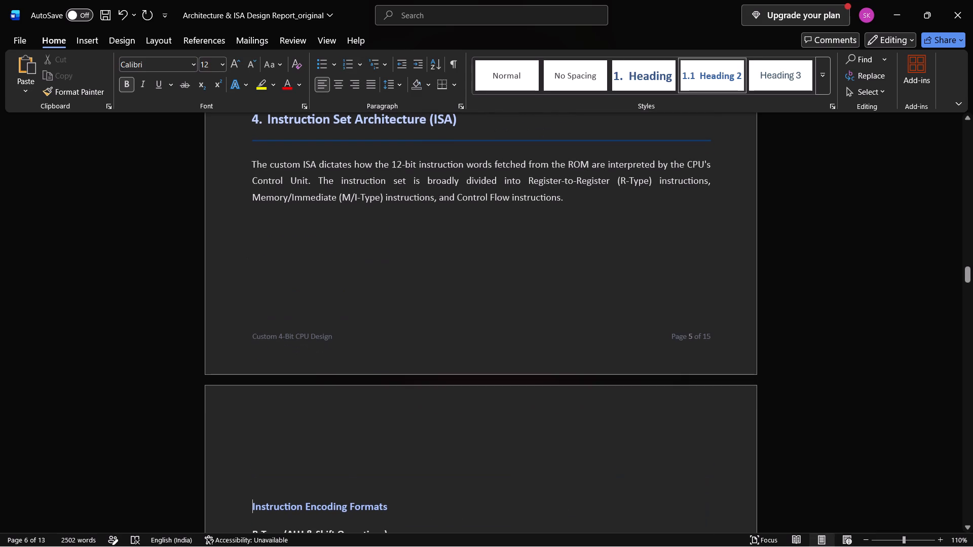
type("4.1")
key("space")
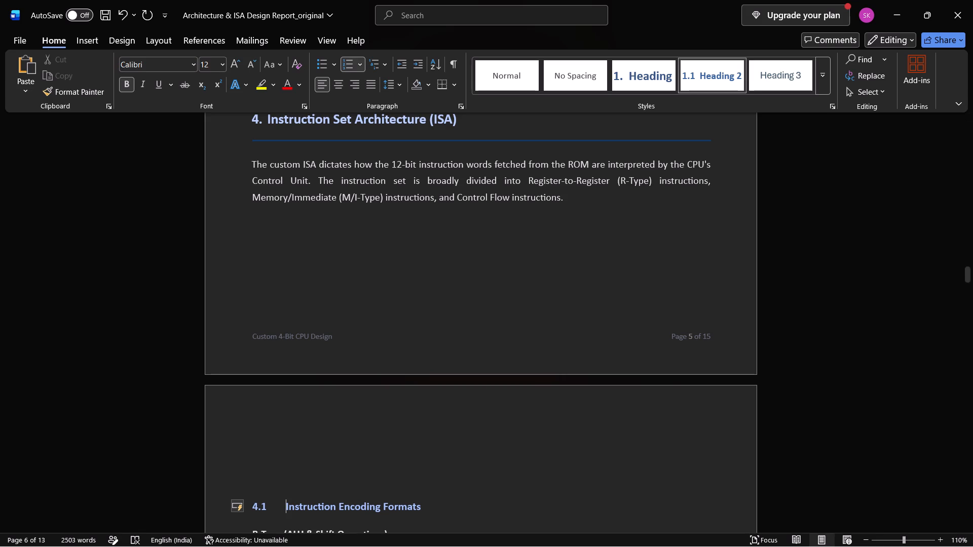
Check the page layout from section 4 through the instruction tables to the end of section 5.1.
scroll(466, 327, "up", 1)
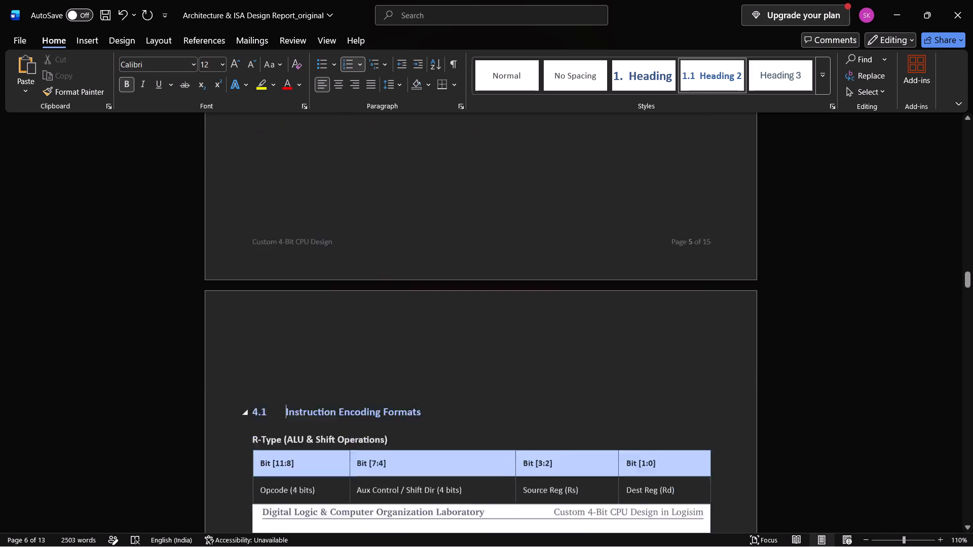
scroll(466, 327, "up", 1)
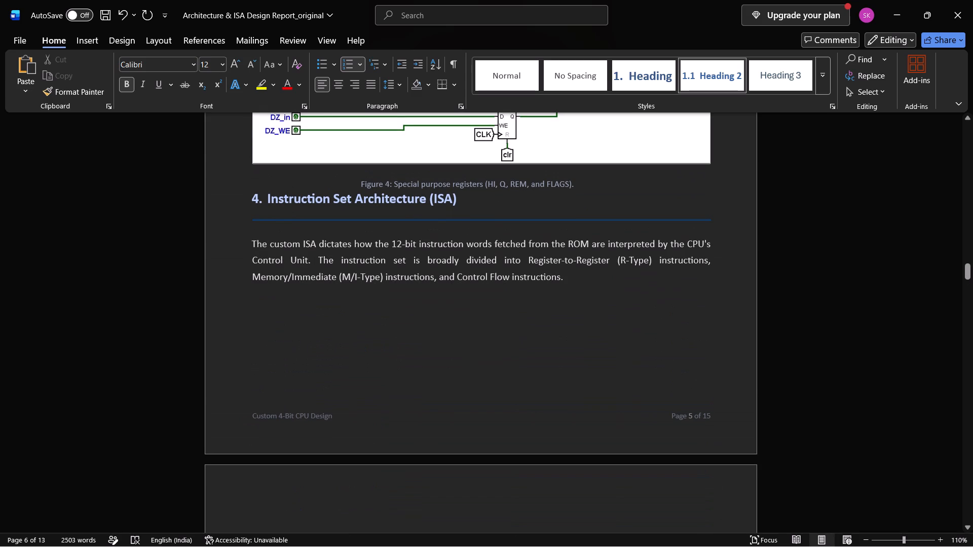
scroll(466, 327, "down", 1)
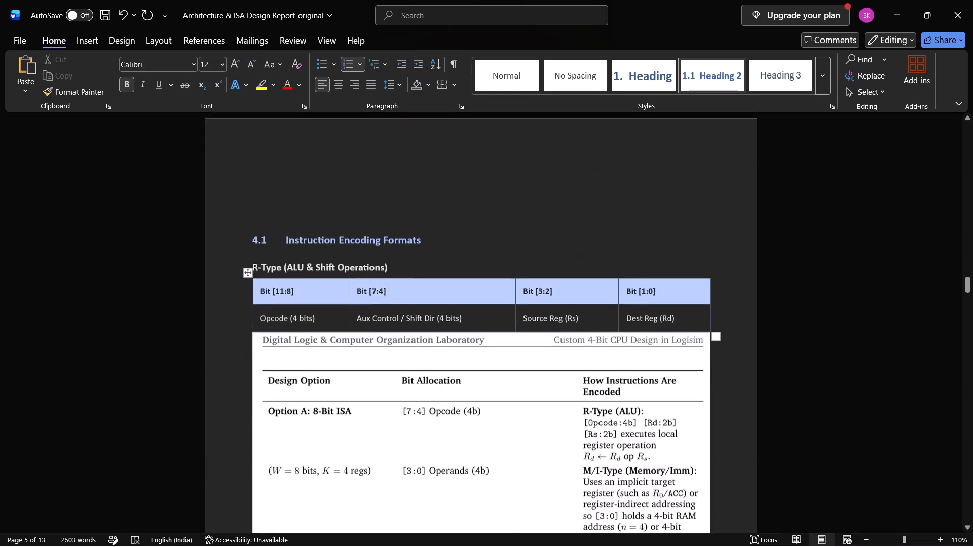
scroll(466, 327, "down", 3)
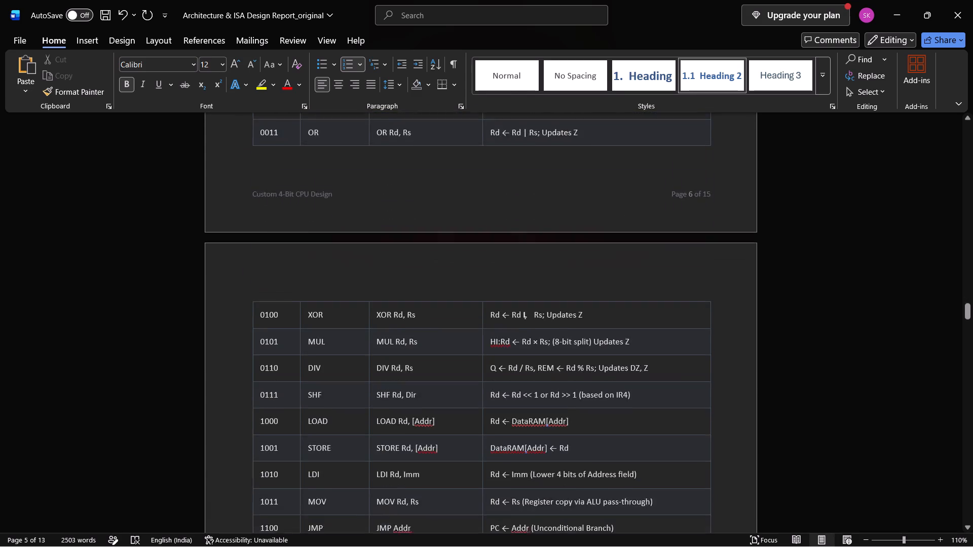
scroll(466, 327, "down", 1)
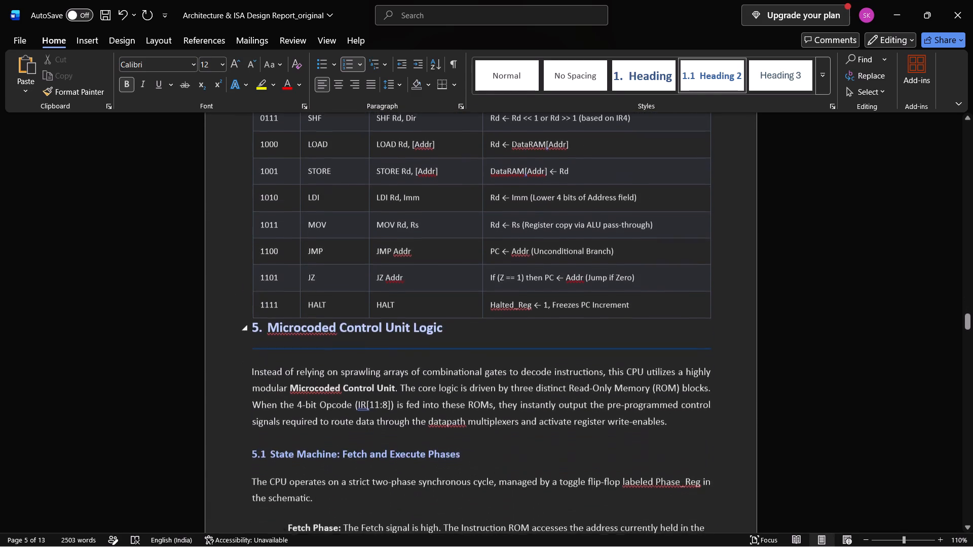
scroll(466, 327, "down", 1)
scroll(345, 234, "down", 1)
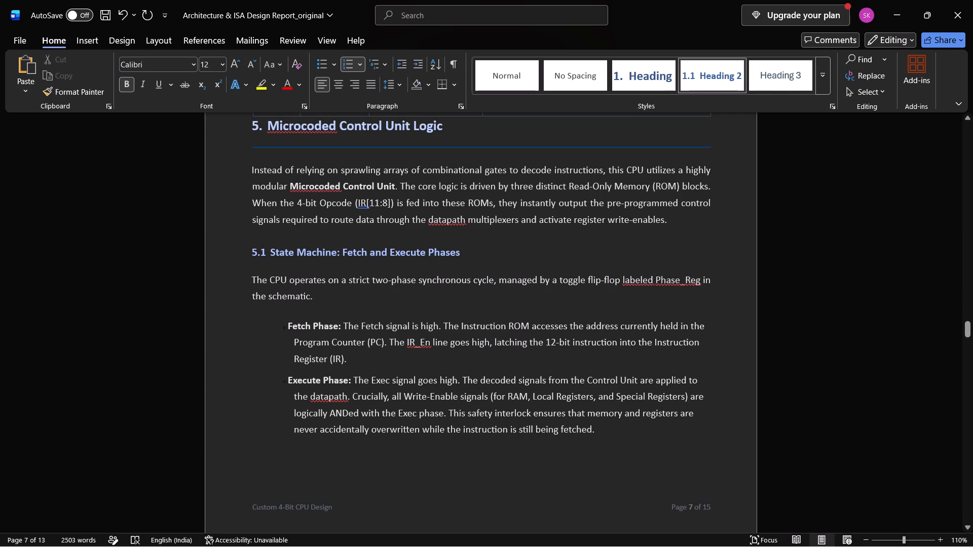
scroll(345, 234, "down", 1)
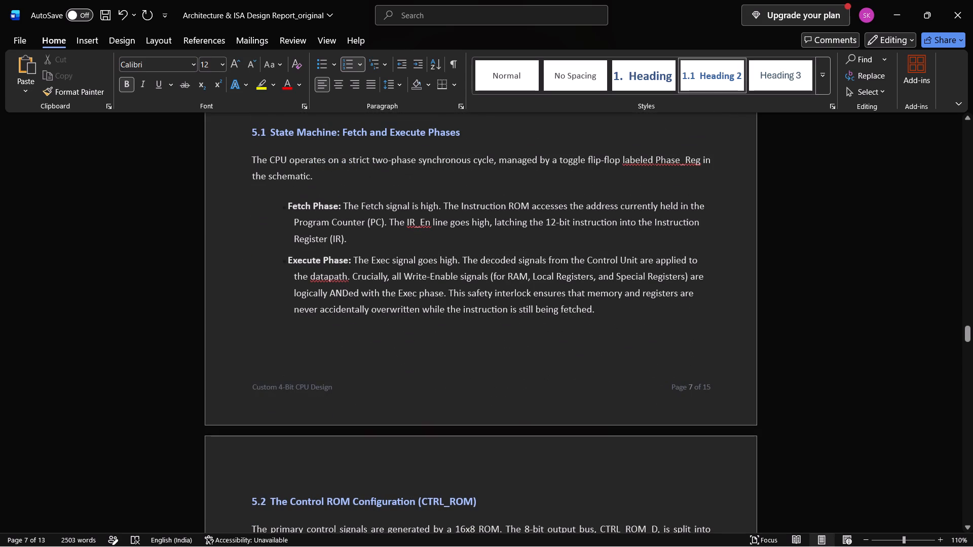
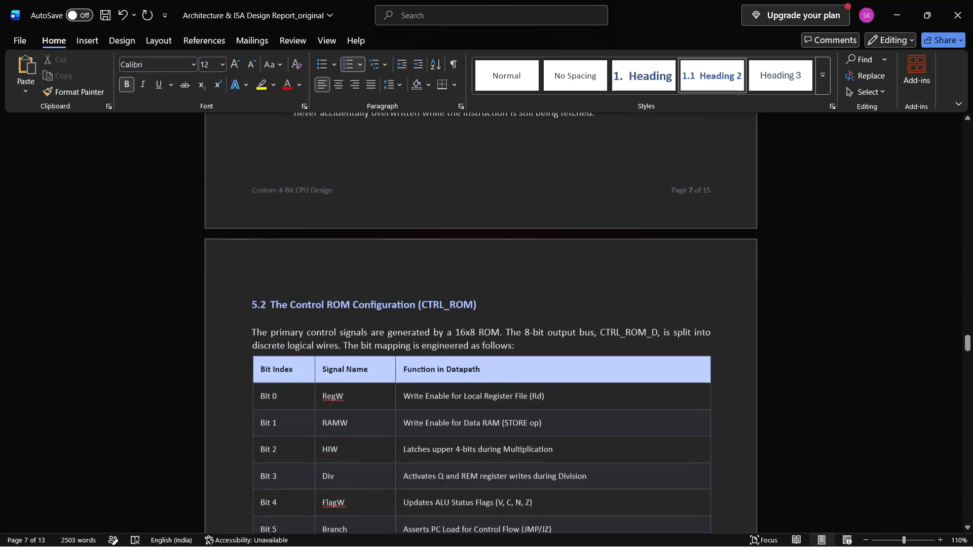
Push the "Multiplexer Control (WB_ROM & ALU_ROM)" heading onto the next page with blank lines and number it 5.3.
scroll(345, 234, "down", 2)
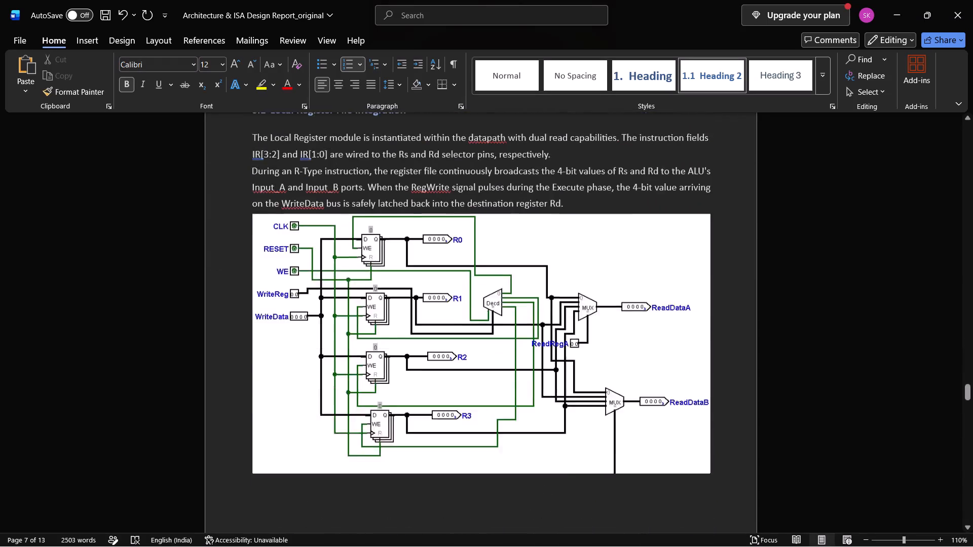
scroll(345, 234, "up", 3)
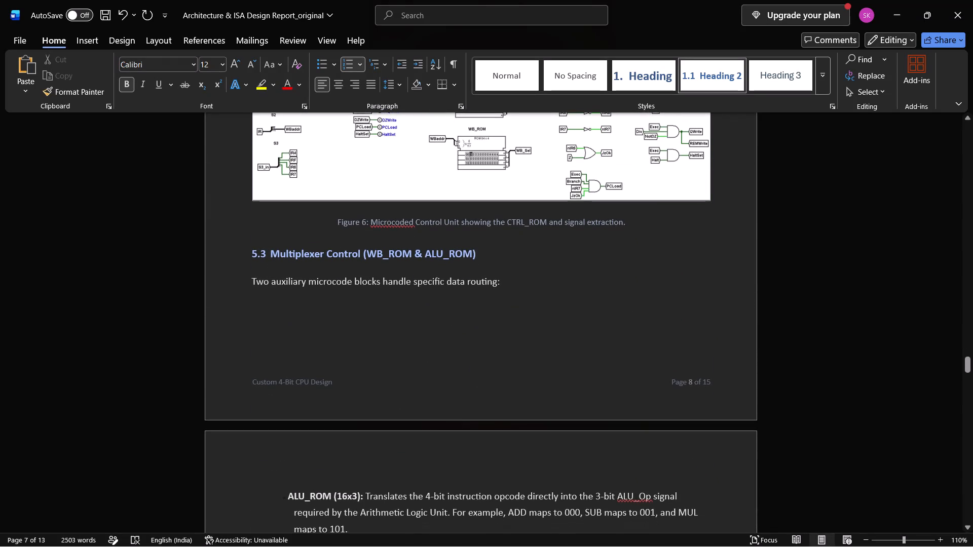
left_click(253, 254)
key("Left")
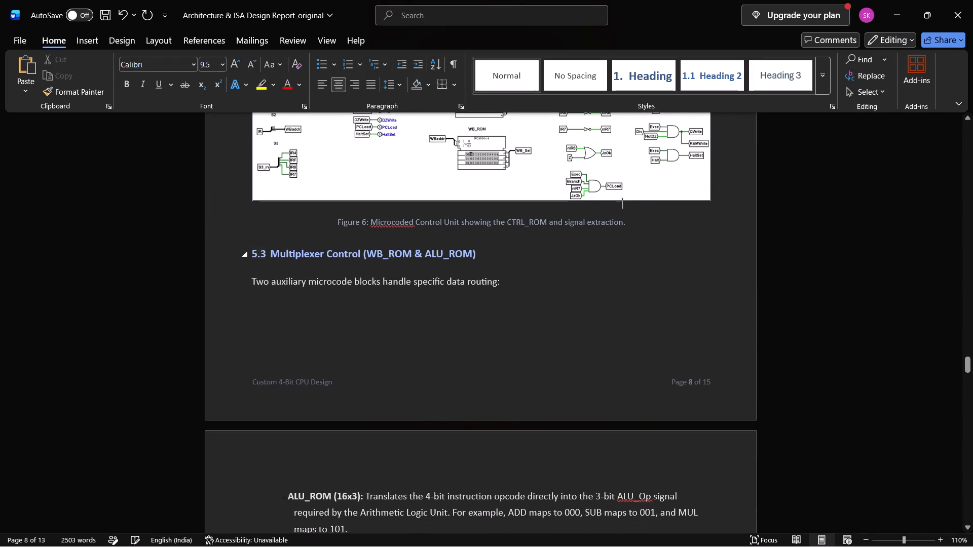
key("Right")
key("Return")
key("Return")
key("Return")
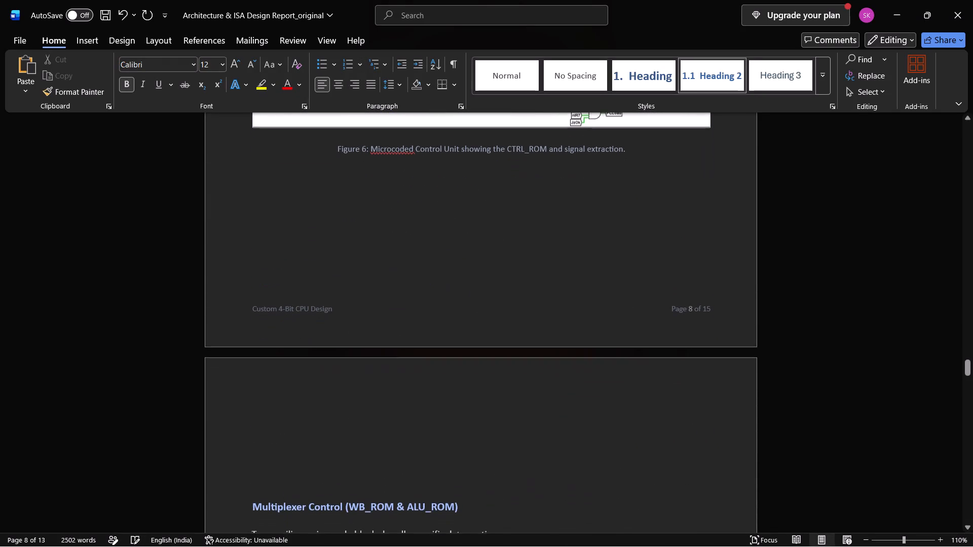
key("BackSpace")
key("BackSpace")
key("Return")
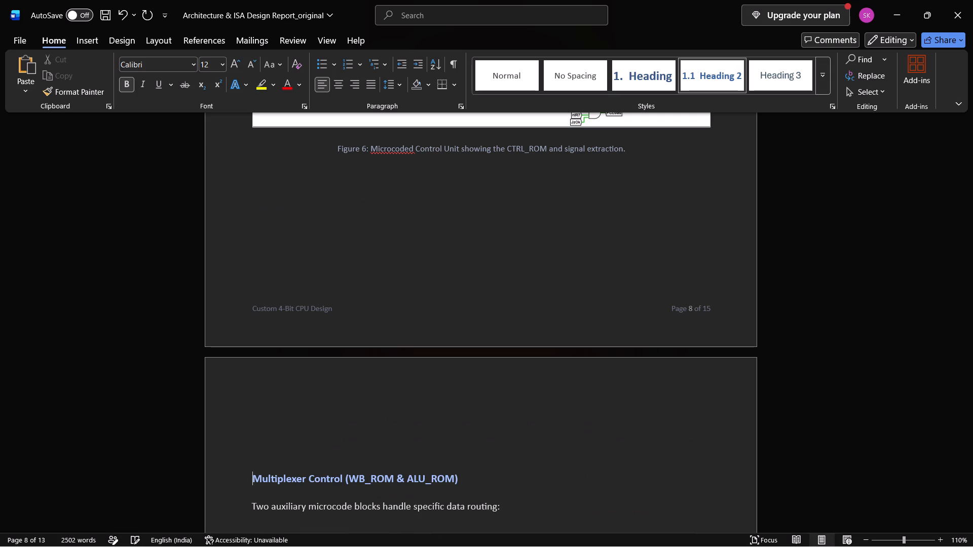
type("5.3")
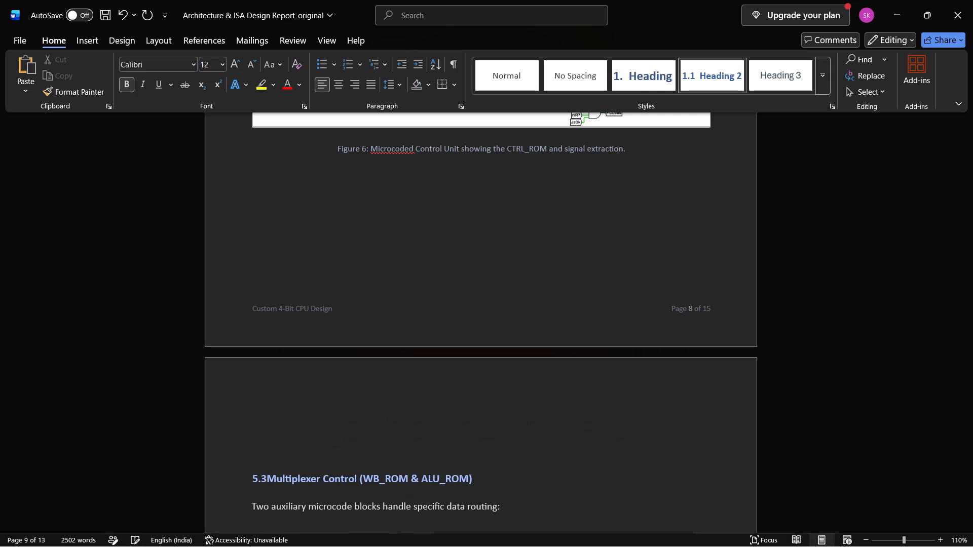
key("space")
Check the page layout from section 5.3 through the datapath and enhancement sections to the end of the conclusion.
scroll(306, 275, "down", 1)
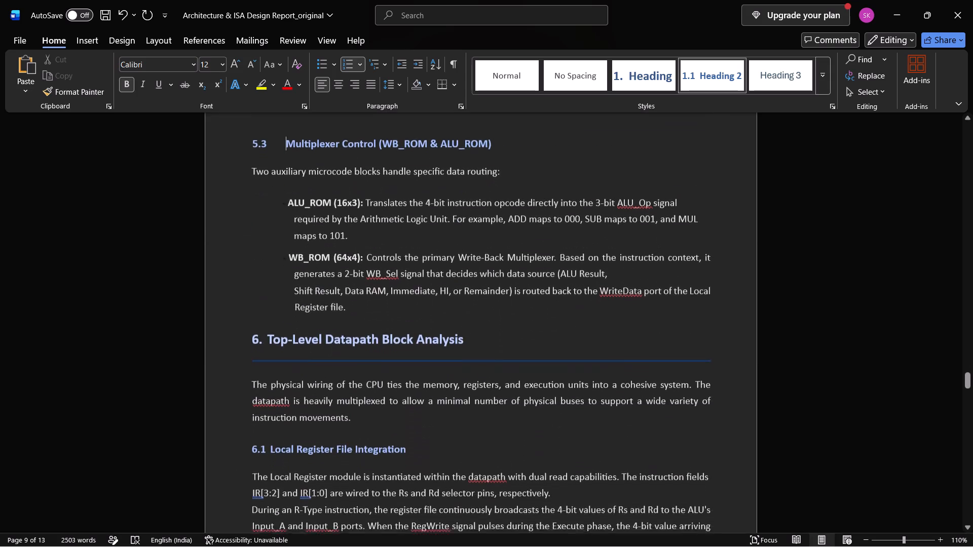
scroll(306, 275, "down", 3)
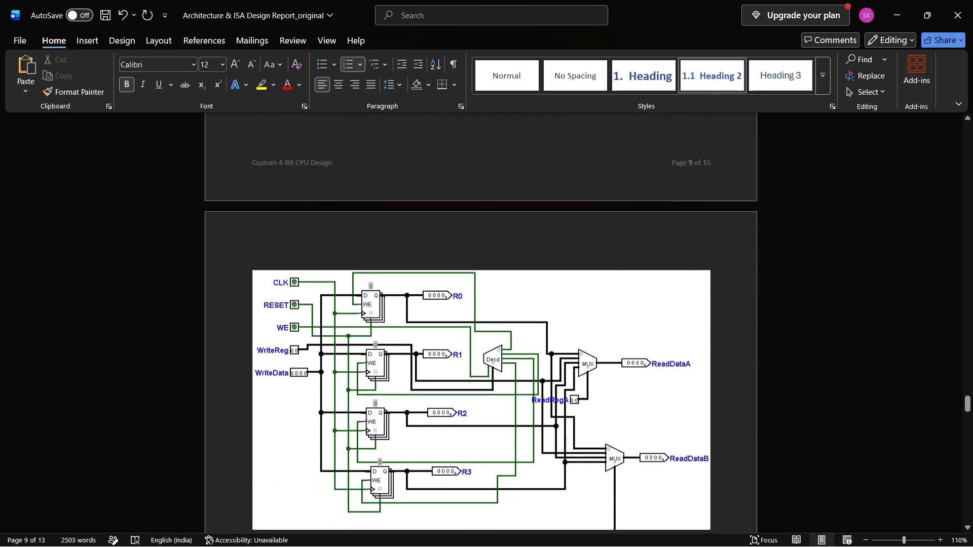
scroll(306, 275, "down", 1)
scroll(306, 275, "up", 2)
scroll(306, 275, "down", 1)
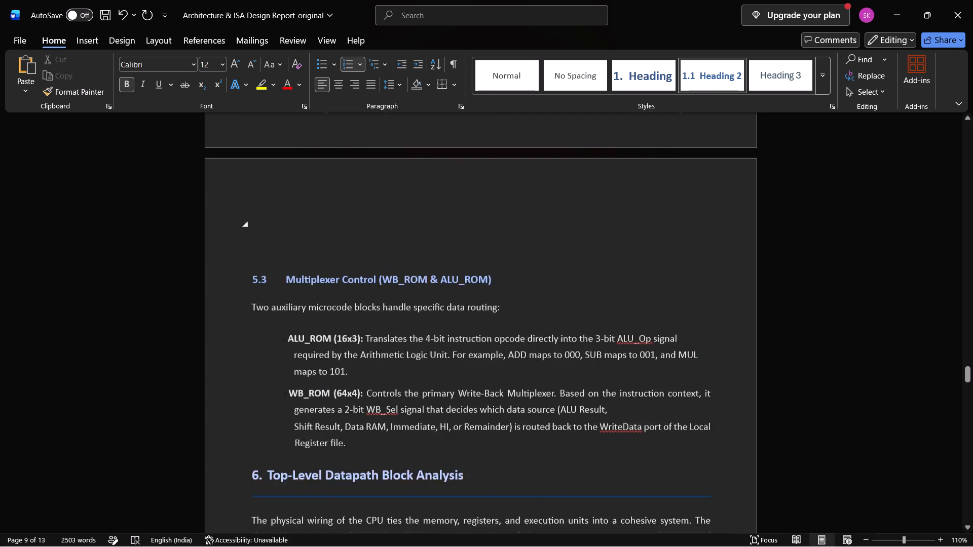
scroll(306, 275, "down", 2)
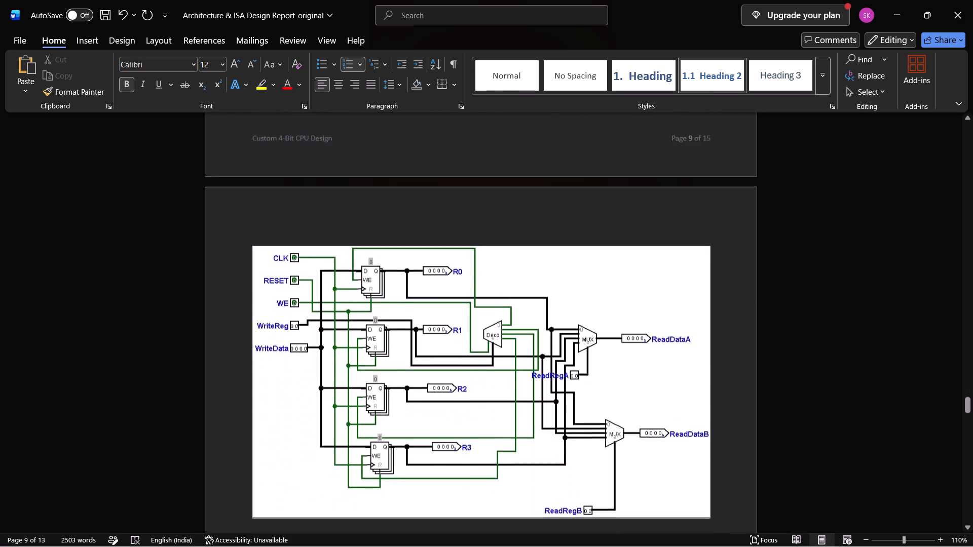
scroll(306, 275, "down", 2)
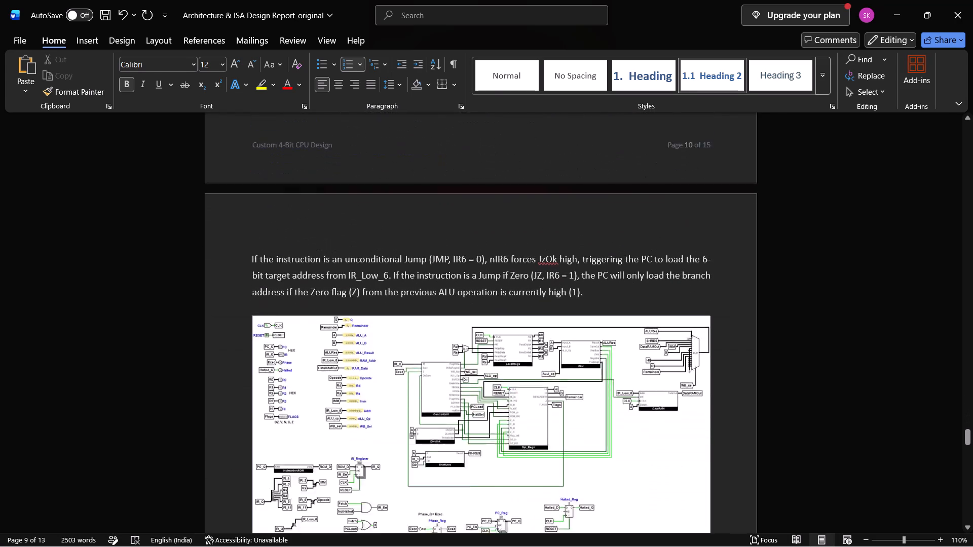
scroll(306, 275, "down", 2)
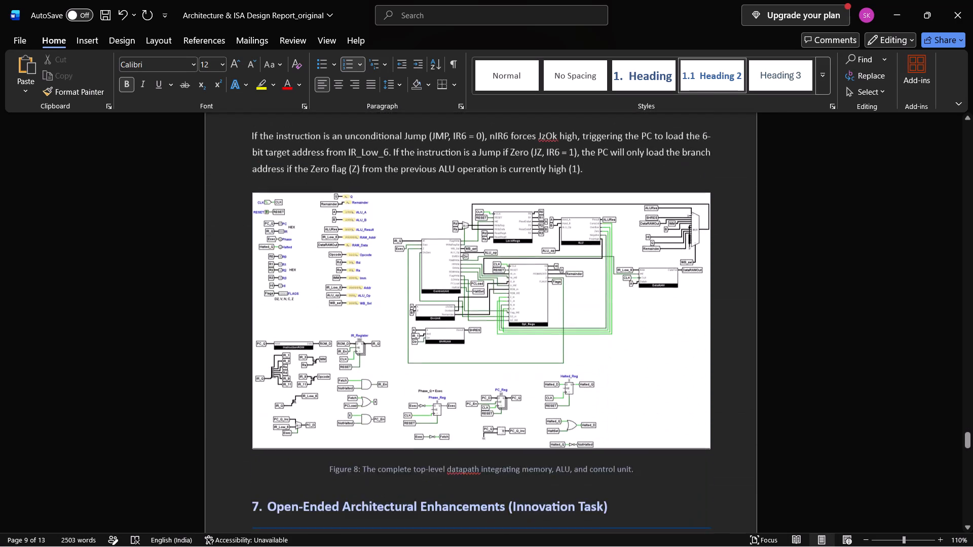
scroll(306, 275, "down", 2)
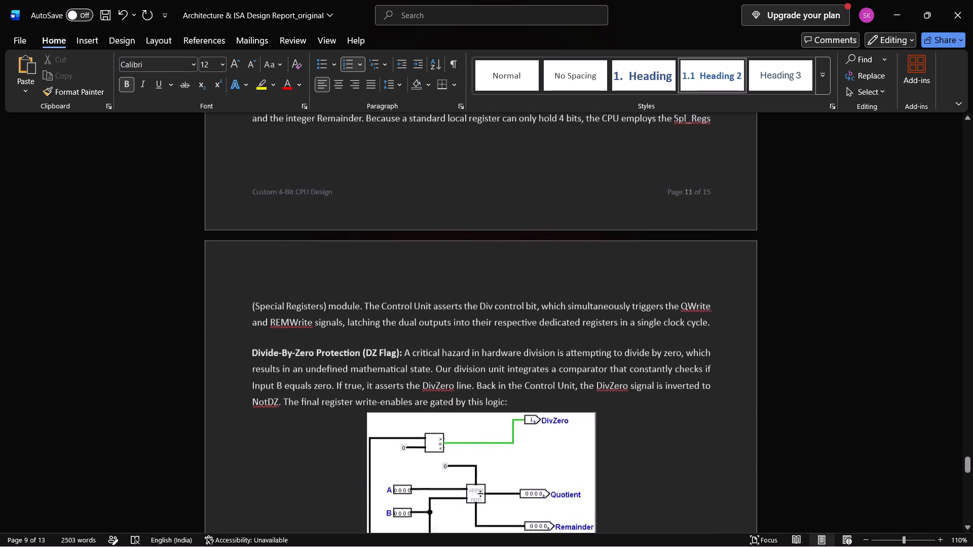
scroll(306, 275, "down", 3)
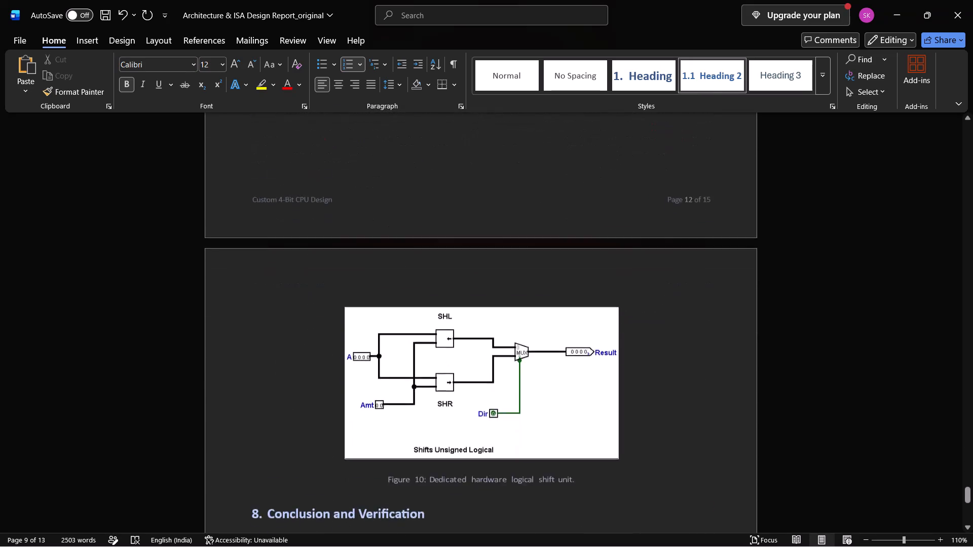
scroll(306, 275, "down", 4)
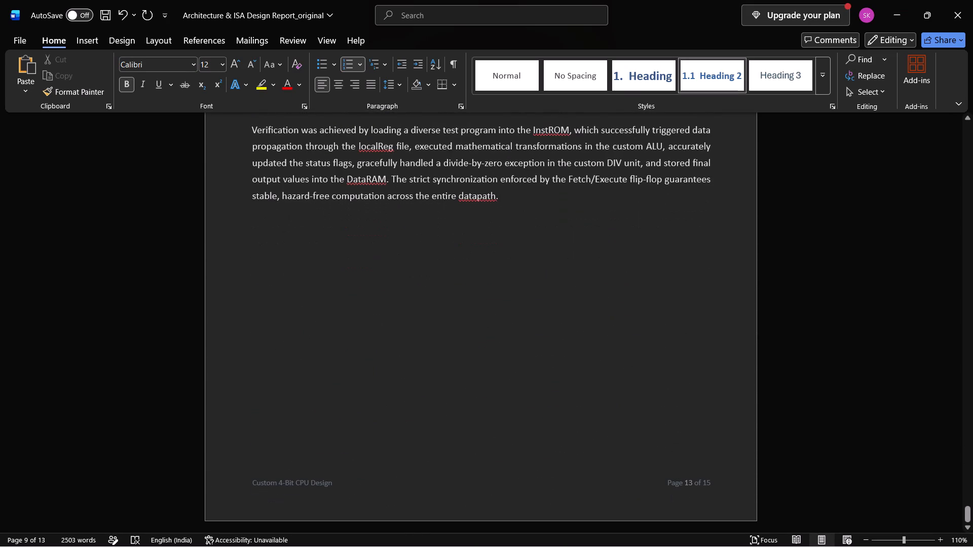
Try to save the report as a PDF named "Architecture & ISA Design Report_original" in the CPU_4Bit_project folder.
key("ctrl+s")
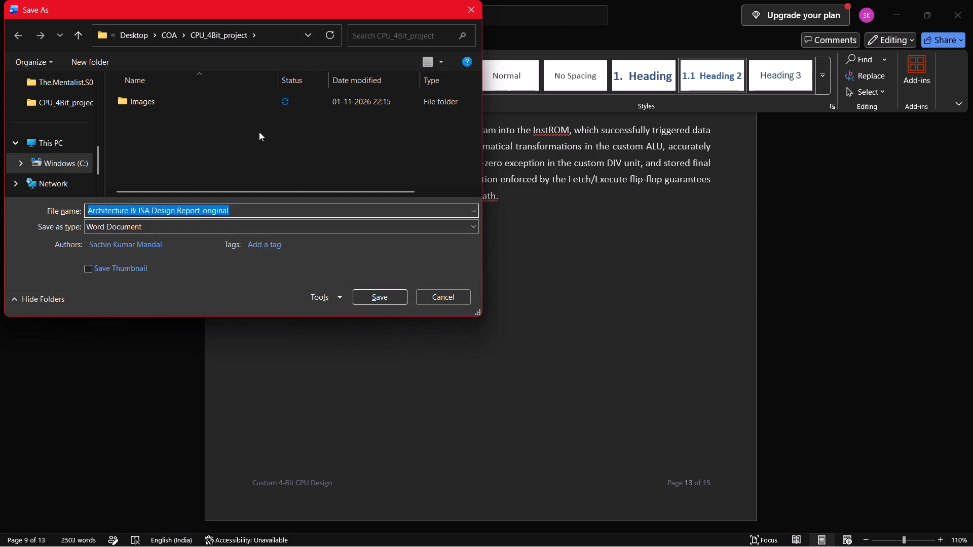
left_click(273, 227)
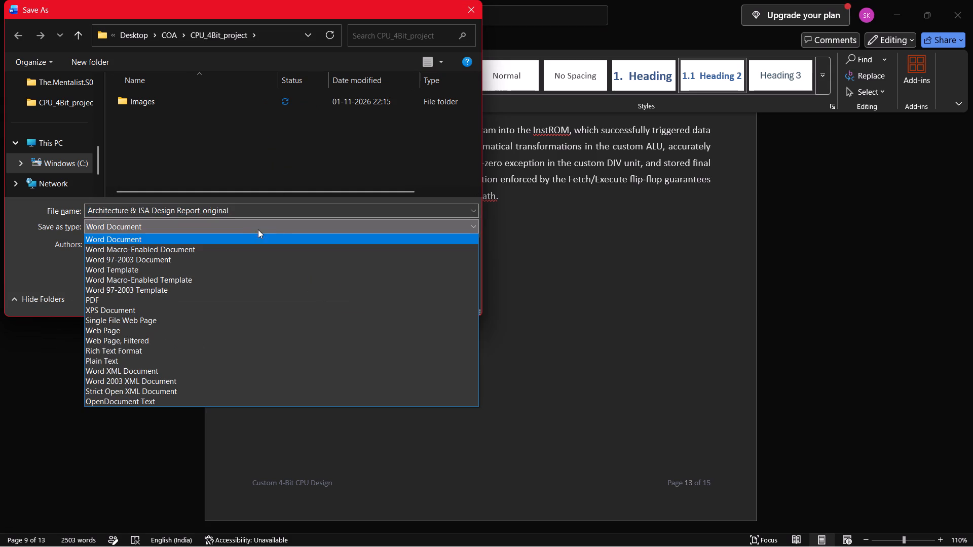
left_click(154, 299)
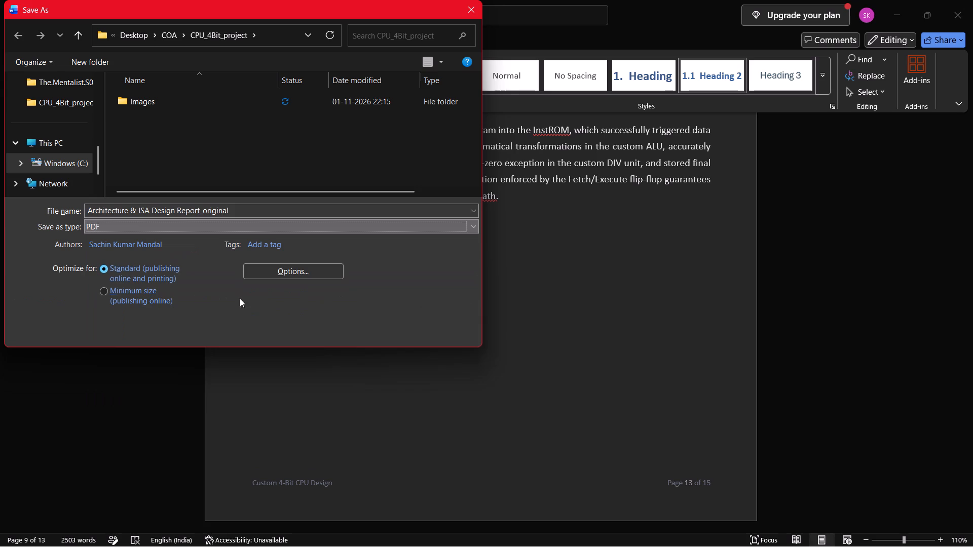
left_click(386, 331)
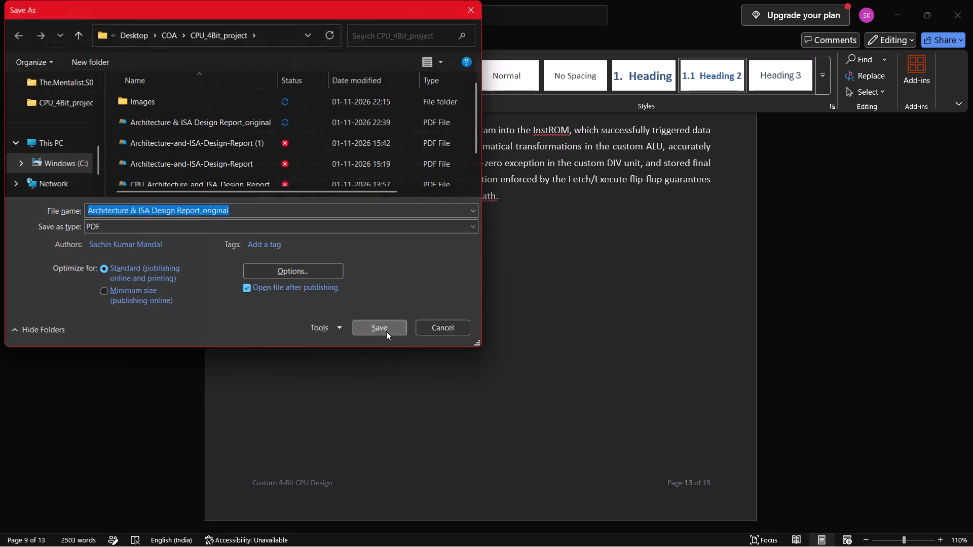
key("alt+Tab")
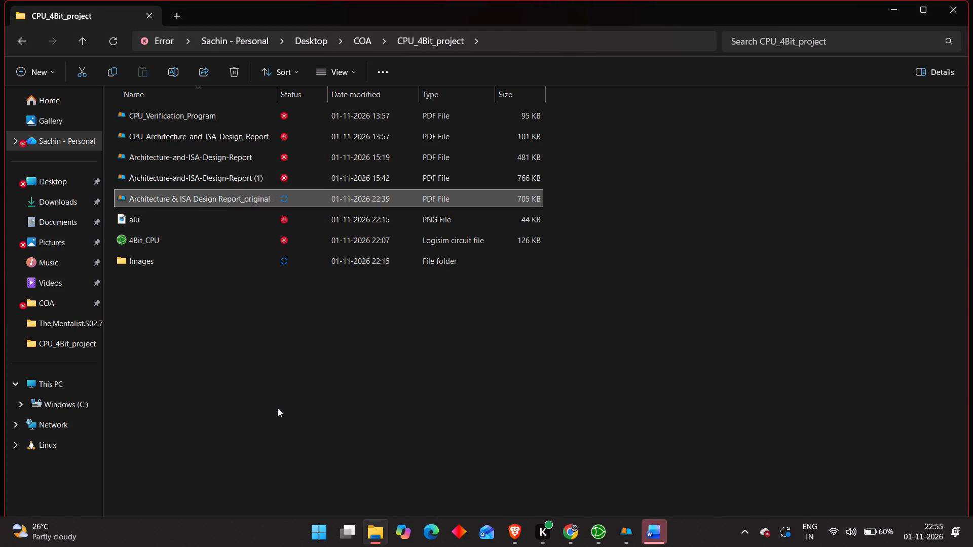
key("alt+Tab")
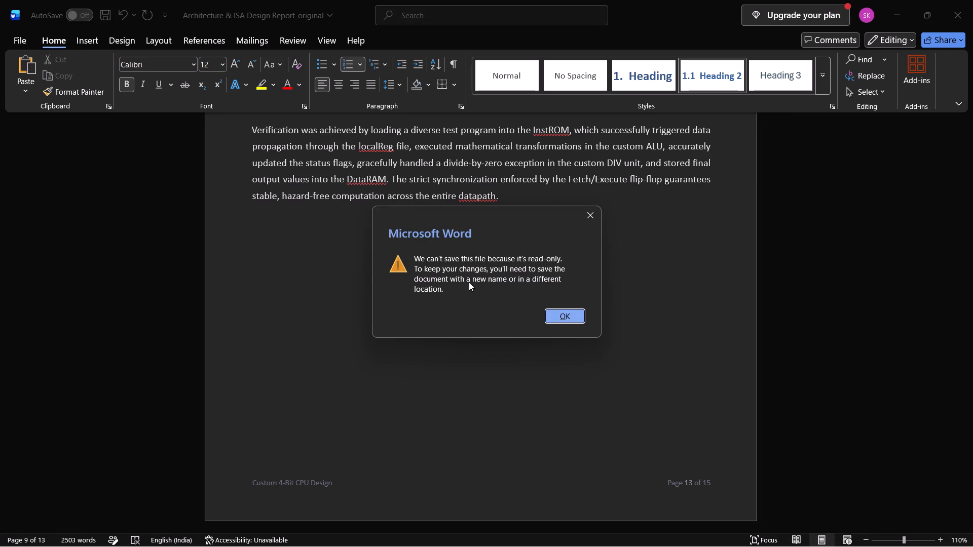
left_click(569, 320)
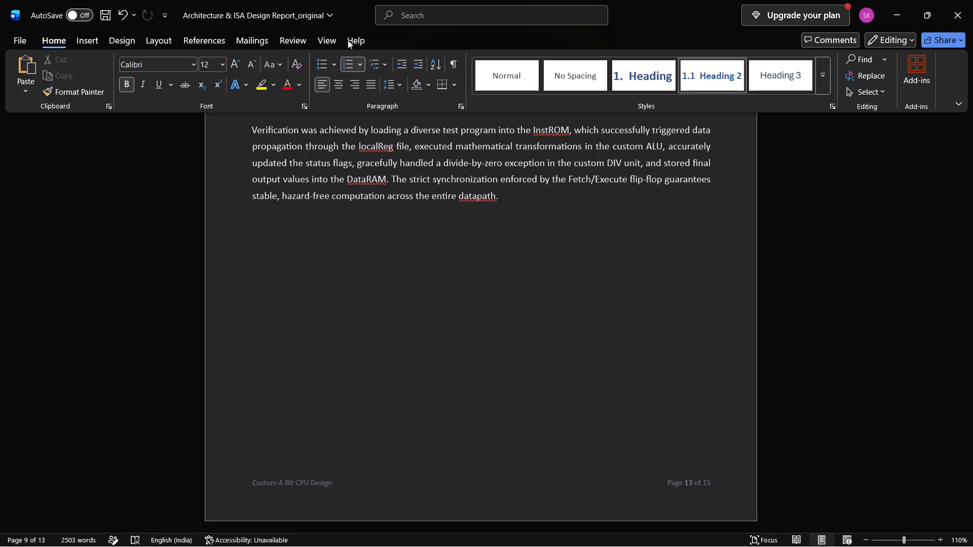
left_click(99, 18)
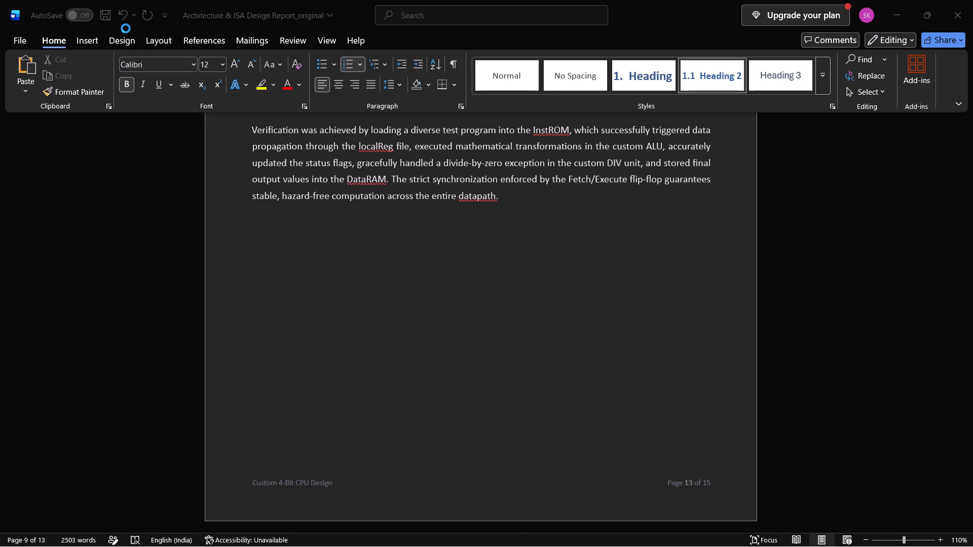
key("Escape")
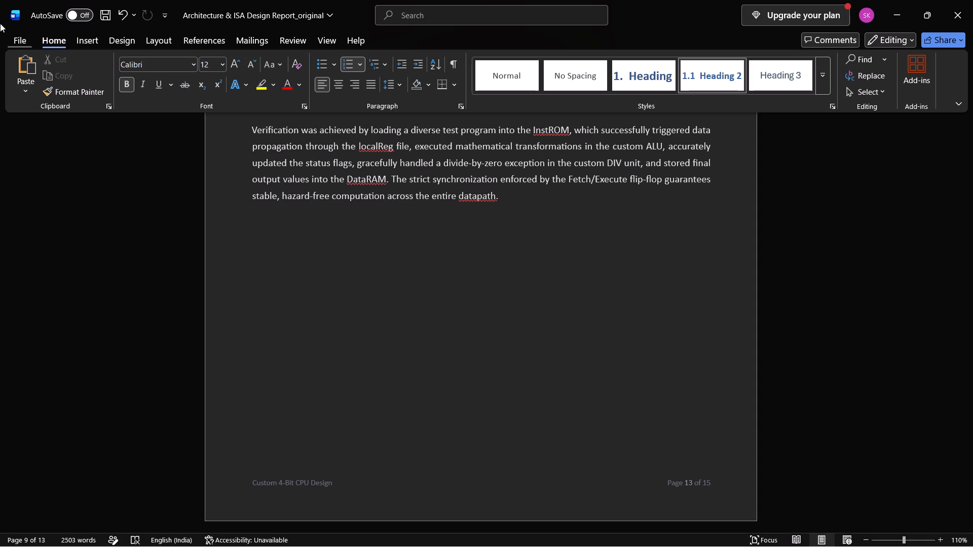
Start exporting the report as a PDF/XPS document.
left_click(25, 35)
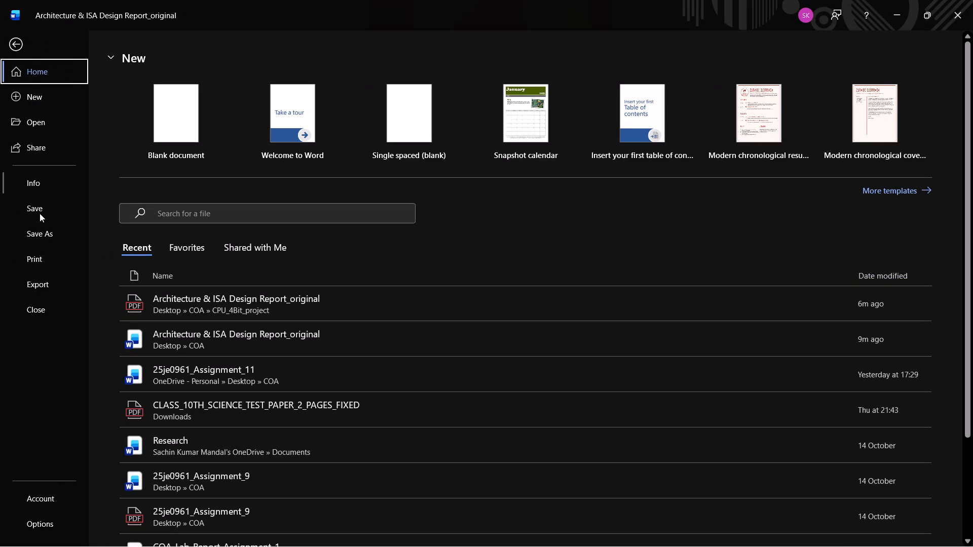
left_click(41, 283)
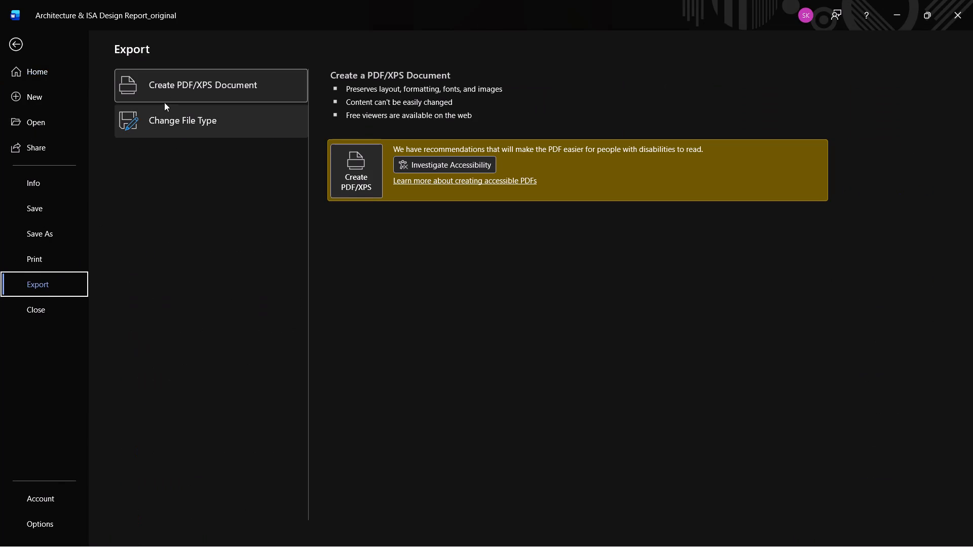
left_click(184, 79)
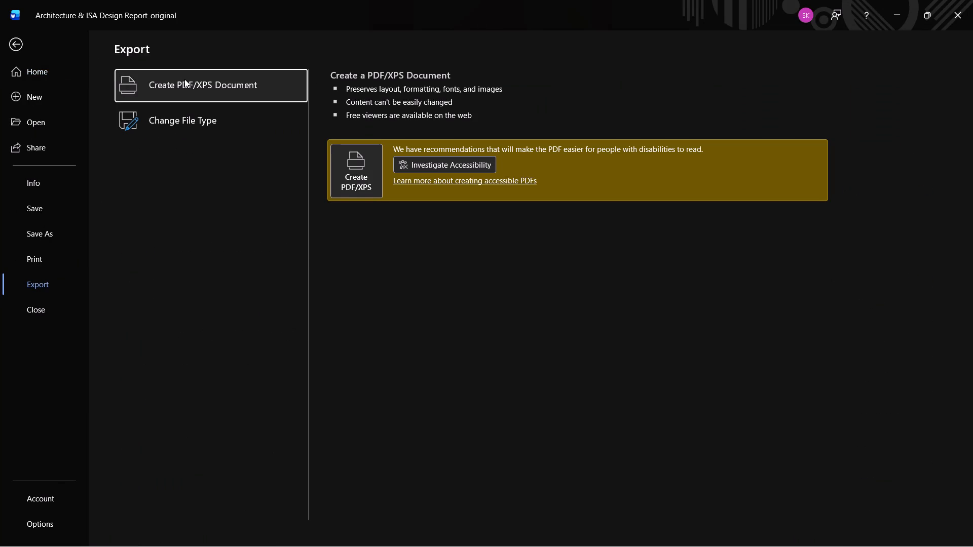
left_click(227, 83)
left_click(208, 81)
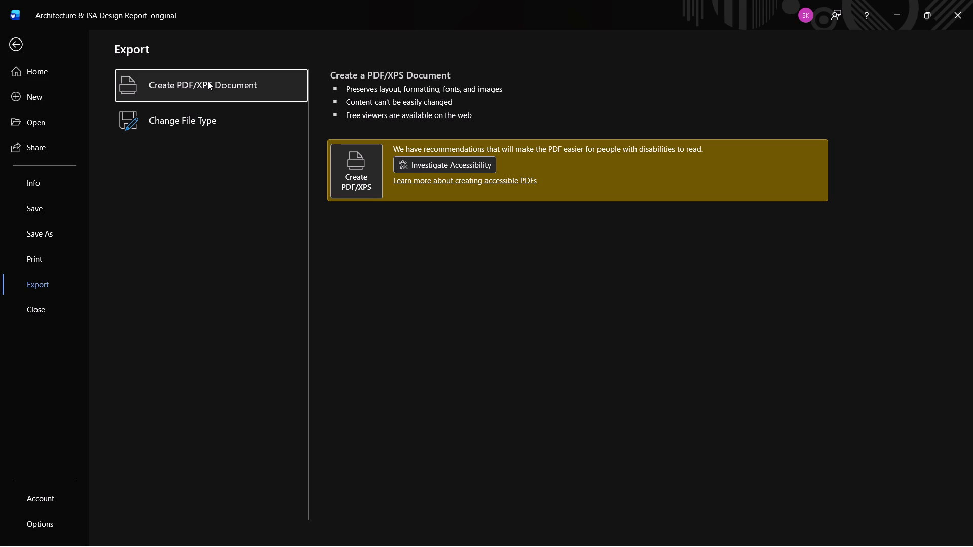
double_click(208, 81)
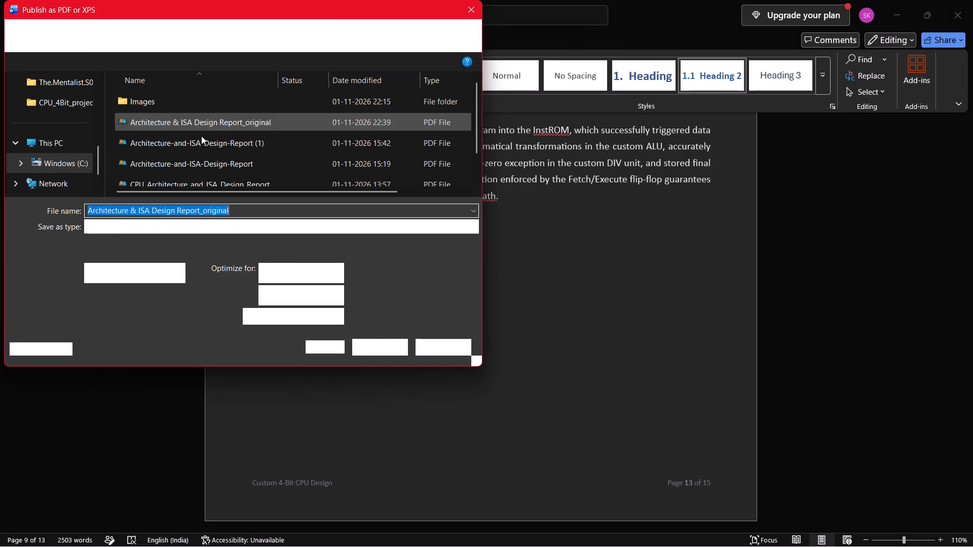
Remove the "_original" suffix from the name of the PDF being published.
left_click(242, 212)
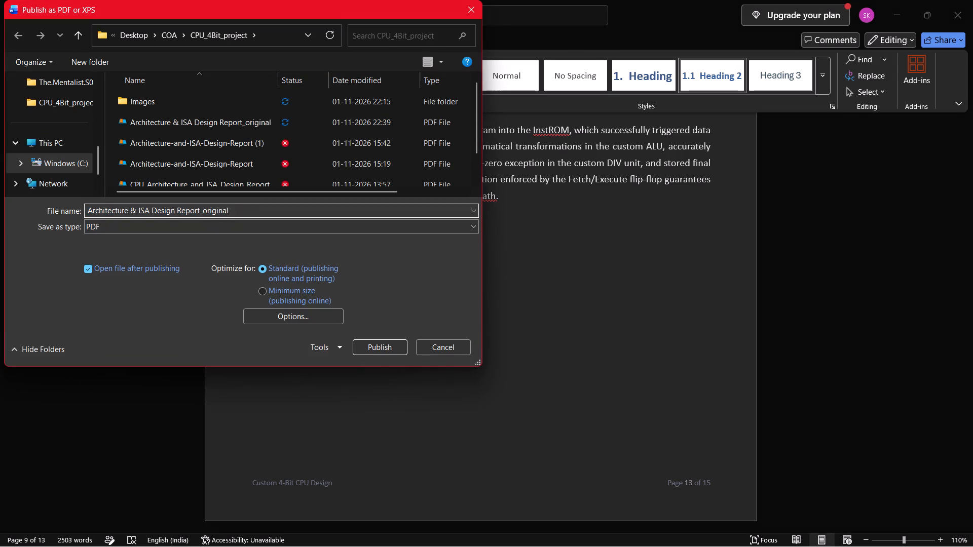
key("BackSpace")
key("BackSpace")
key("BackSpace")
key("BackSpace")
key("BackSpace")
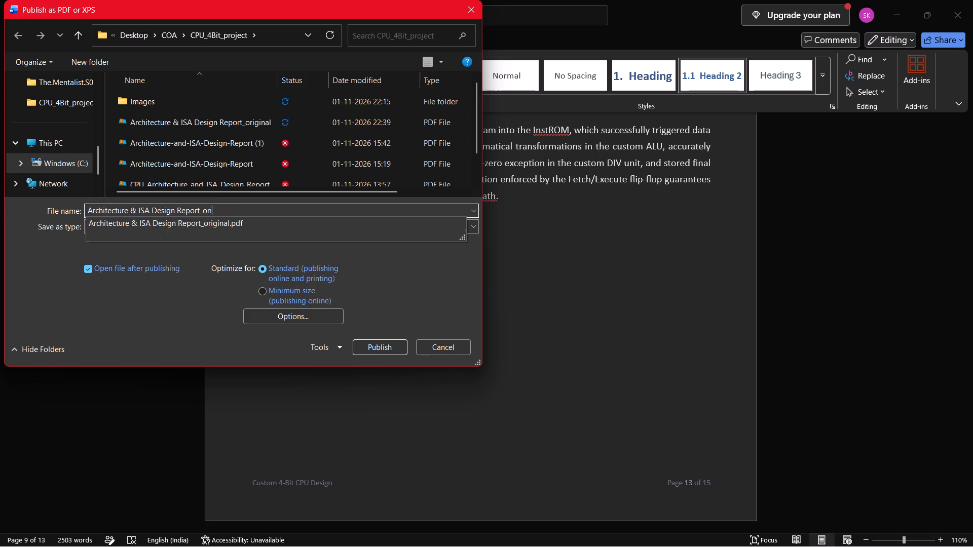
key("BackSpace")
key("BackSpace")
key("BackSpace")
key("BackSpace")
Replace the spaces before and after "Design" in the PDF's file name with underscores.
key("Left")
key("Left")
key("Left")
key("Left")
key("Left")
key("Left")
key("BackSpace")
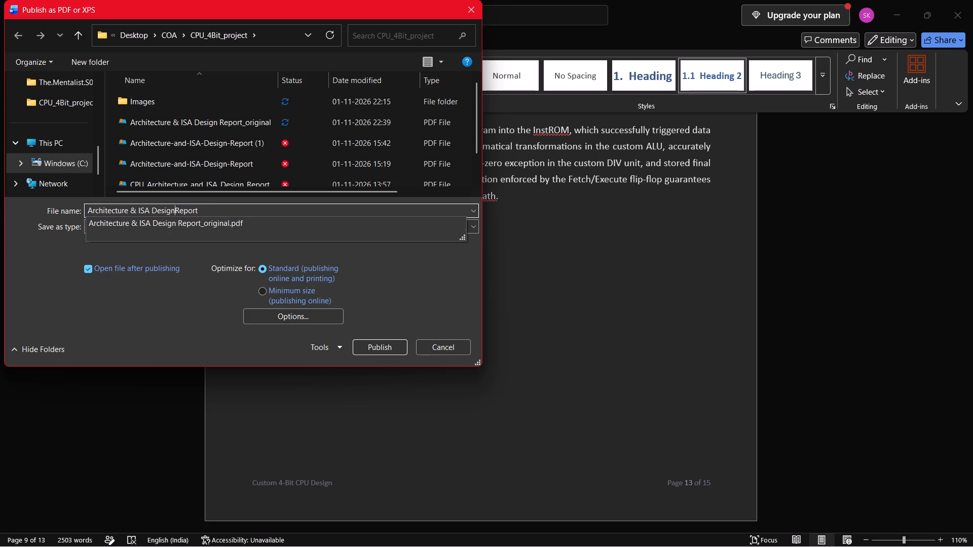
key("shift+underscore")
key("Left")
key("Left")
key("Left")
key("Left")
key("Left")
key("Left")
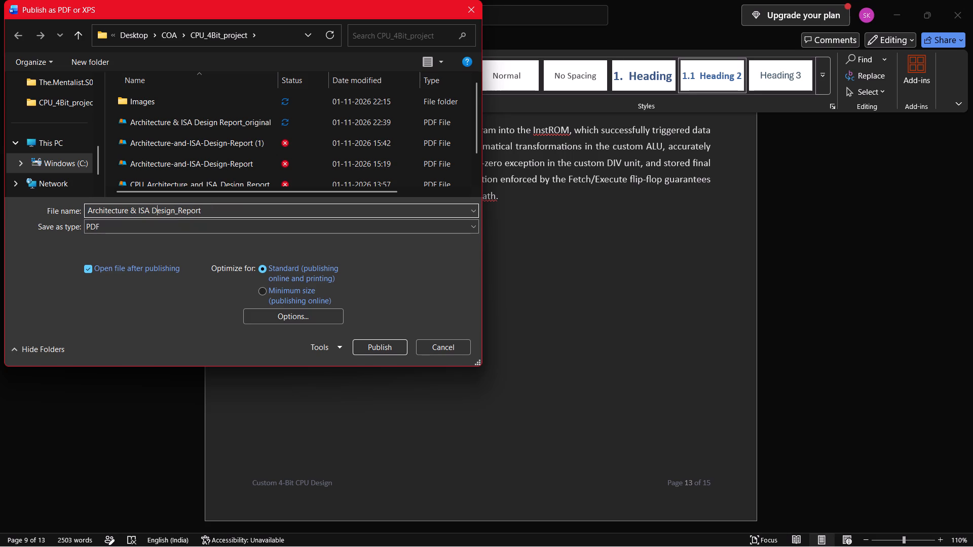
key("Left")
key("BackSpace")
key("shift+plus")
key("shift+BackSpace")
key("shift+underscore")
Replace the ampersand and its surrounding spaces with one underscore and publish the PDF as Architecture_ISA_Design_Report.
key("Left")
key("Left")
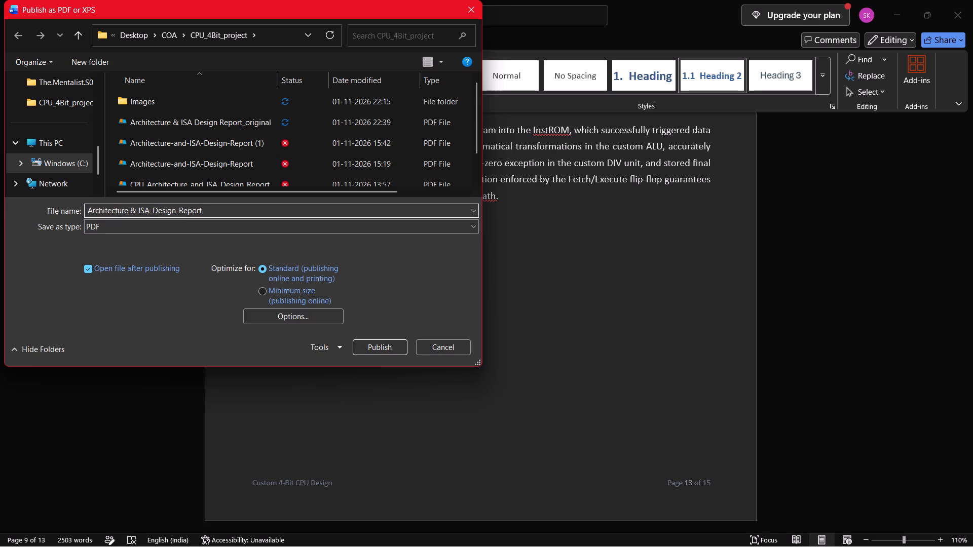
key("Left")
key("Left")
key("BackSpace")
key("BackSpace")
key("BackSpace")
key("shift+underscore")
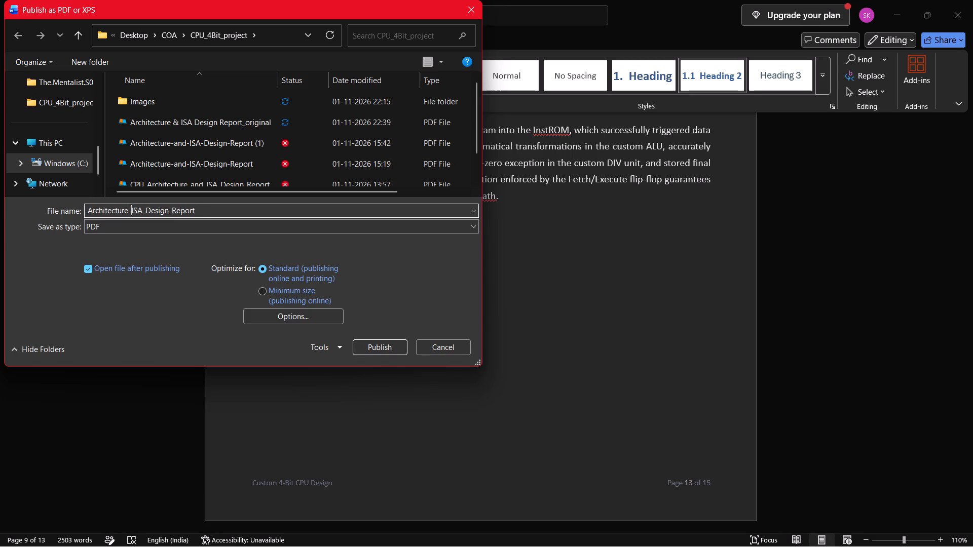
left_click(385, 344)
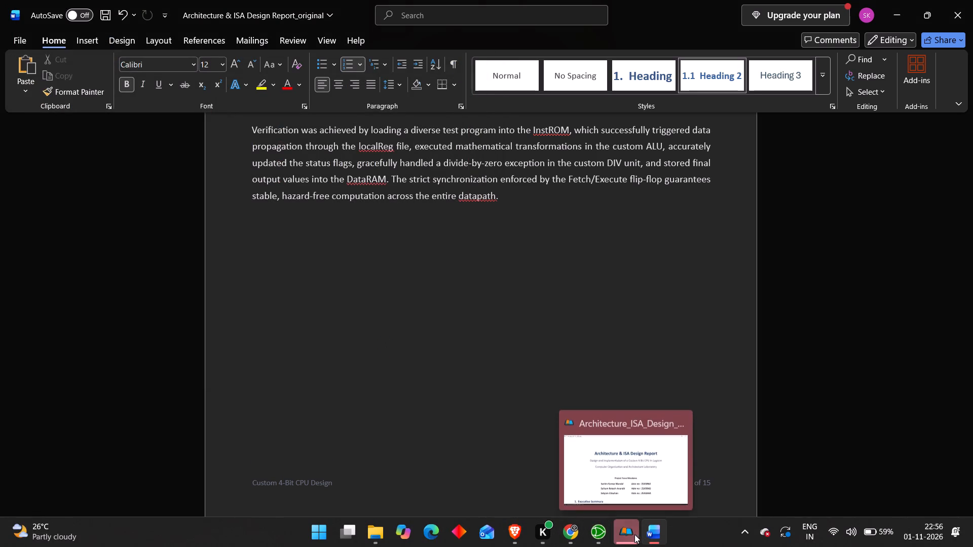
Switch to File Explorer, refresh the CPU_4Bit_project folder, and open the Architecture_ISA_Design_Report PDF in the PDF viewer.
left_click(368, 535)
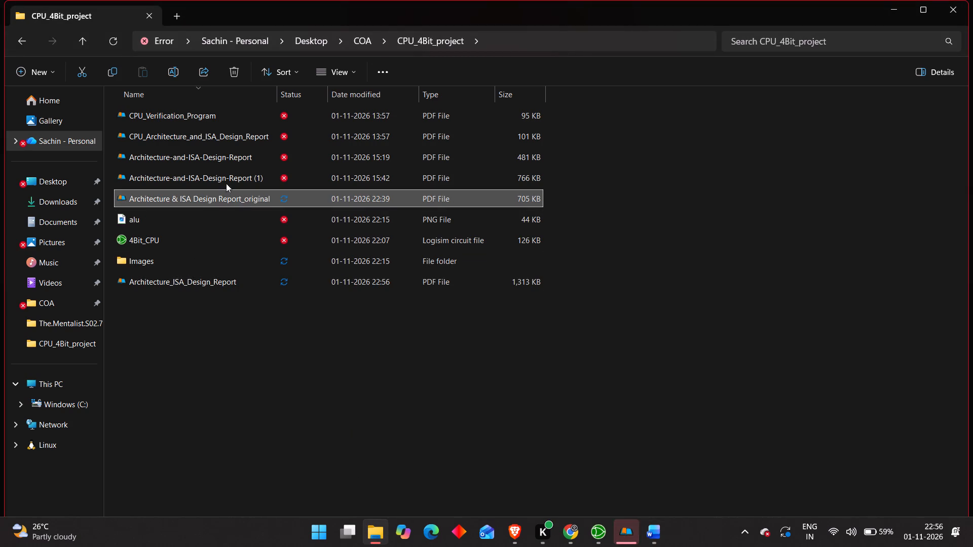
key("F5")
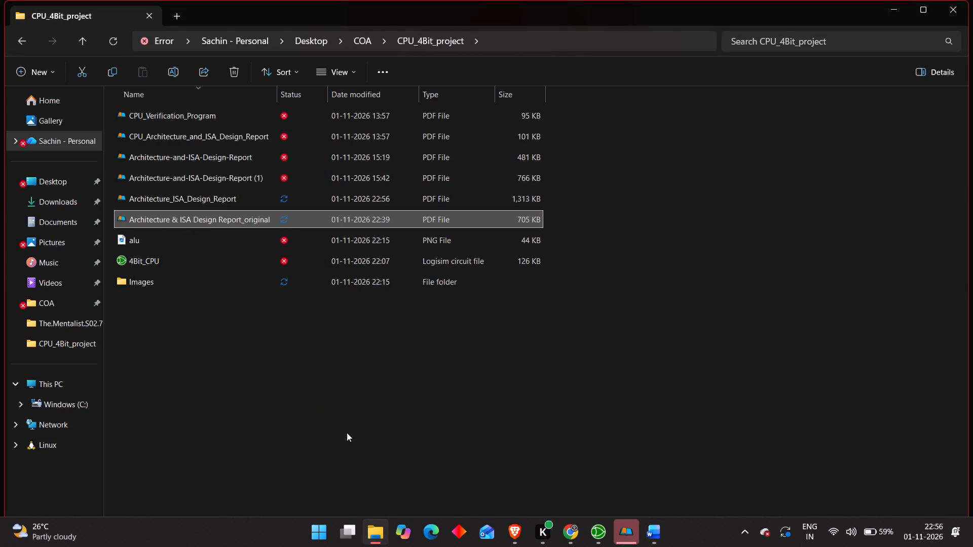
double_click(209, 198)
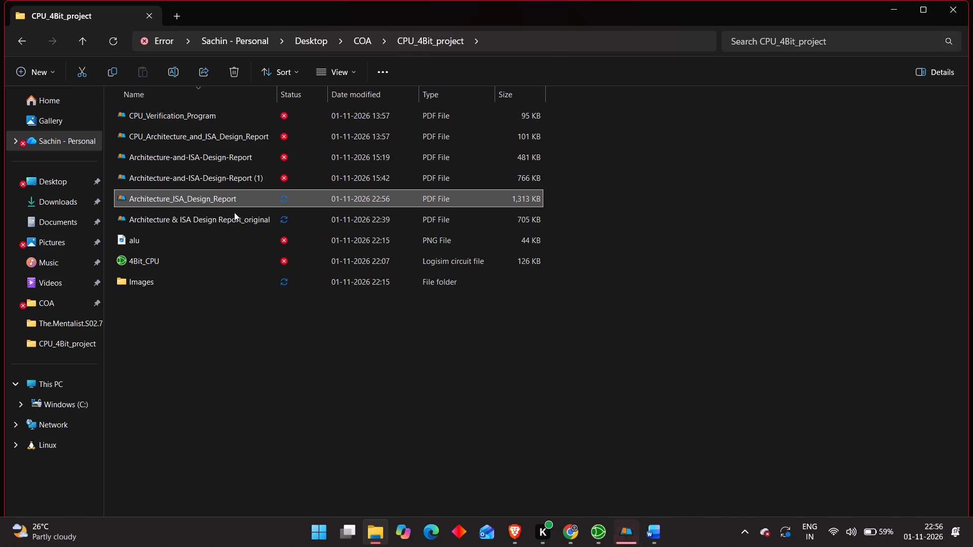
left_click(630, 542)
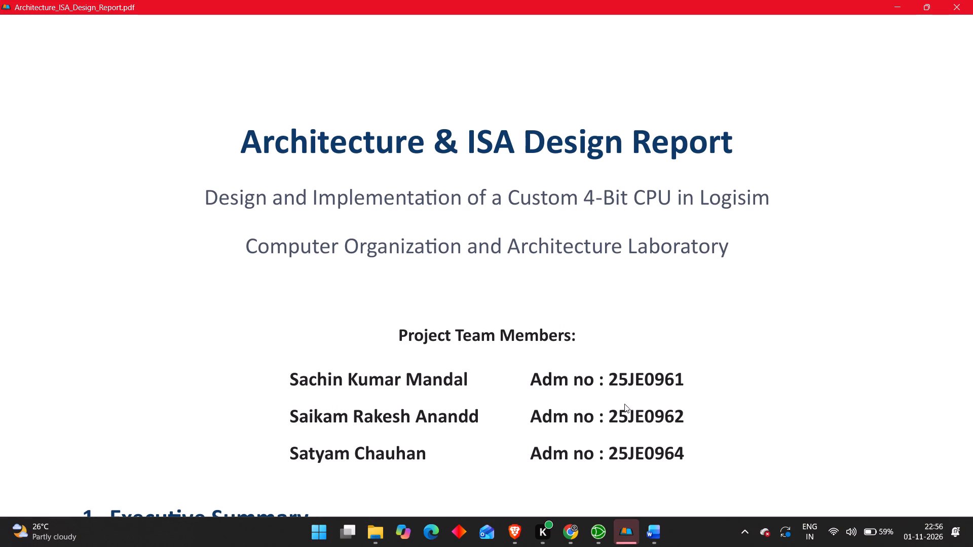
Check the published PDF from the title page to the conclusion, including a close look at the Figure 8 datapath diagram.
scroll(626, 387, "down", 1)
scroll(626, 387, "up", 1)
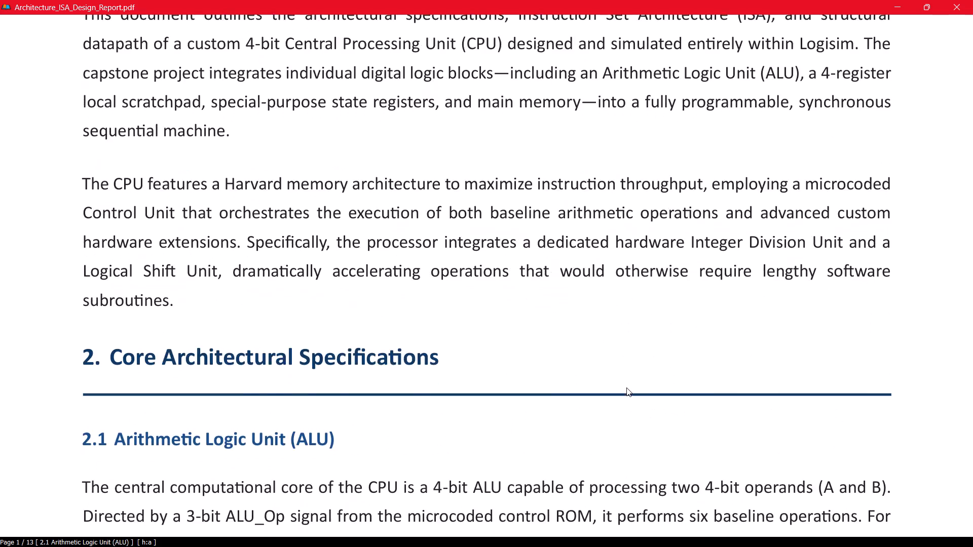
scroll(626, 387, "up", 1)
scroll(626, 387, "down", 1)
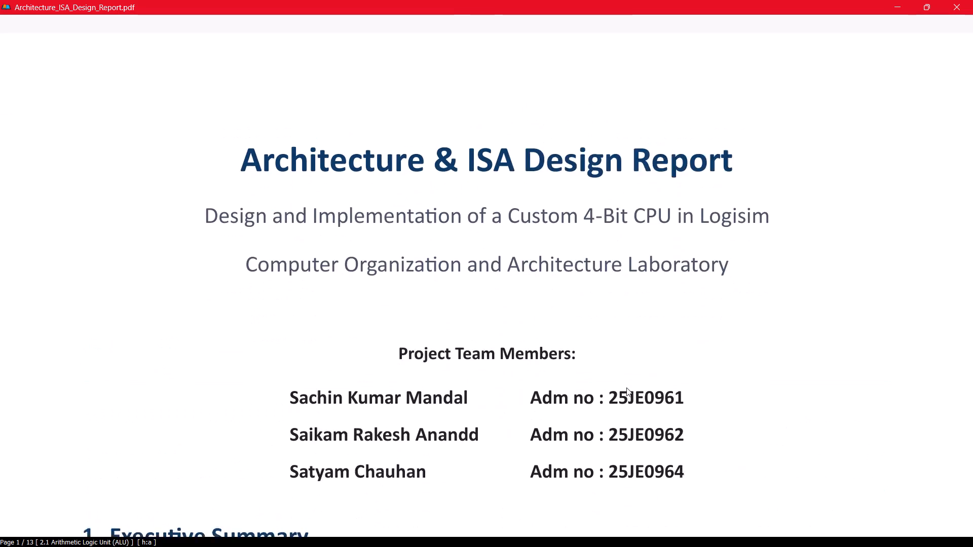
scroll(626, 387, "down", 8)
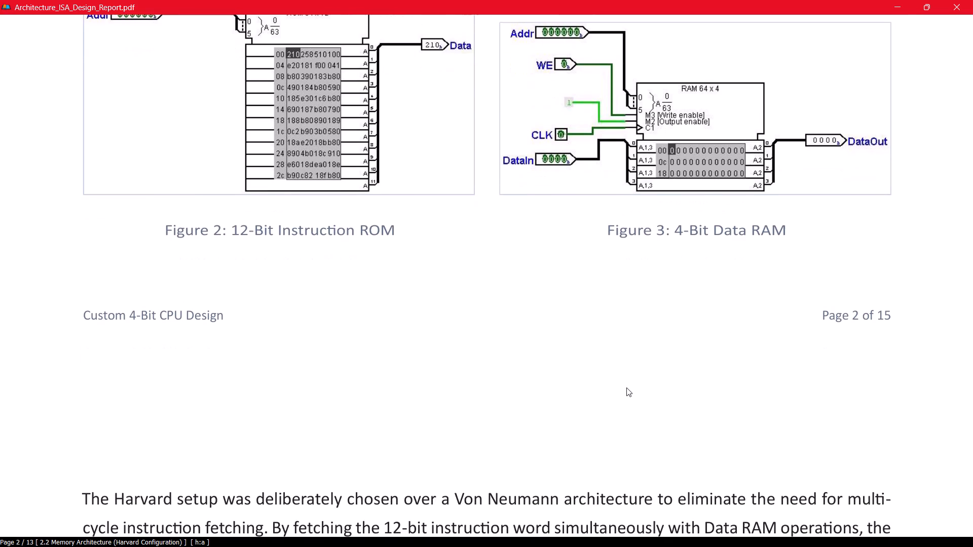
scroll(626, 387, "down", 4)
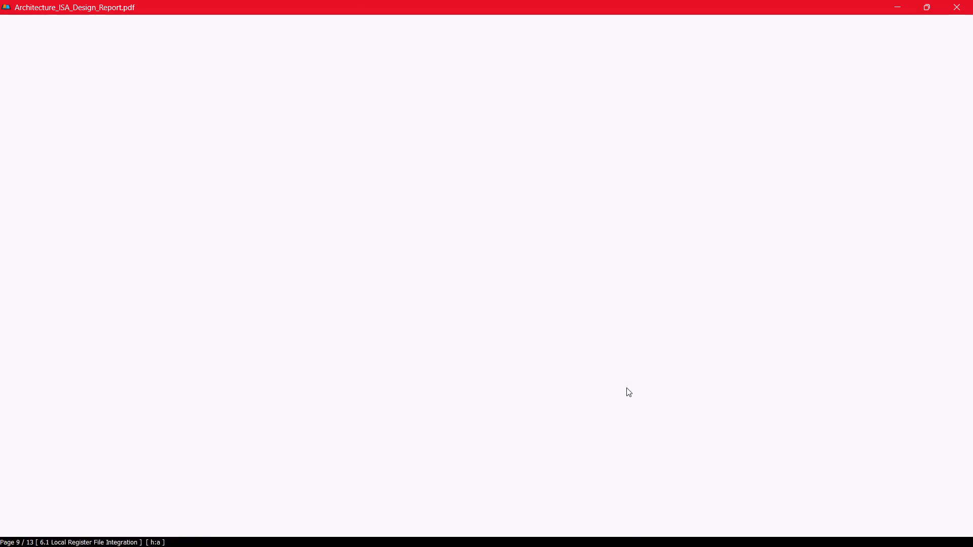
scroll(626, 387, "down", 6)
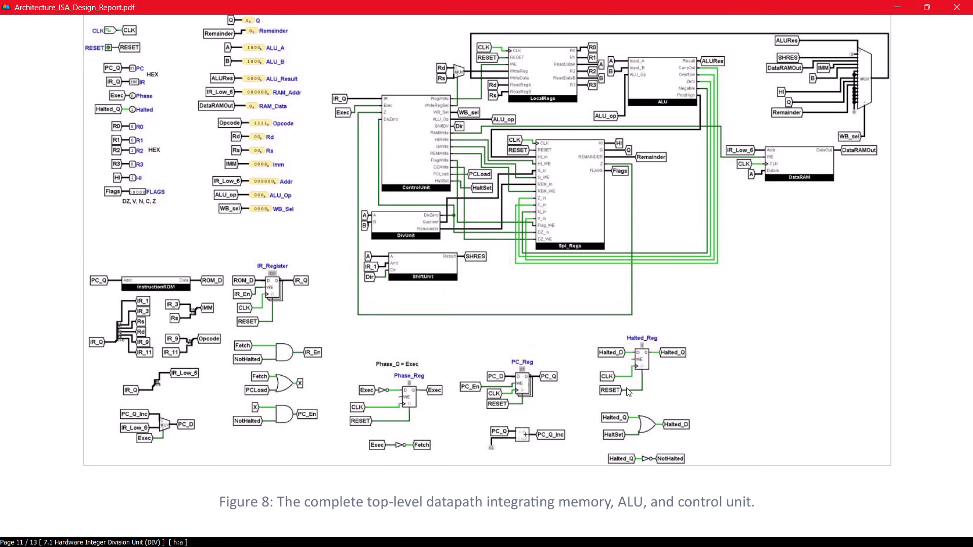
scroll(576, 207, "up", 5, "ctrl")
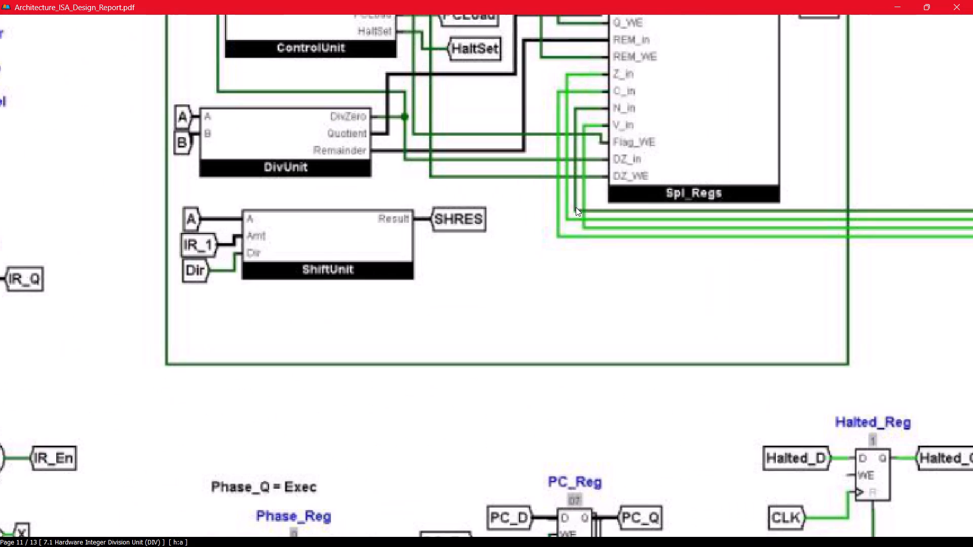
scroll(576, 207, "down", 6, "ctrl")
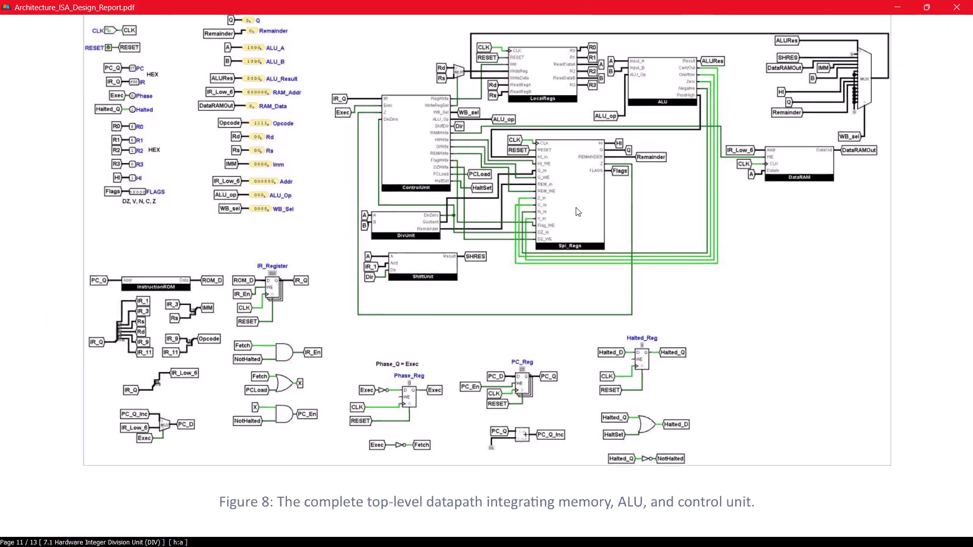
scroll(576, 207, "down", 1, "ctrl")
scroll(576, 207, "down", 11)
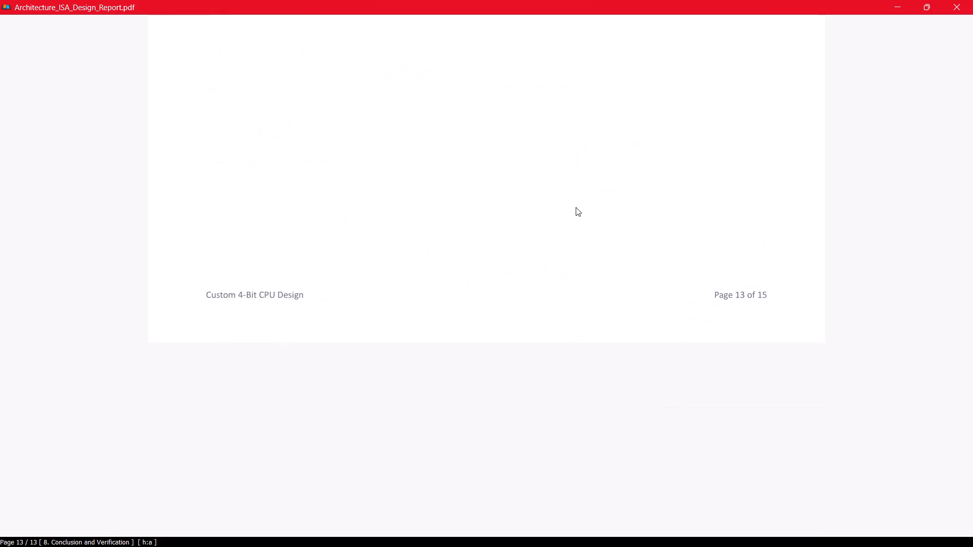
scroll(576, 207, "up", 1)
scroll(576, 207, "down", 1)
scroll(576, 207, "up", 2)
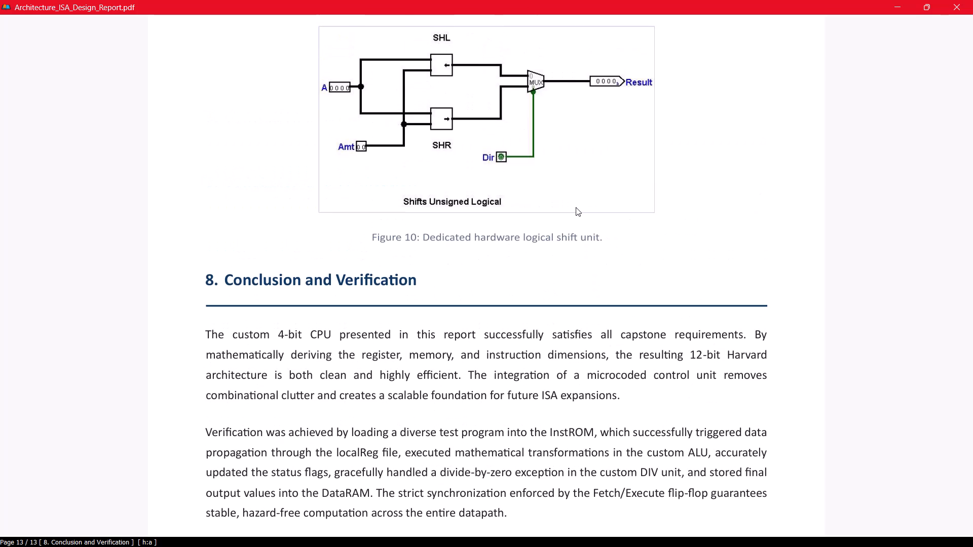
scroll(576, 207, "down", 2)
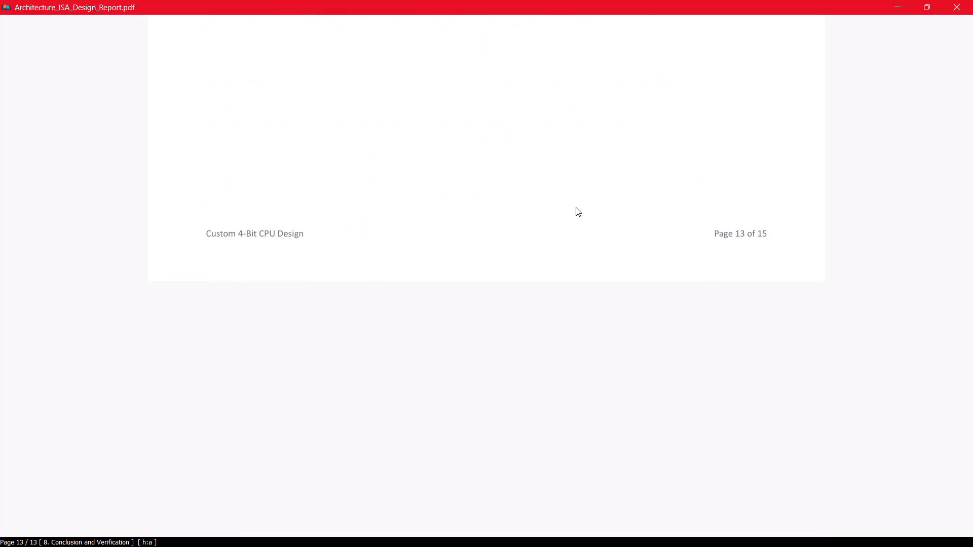
Return to the title page and review the PDF's page layout again through the control ROM table in section 5.2.
scroll(576, 207, "up", 9)
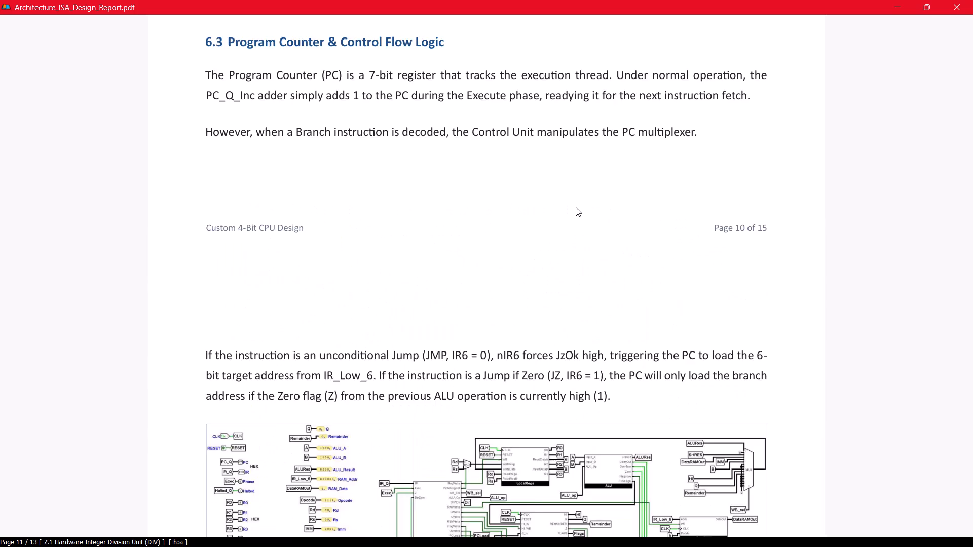
scroll(576, 207, "up", 11)
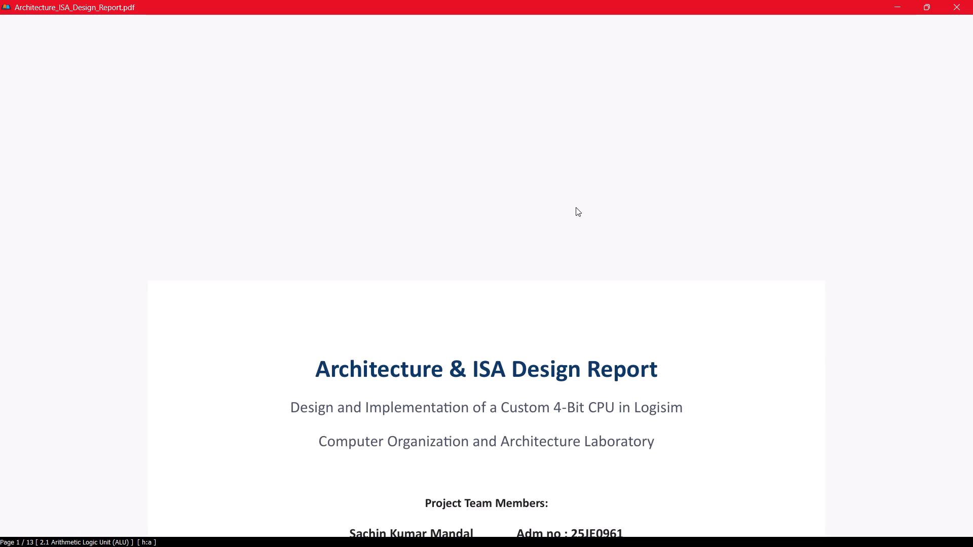
scroll(576, 207, "up", 3)
scroll(576, 207, "down", 3)
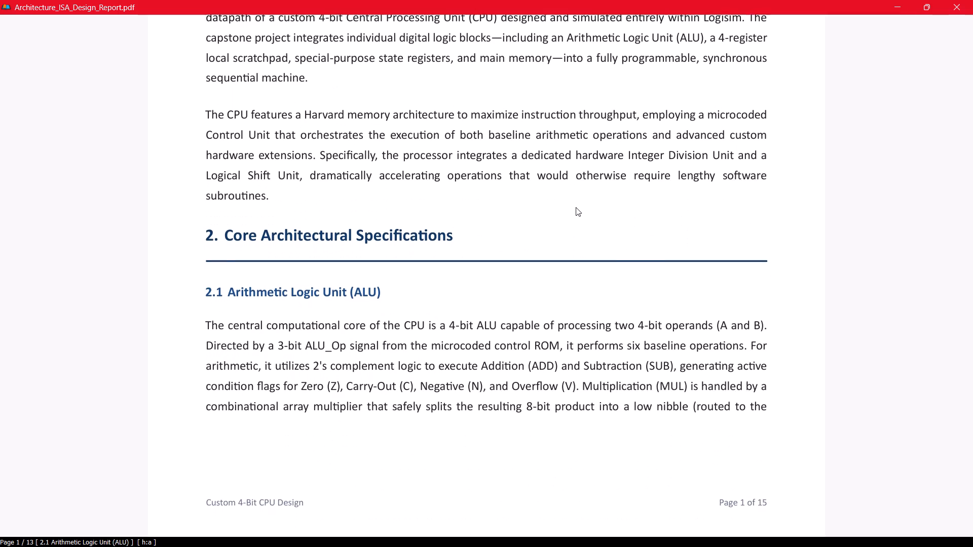
scroll(576, 207, "down", 4)
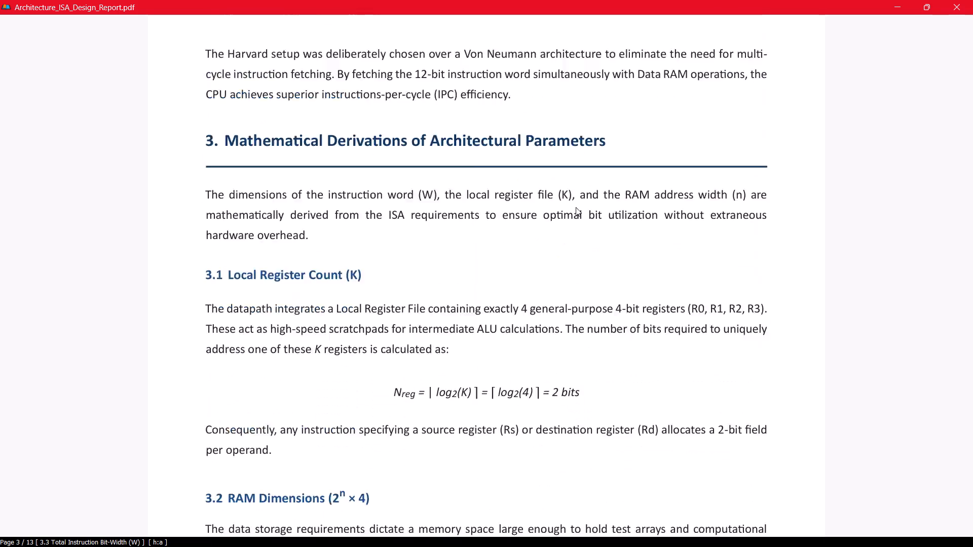
scroll(576, 207, "down", 5)
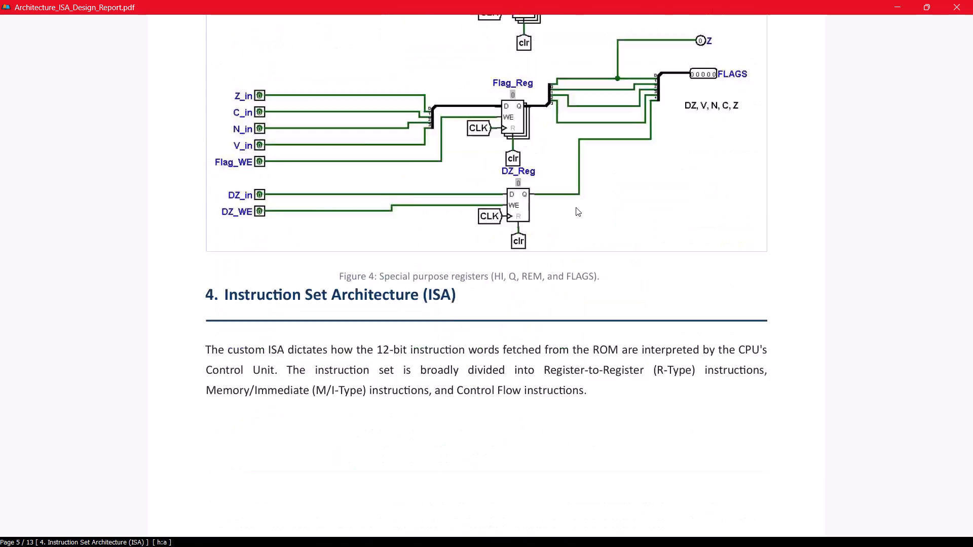
scroll(576, 207, "down", 6)
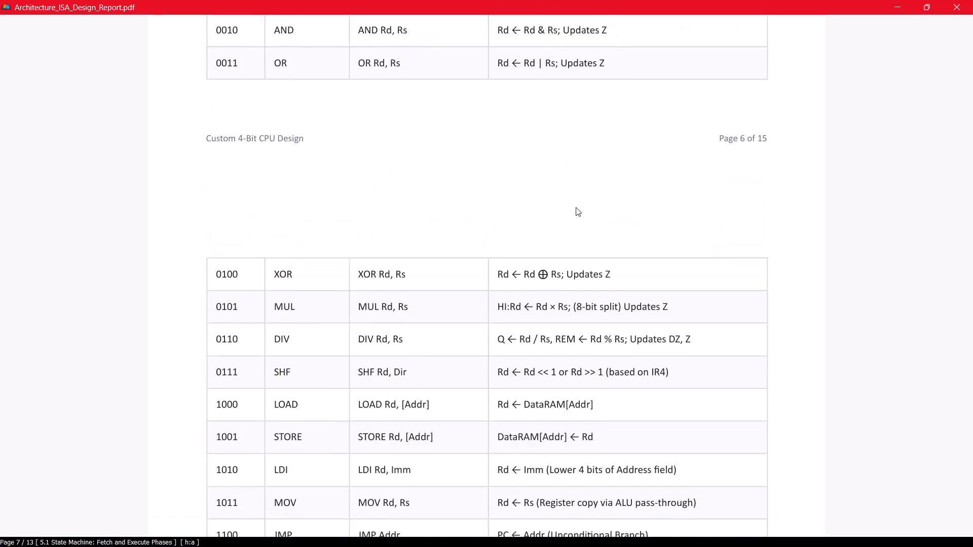
scroll(576, 207, "down", 5)
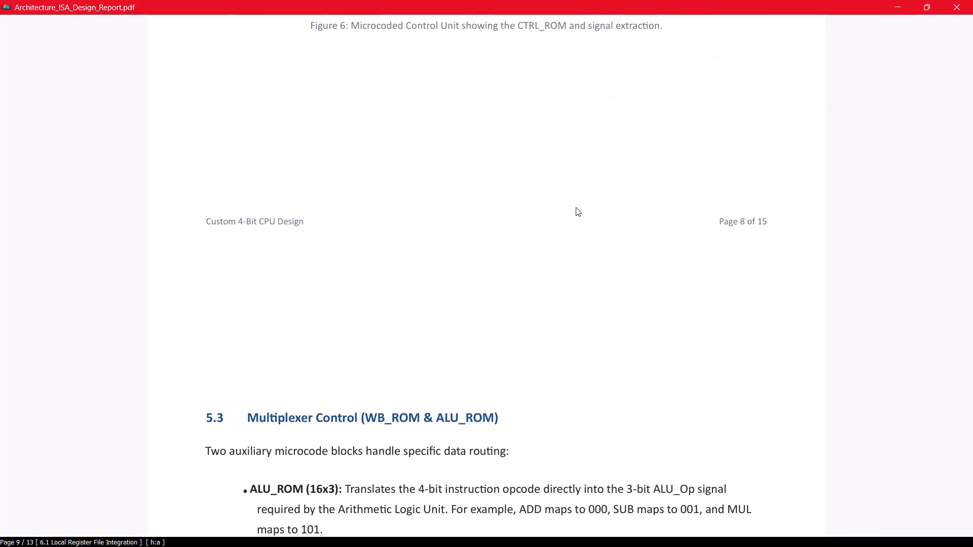
scroll(576, 207, "left", 2)
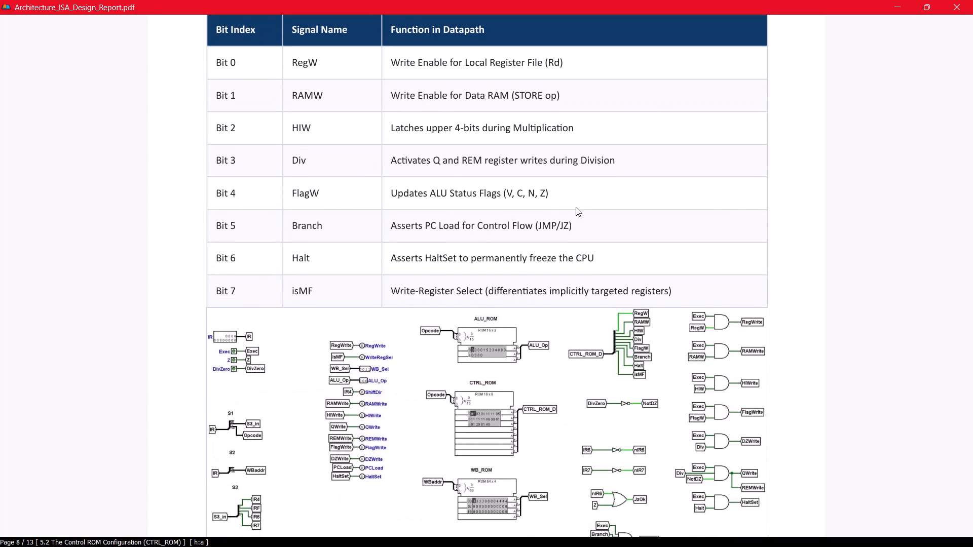
Review the layout of section 7.2 and the conclusion, and go back through the datapath sections to section 5.3.
scroll(576, 207, "left", 1)
scroll(576, 207, "down", 4)
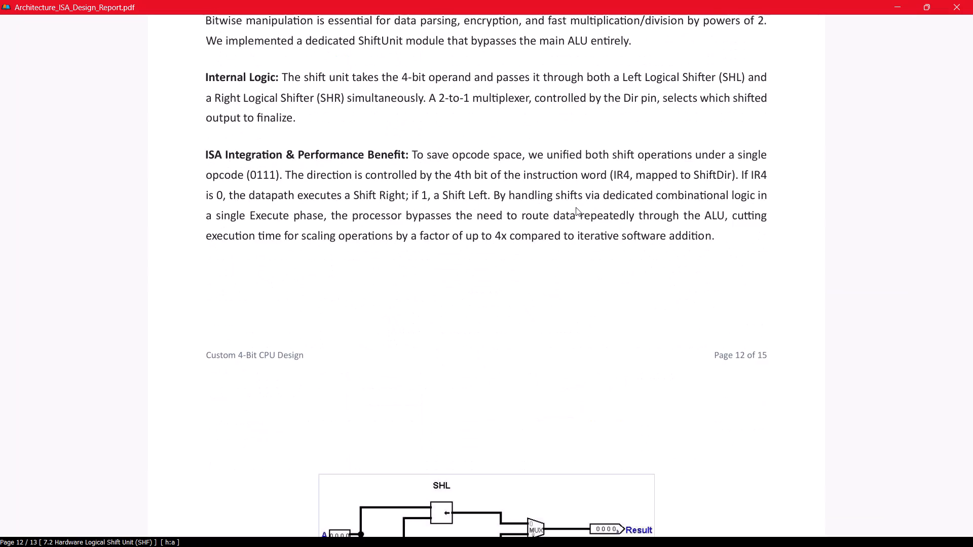
scroll(576, 207, "down", 8)
scroll(576, 207, "up", 2)
scroll(576, 207, "down", 1)
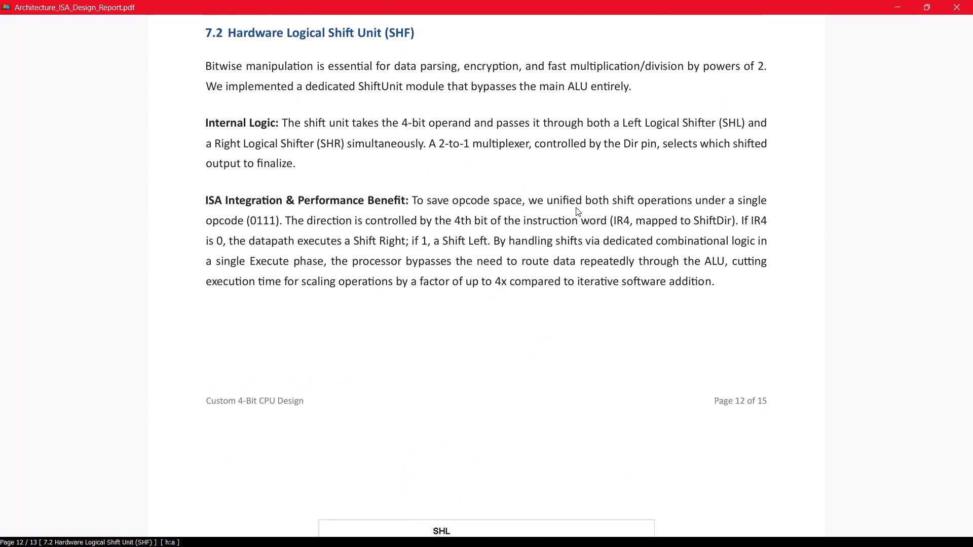
scroll(576, 207, "down", 1)
scroll(576, 207, "up", 3)
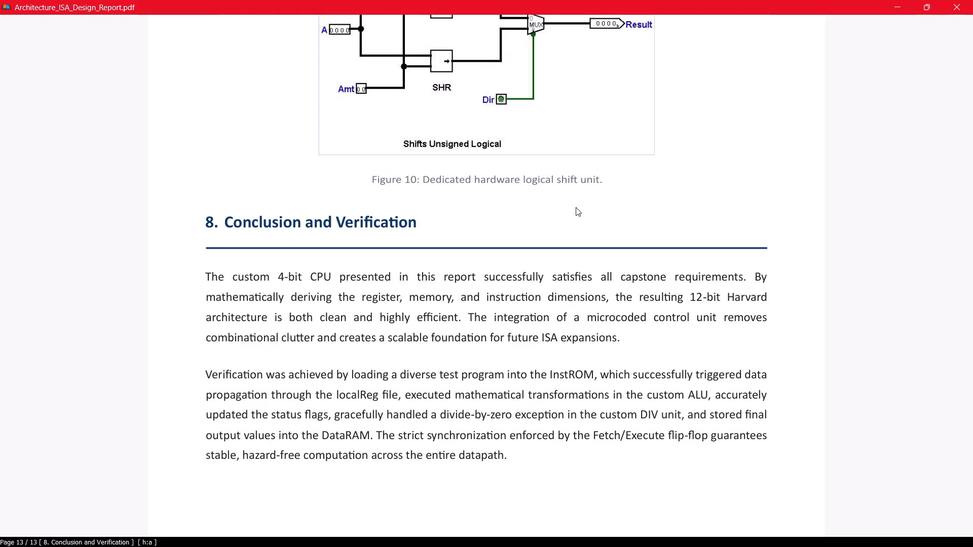
scroll(576, 207, "up", 3)
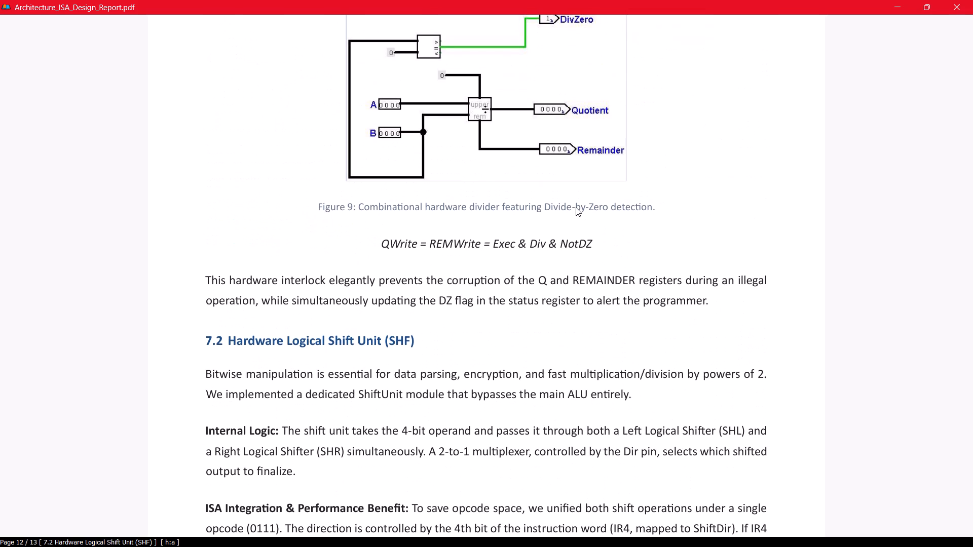
scroll(576, 207, "up", 5)
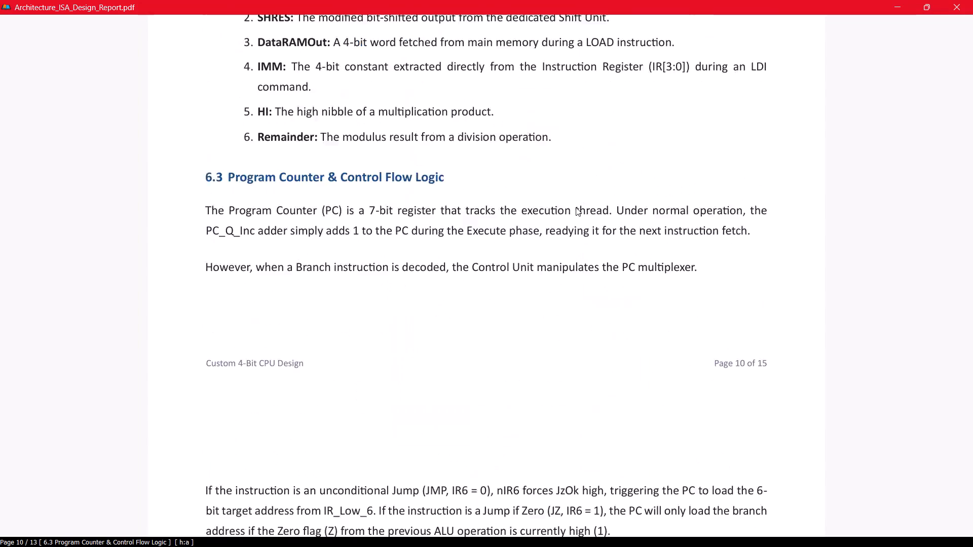
scroll(576, 207, "up", 5)
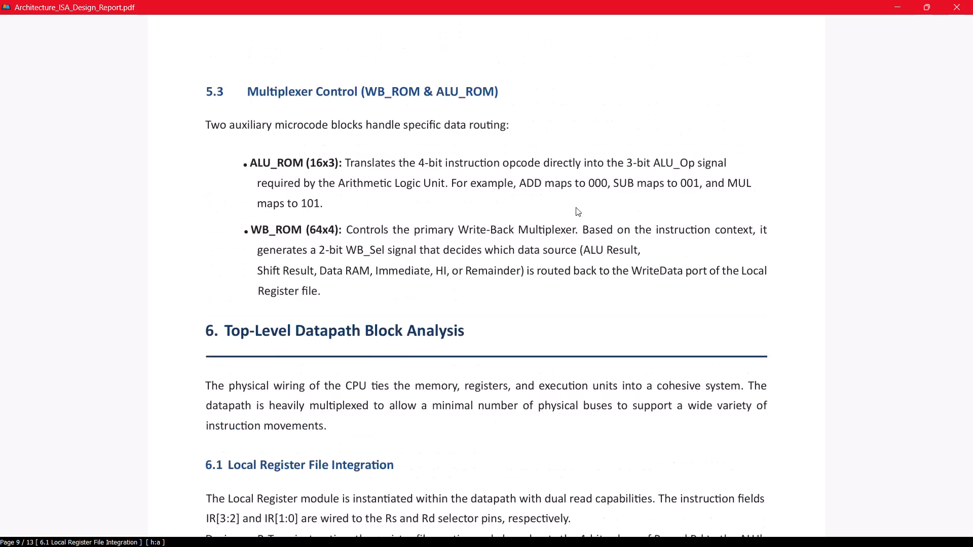
Switch to the CPU_4Bit_project folder in File Explorer and open the CPU_Verification_Program PDF in the PDF viewer.
scroll(576, 207, "up", 1)
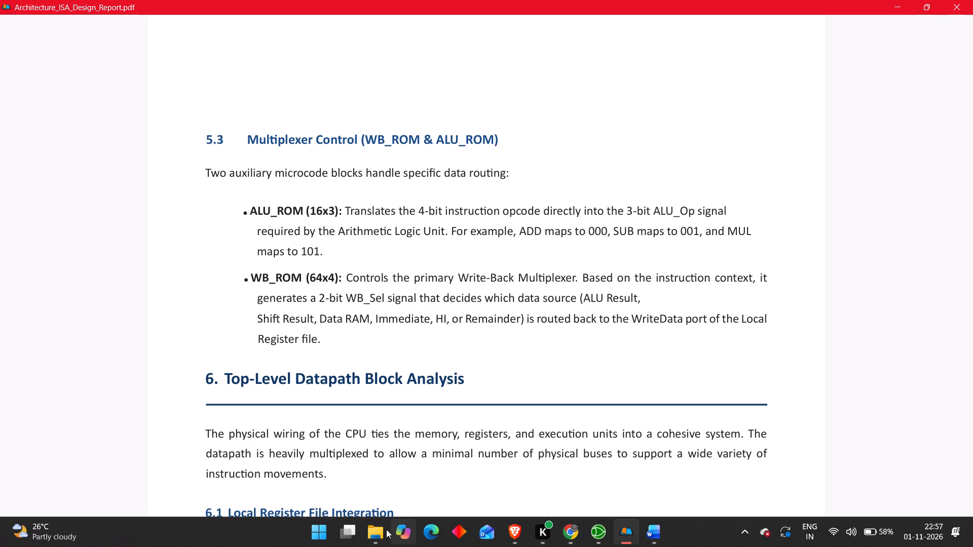
left_click(363, 526)
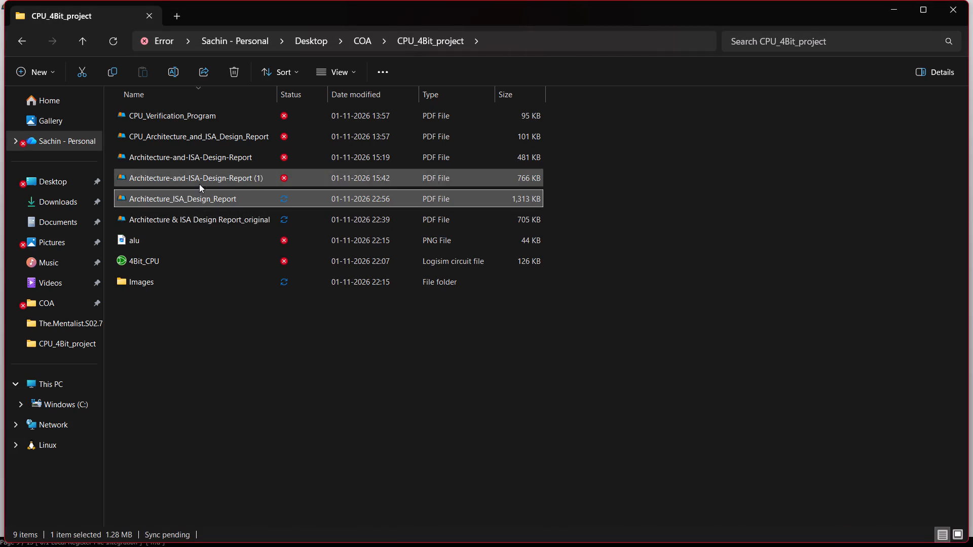
double_click(175, 116)
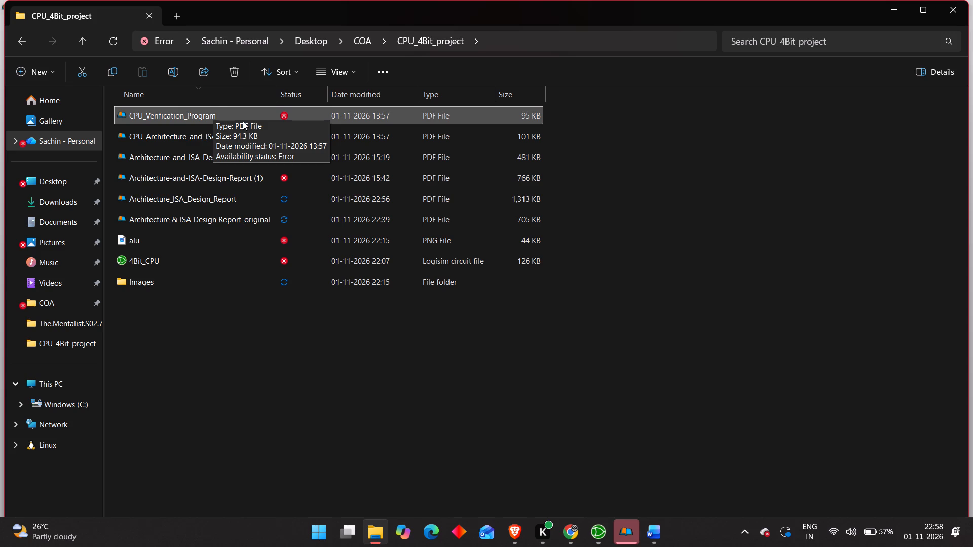
left_click(576, 128)
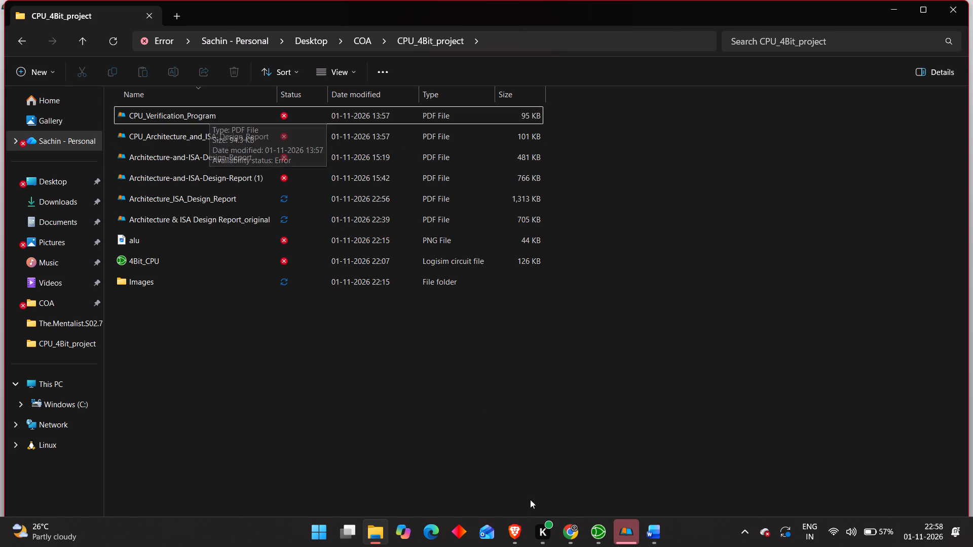
left_click(628, 485)
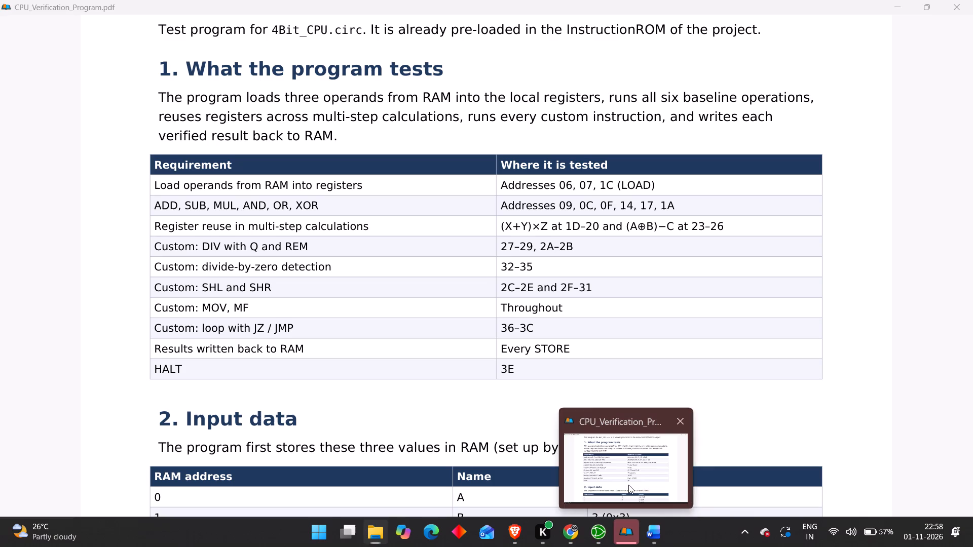
Review the CPU verification program document from the test requirements table through the program listing to the ROM image and pass criteria sections.
scroll(489, 246, "up", 7)
scroll(489, 246, "down", 9)
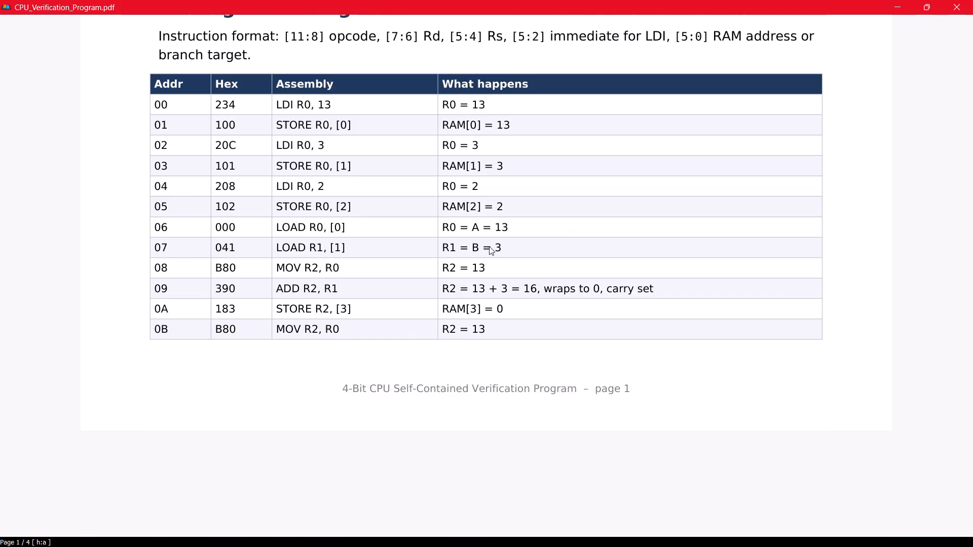
scroll(489, 246, "down", 5)
scroll(489, 246, "up", 1)
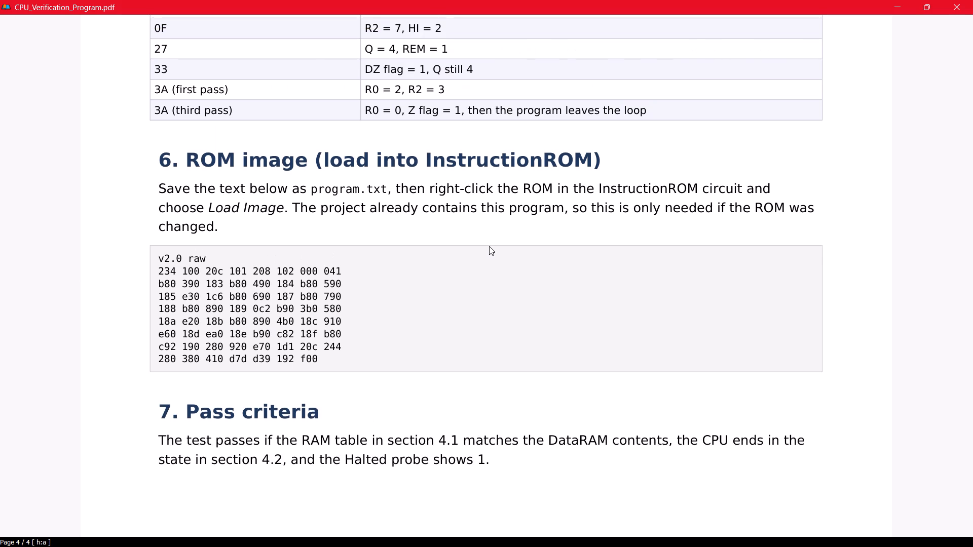
scroll(489, 246, "down", 1)
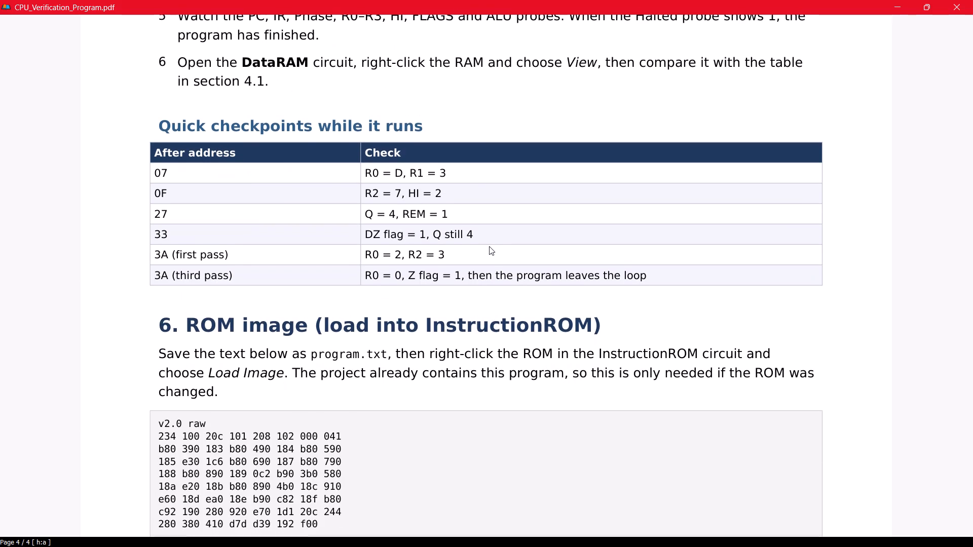
scroll(489, 246, "down", 1)
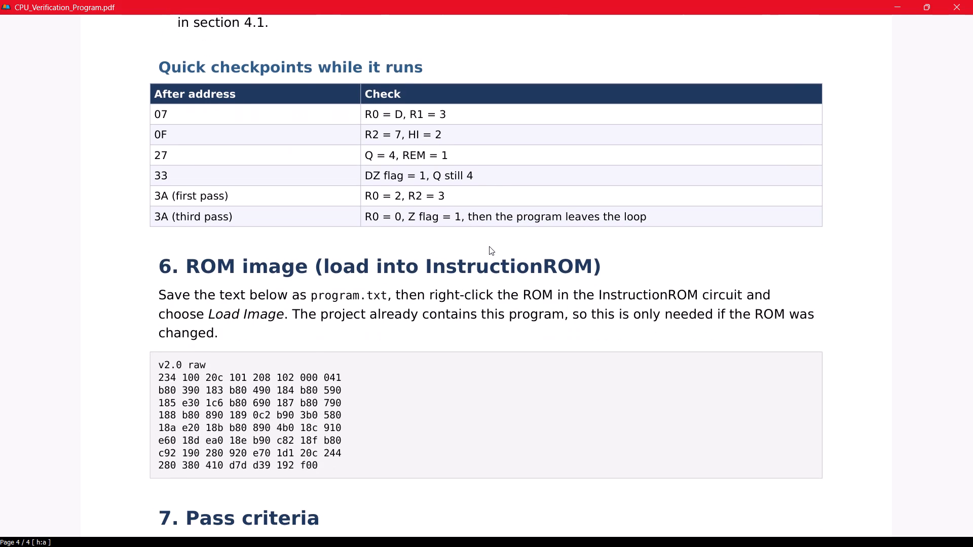
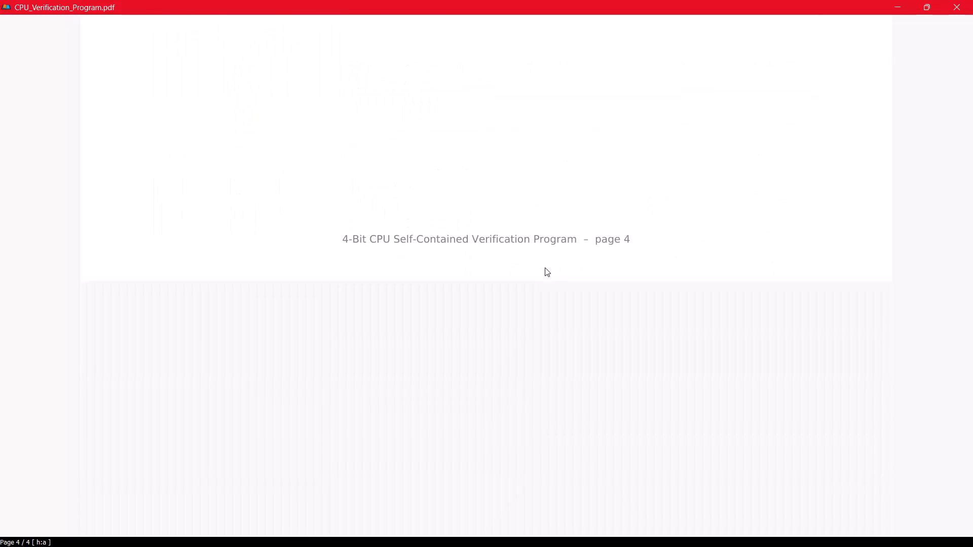
Review the verification program document's title, test requirements, input data and program listing once more, and close the PDF.
scroll(545, 267, "up", 20)
scroll(545, 267, "up", 4)
scroll(545, 267, "down", 1)
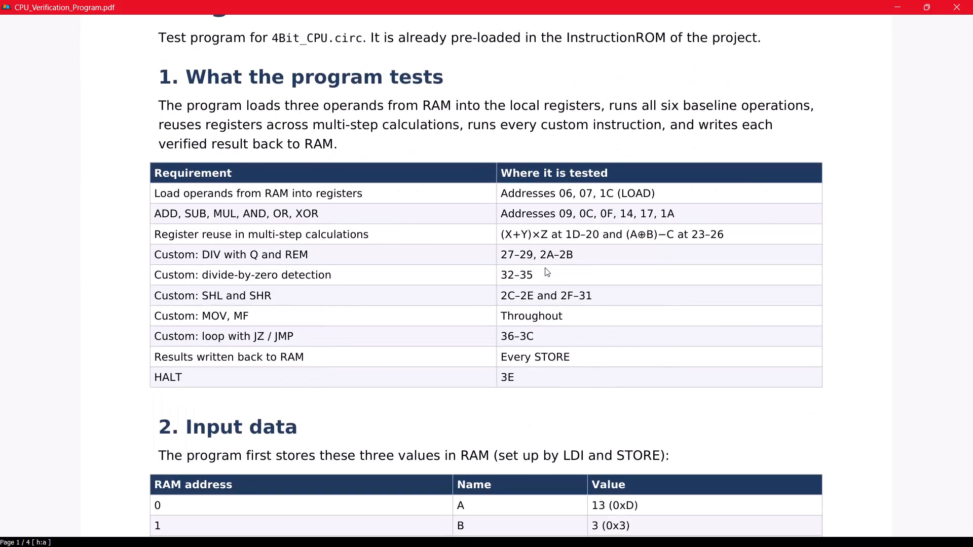
scroll(545, 267, "down", 1)
scroll(626, 254, "down", 6)
scroll(626, 254, "up", 6)
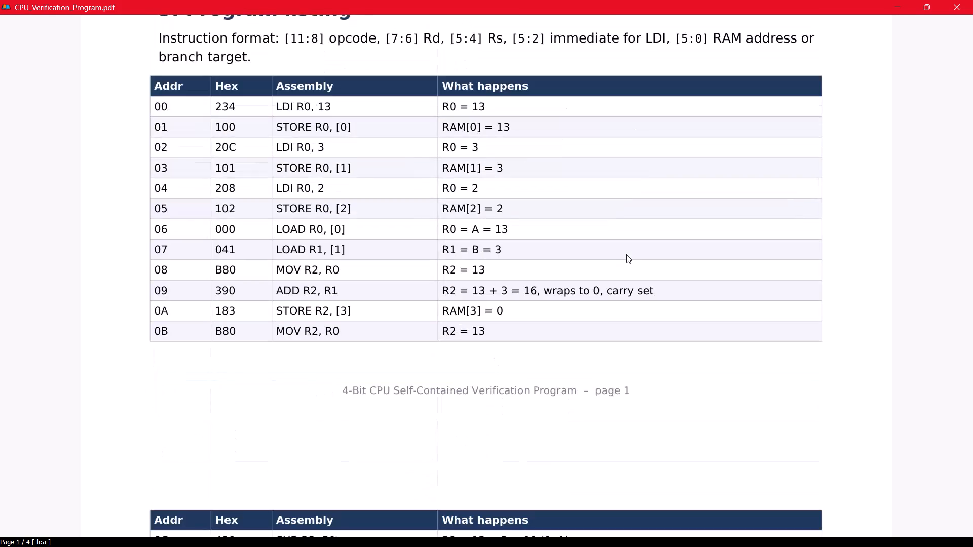
scroll(626, 254, "up", 4)
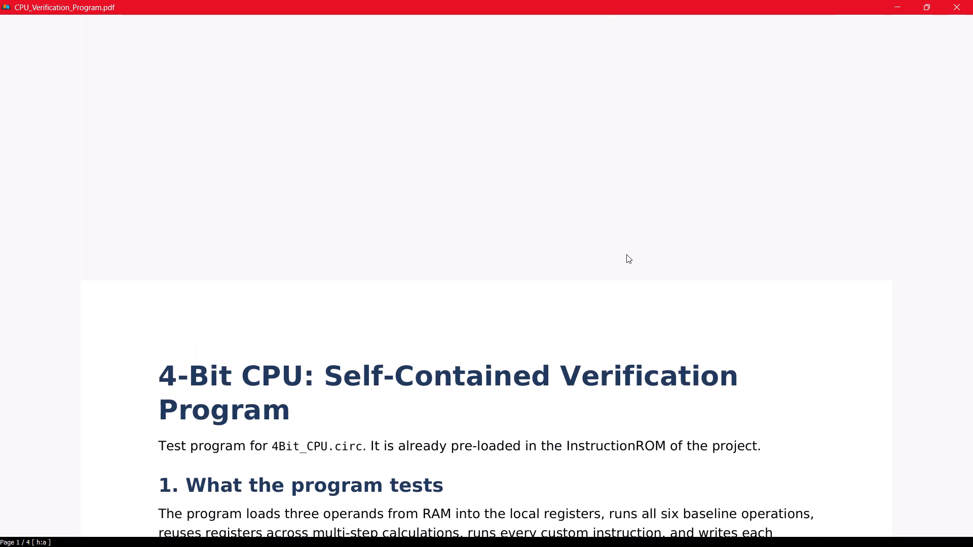
scroll(626, 254, "down", 2)
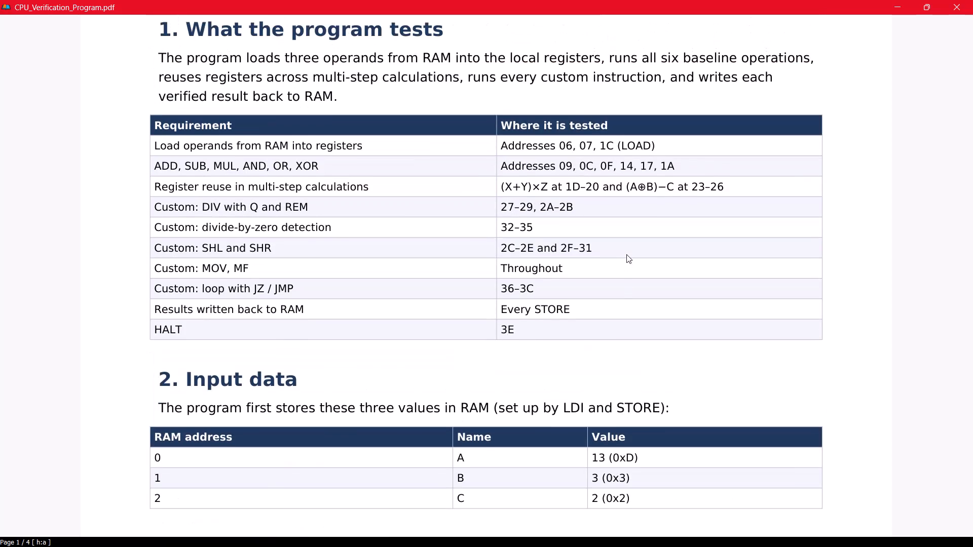
scroll(650, 243, "up", 4)
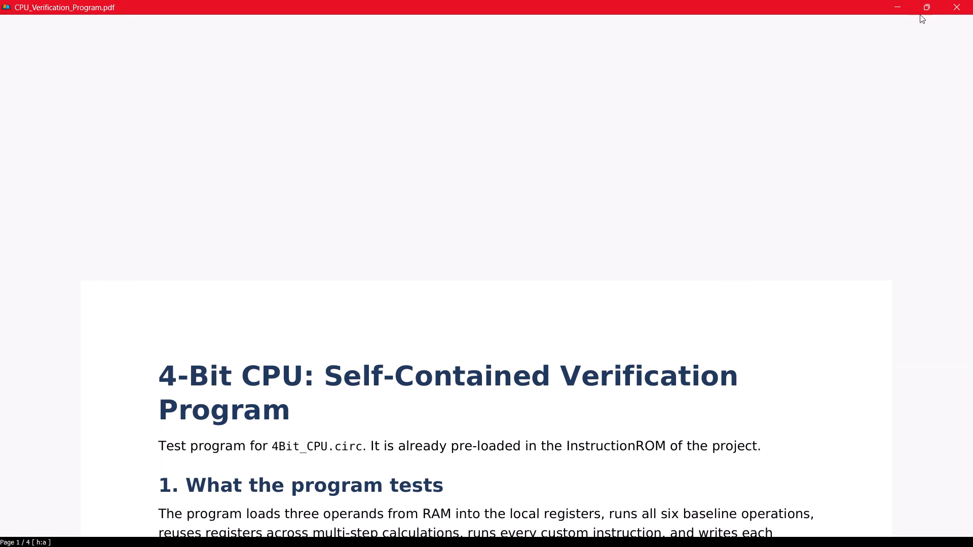
left_click(954, 2)
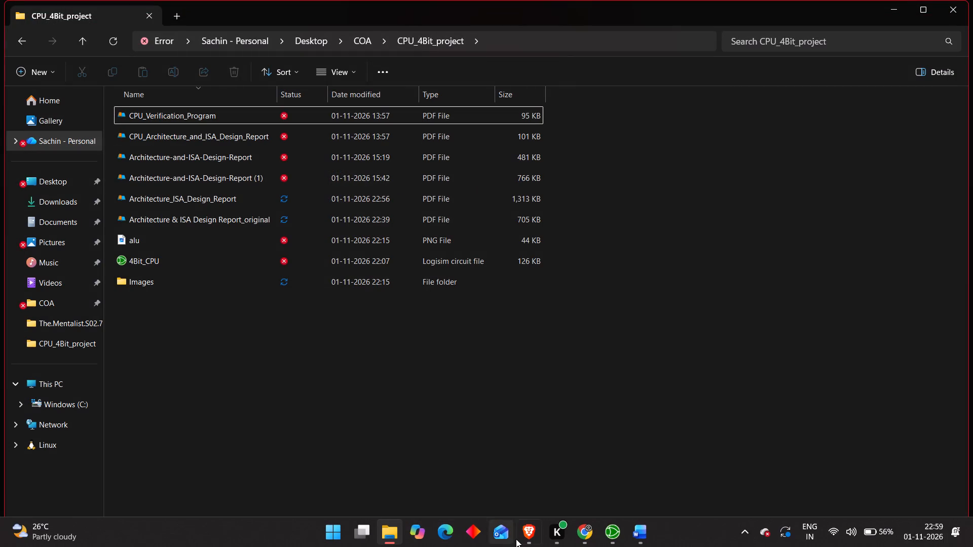
Switch to the Brave browser, search the web for "append pdf" in a new tab, and open Adobe's Merge PDFs page.
left_click(528, 533)
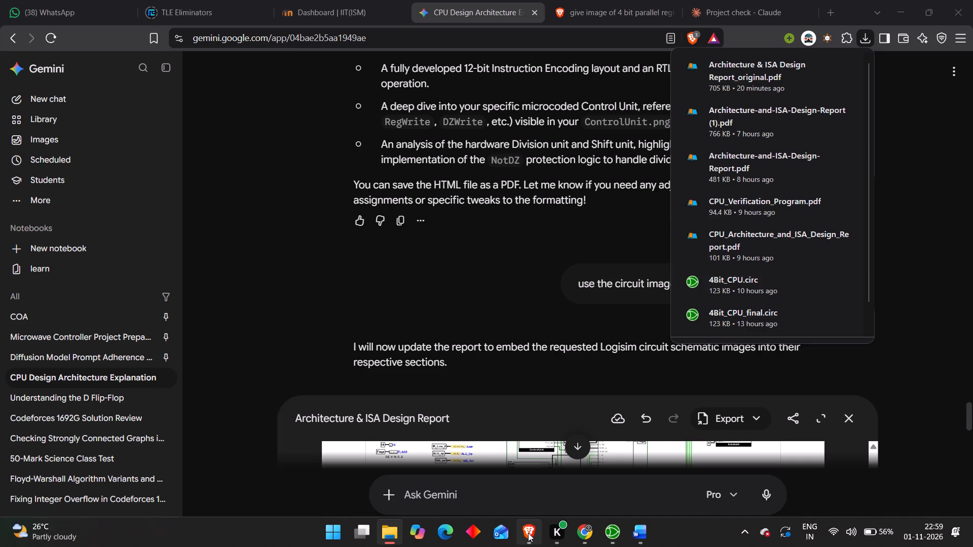
left_click(828, 9)
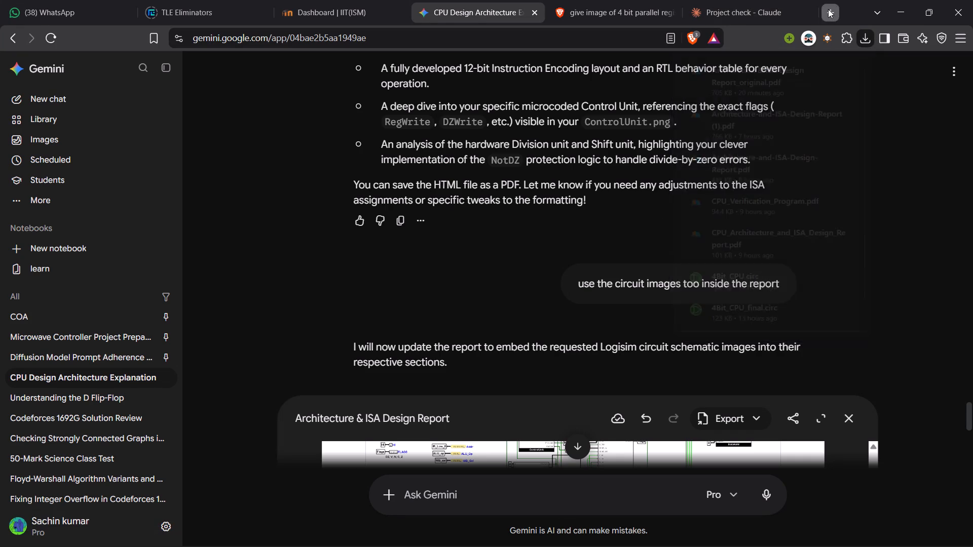
key("a")
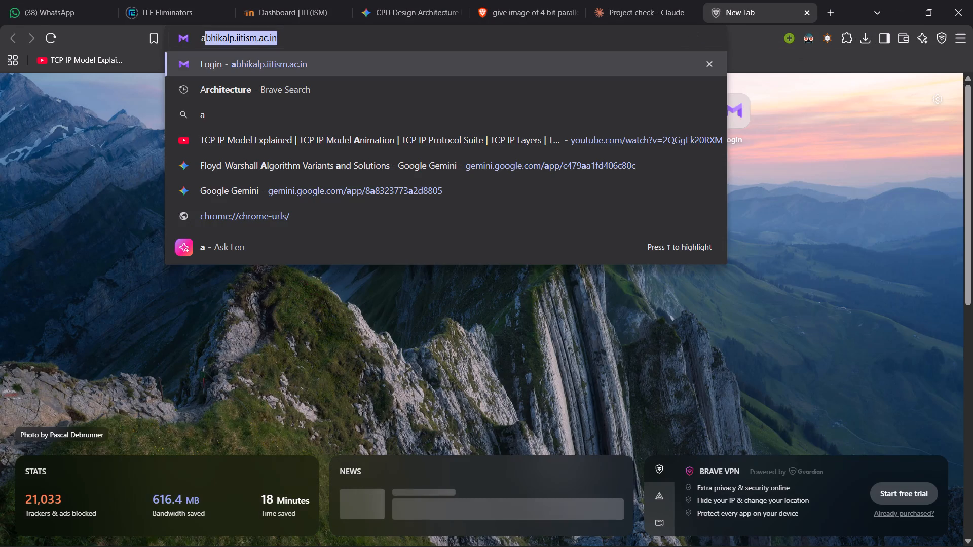
type("ppemt")
key("BackSpace")
key("d")
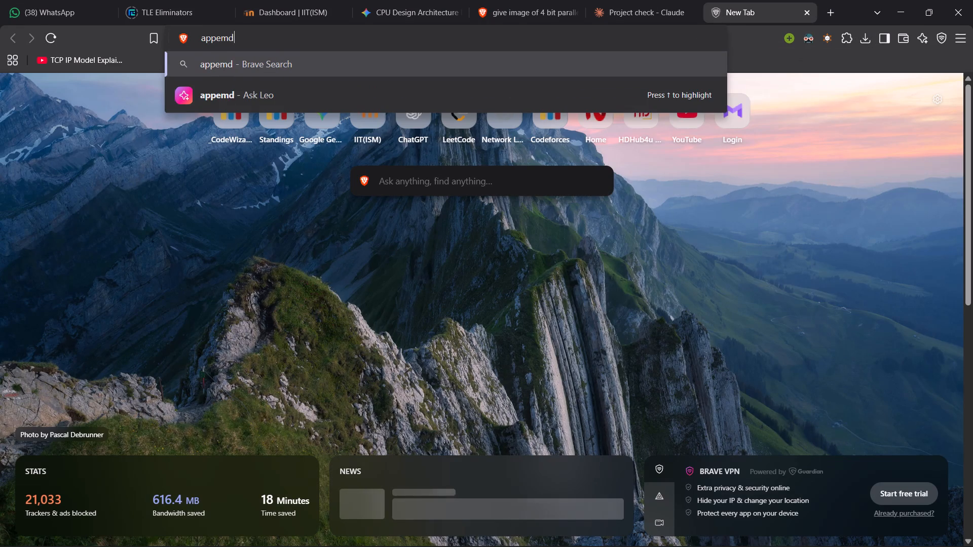
key("BackSpace")
key("BackSpace")
key("m")
key("BackSpace")
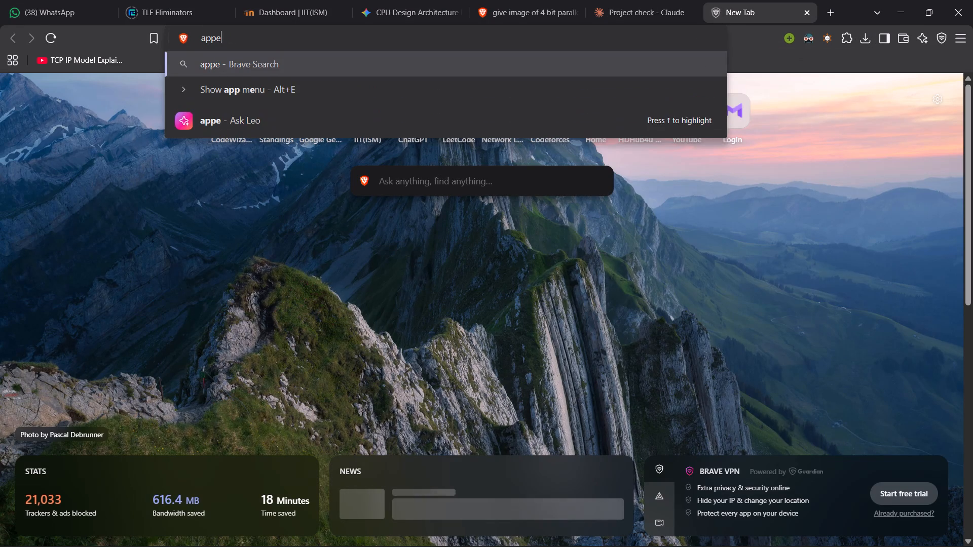
type("nd")
key("space")
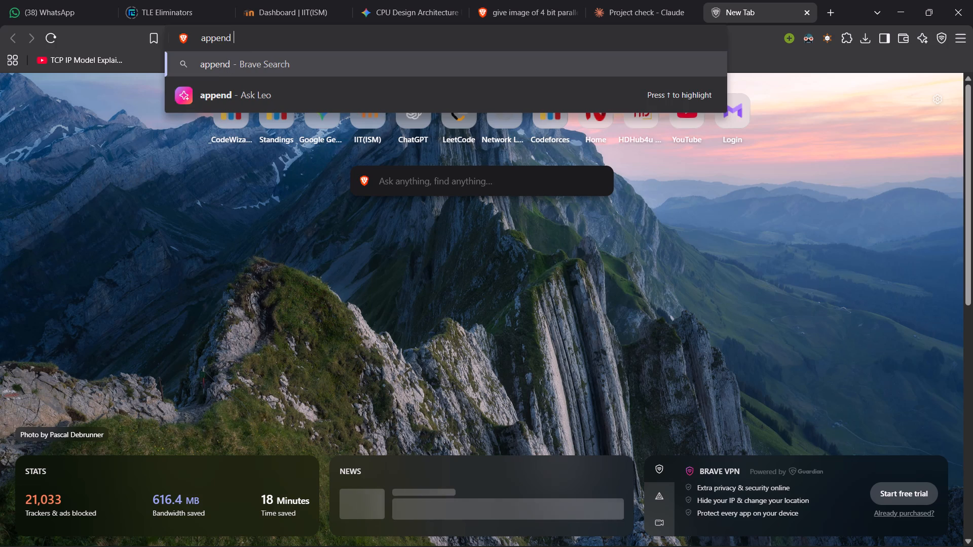
type("pdf")
key("Return")
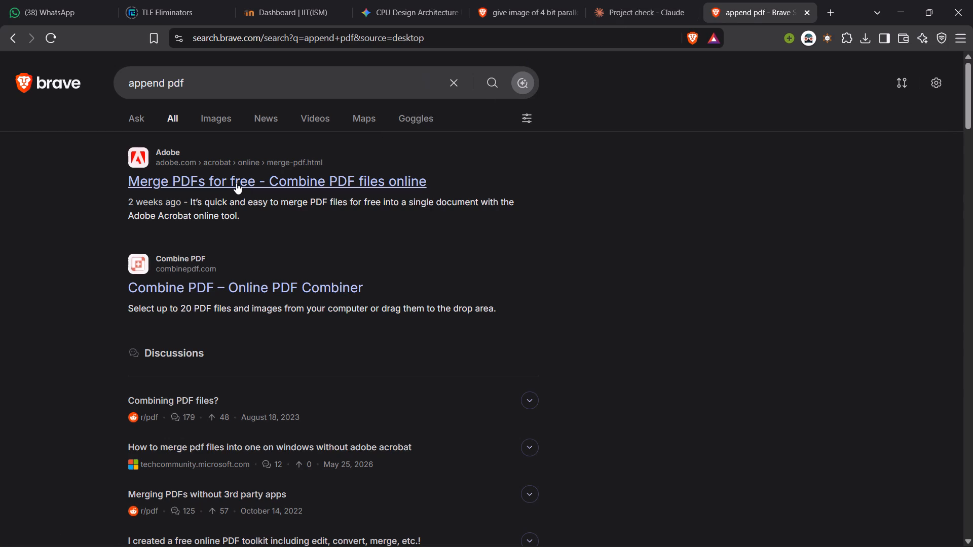
left_click(236, 183)
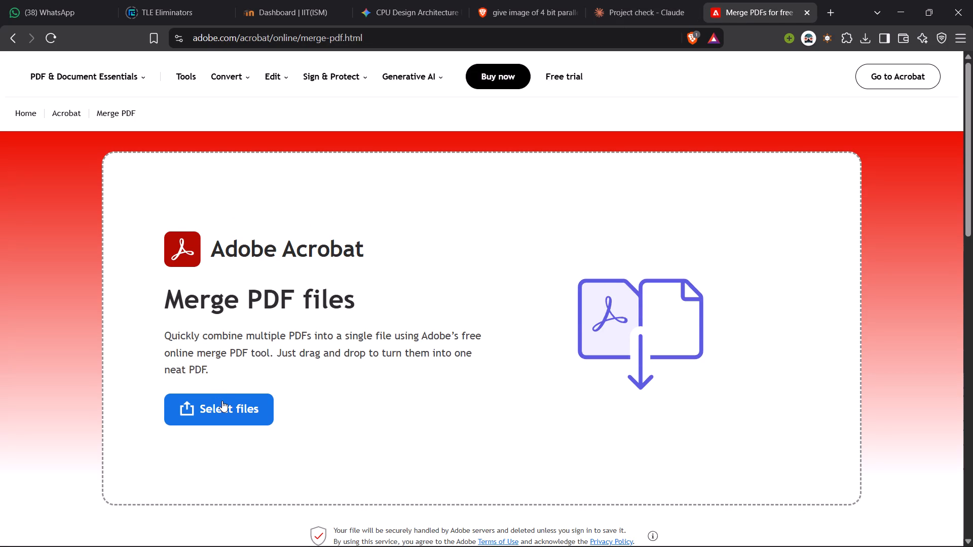
Upload Architecture_ISA_Design_Report from the Desktop > COA > CPU_4Bit_project folder as the first file to merge.
left_click(222, 401)
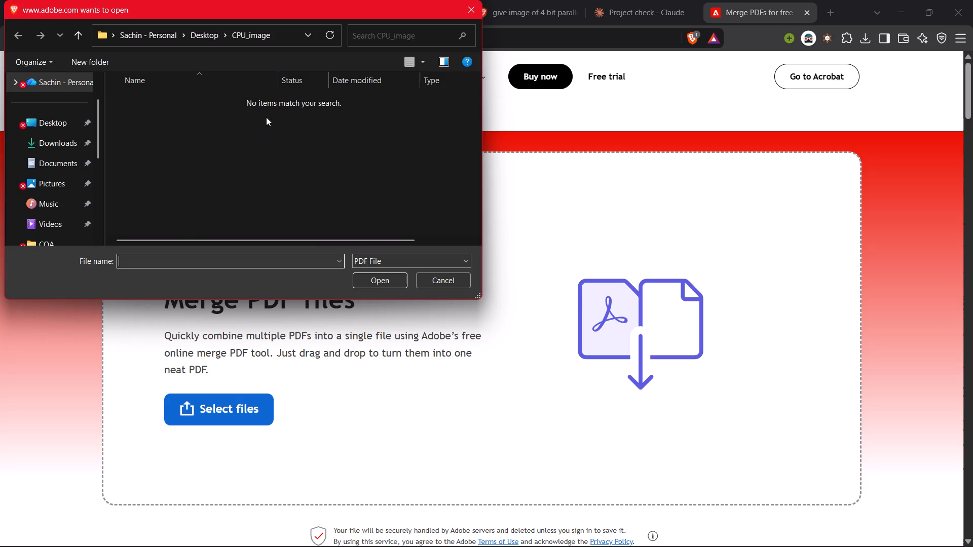
left_click(249, 33)
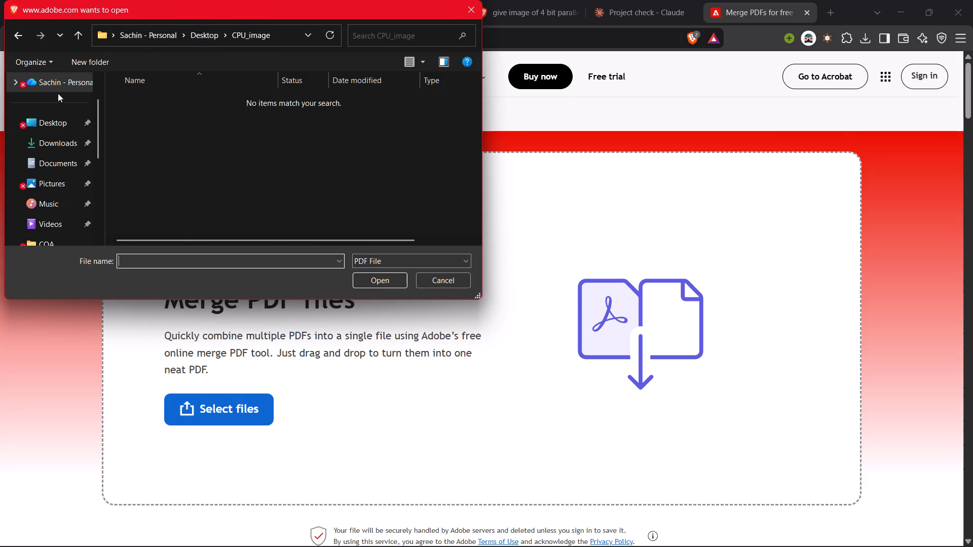
left_click(63, 119)
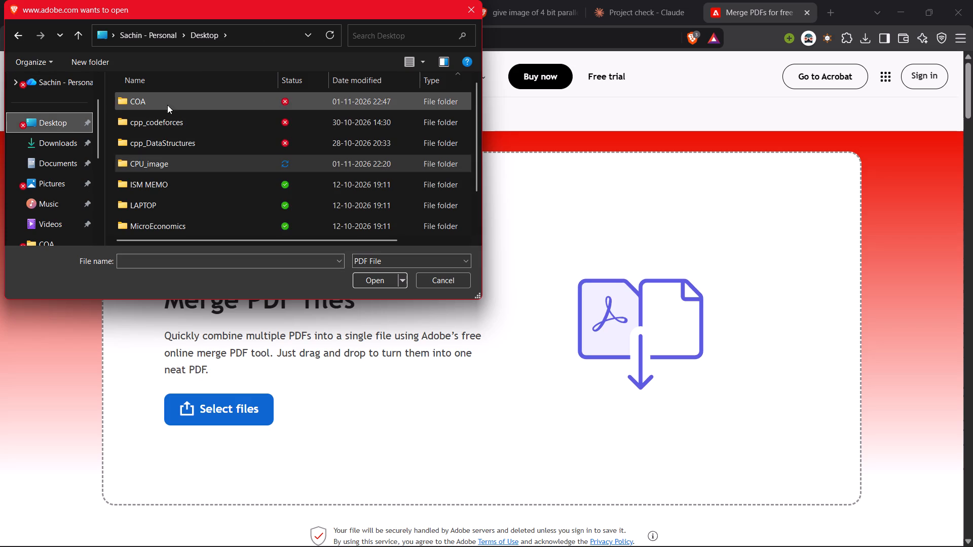
double_click(170, 101)
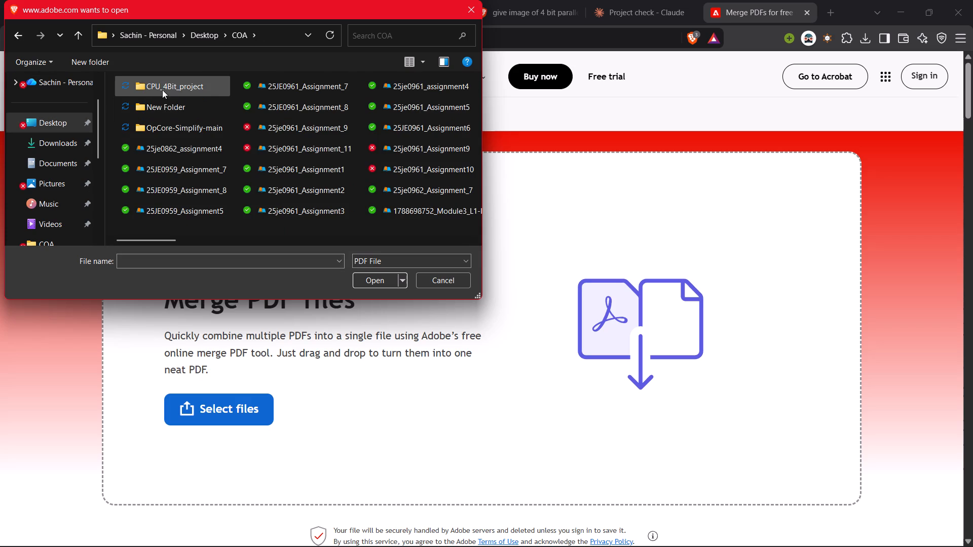
double_click(170, 82)
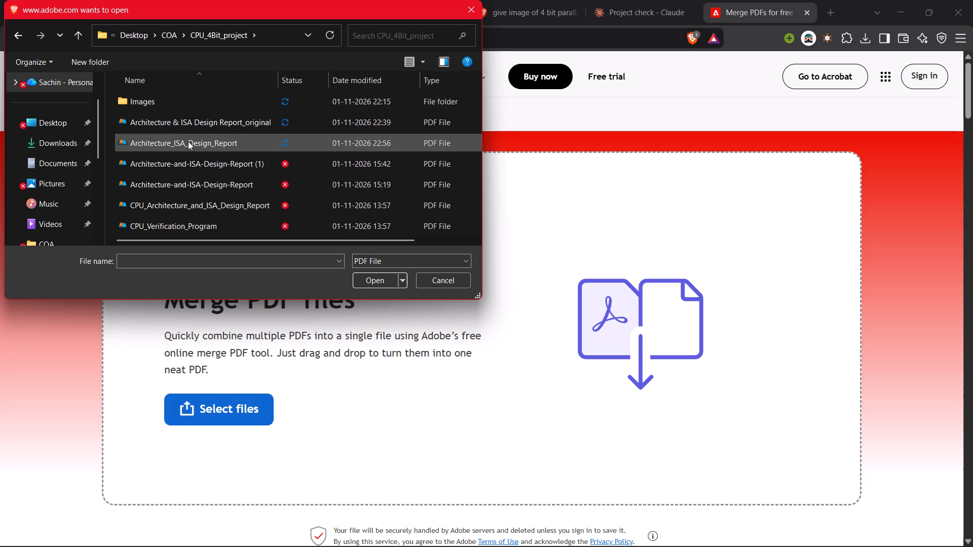
scroll(216, 182, "down", 2)
scroll(216, 182, "up", 1)
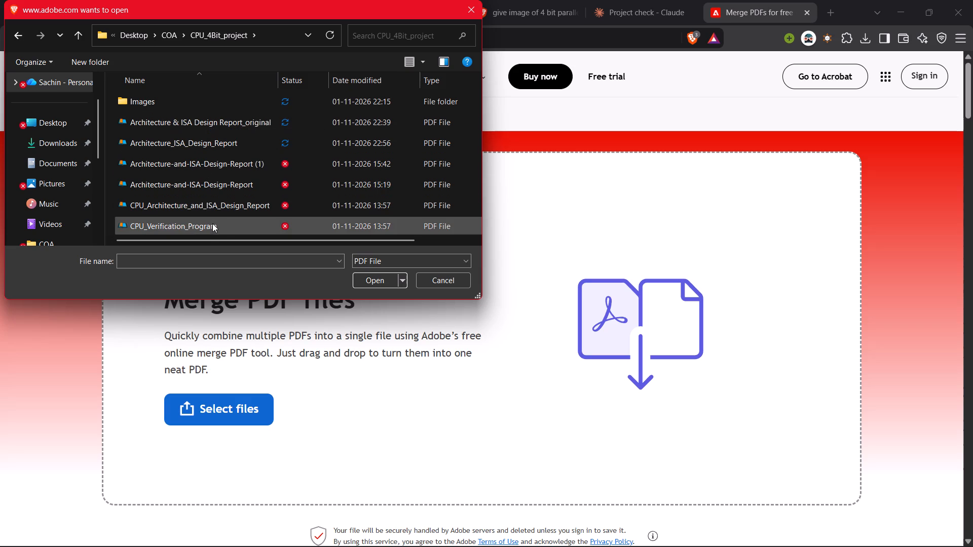
scroll(212, 223, "down", 1)
scroll(212, 223, "right", 1)
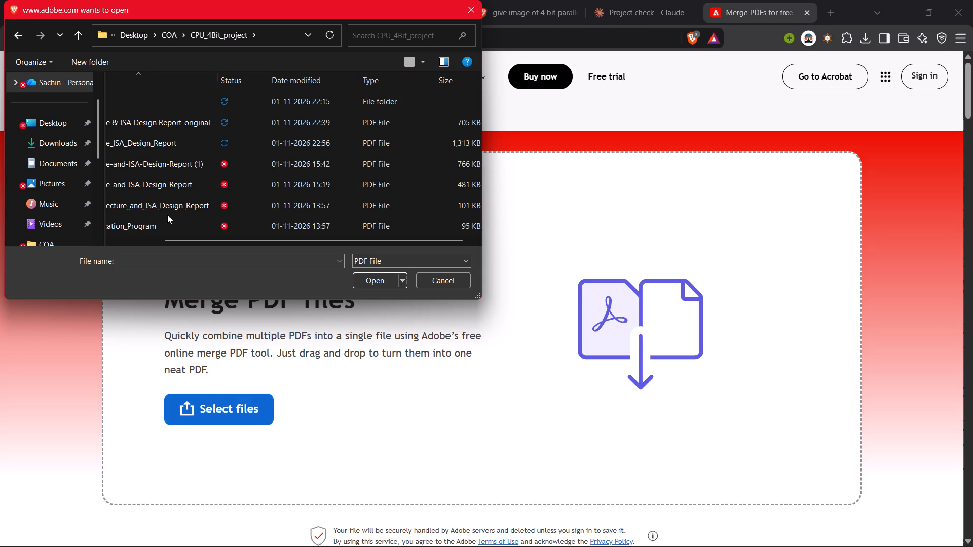
scroll(167, 215, "right", 5)
scroll(167, 215, "left", 2)
scroll(167, 215, "right", 8)
scroll(177, 173, "right", 4)
scroll(177, 173, "left", 2)
scroll(177, 173, "right", 3)
scroll(177, 173, "left", 1)
double_click(165, 145)
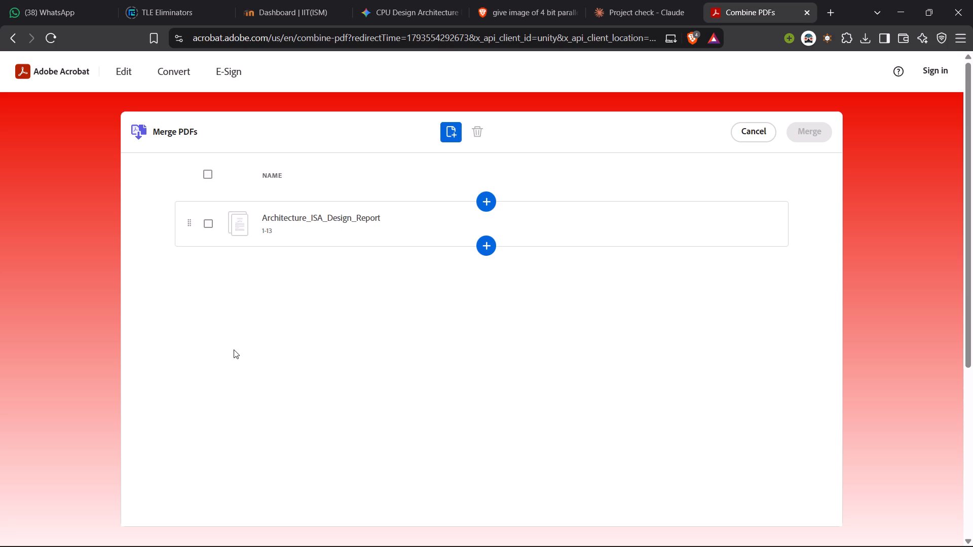
key("s")
Add CPU_Verification_Program after the design report and merge the two PDFs.
left_click(484, 241)
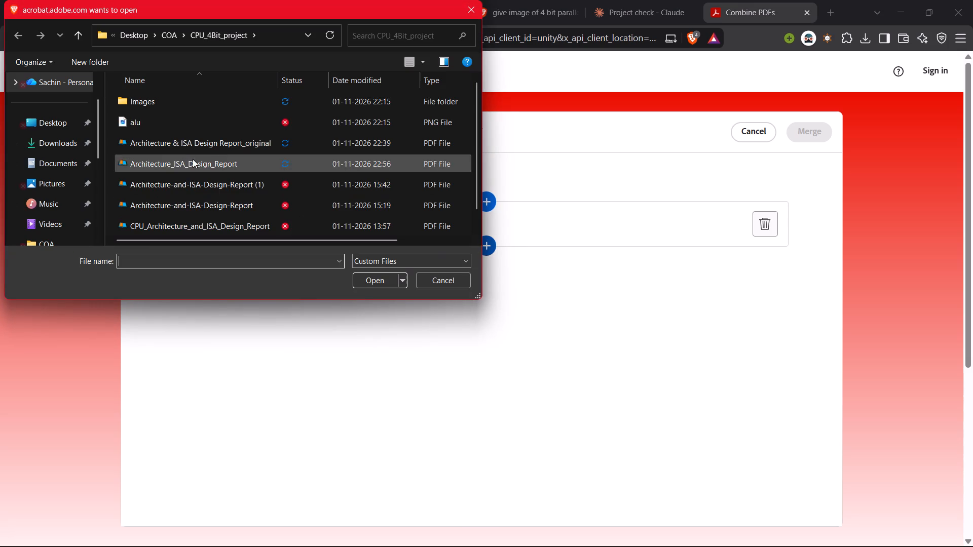
scroll(193, 148, "down", 1)
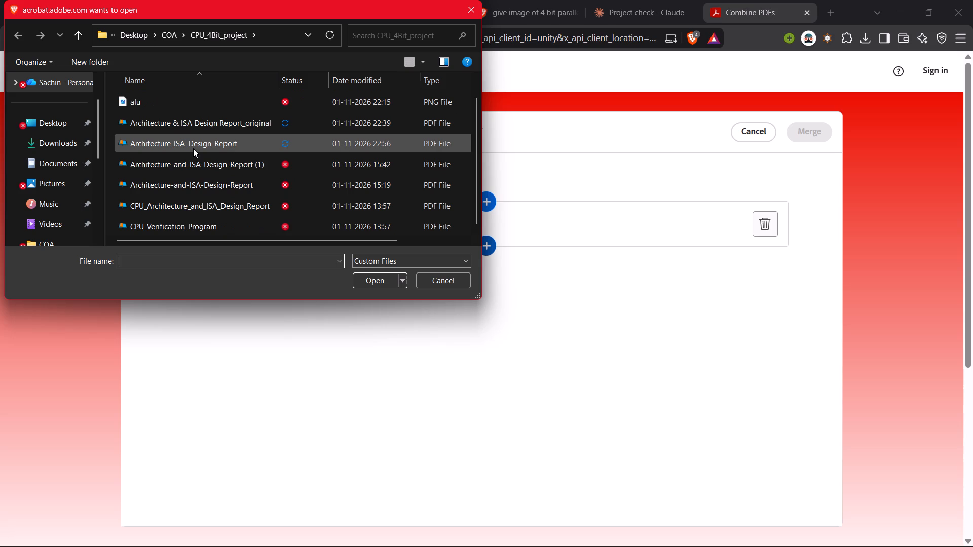
scroll(193, 148, "down", 1)
double_click(184, 224)
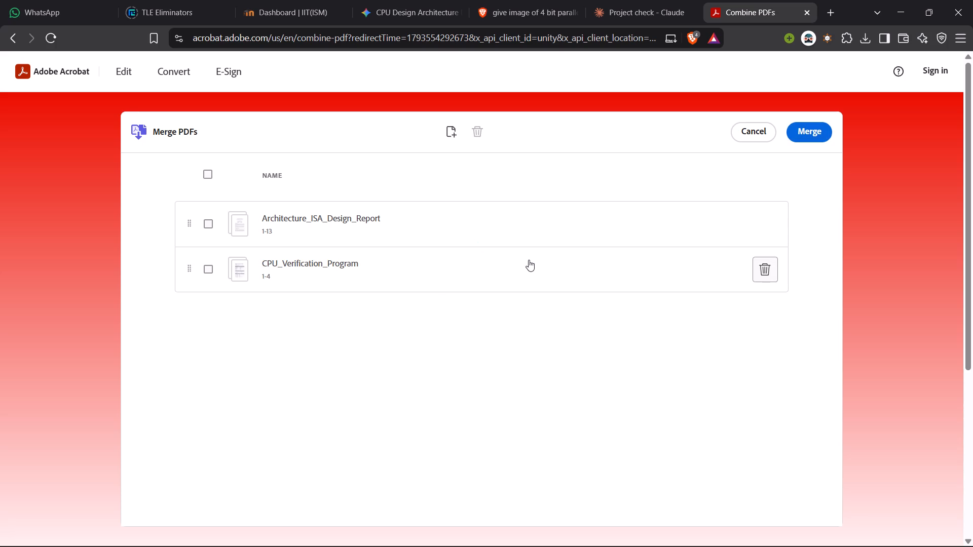
left_click(807, 136)
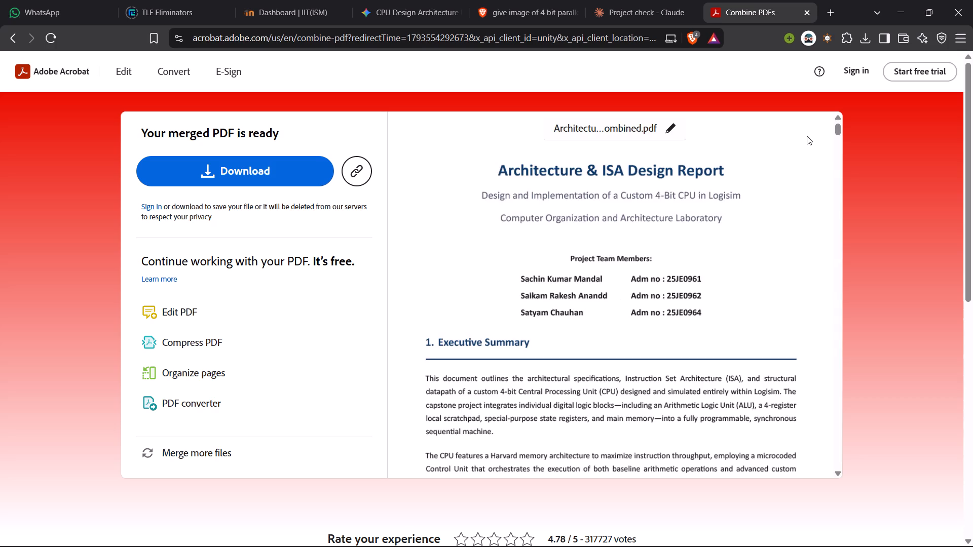
Skim the merged PDF's preview from the design report's title page through its later pages and back to the start.
scroll(636, 268, "down", 3)
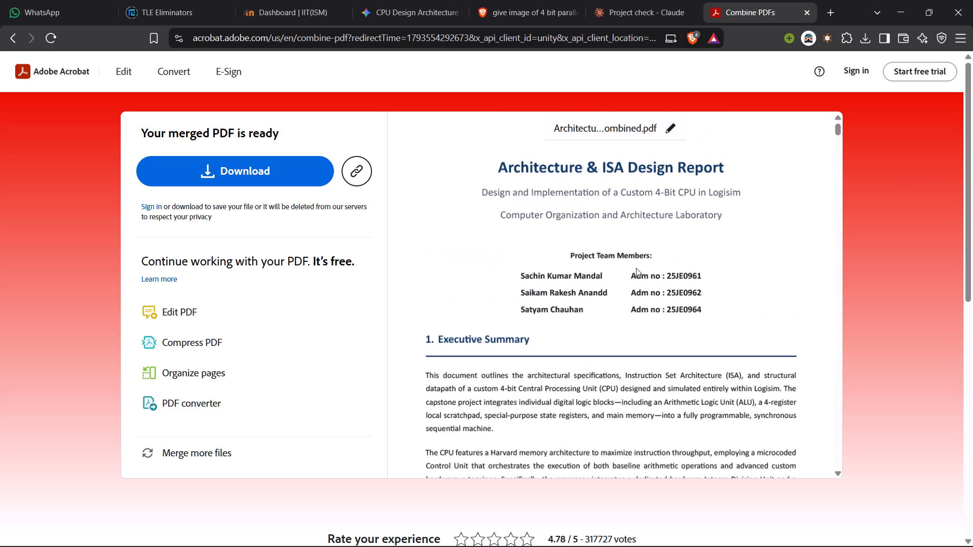
scroll(636, 268, "down", 4)
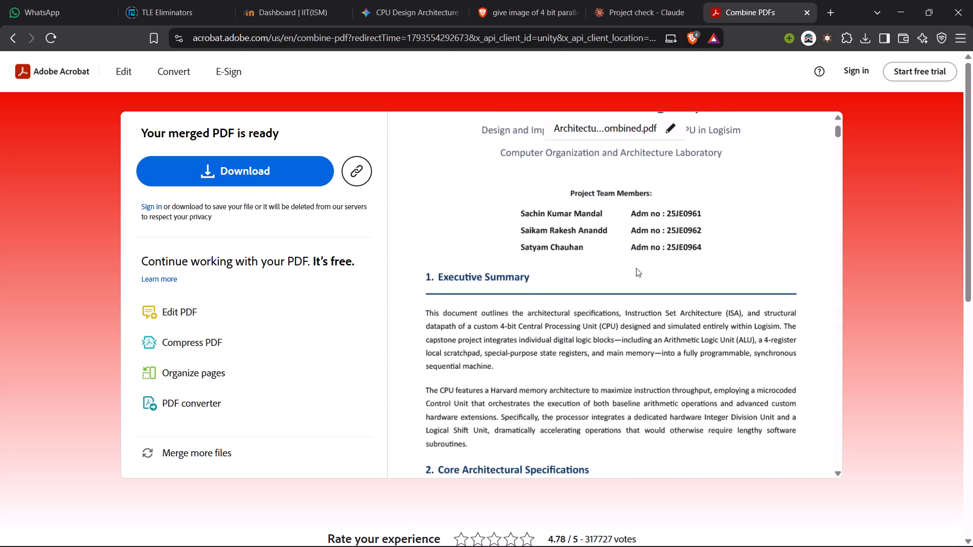
scroll(636, 268, "down", 4)
scroll(636, 268, "up", 1)
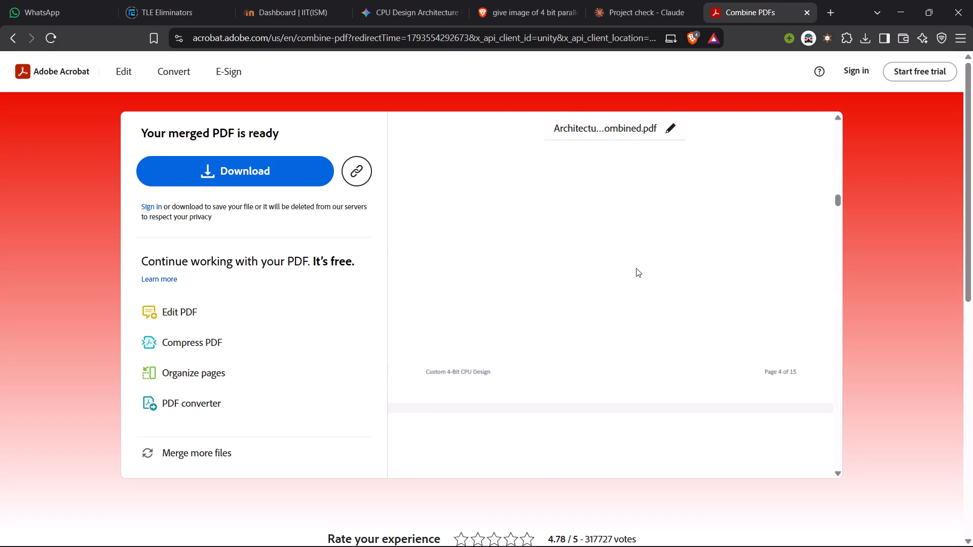
scroll(636, 268, "up", 1)
scroll(636, 268, "down", 2)
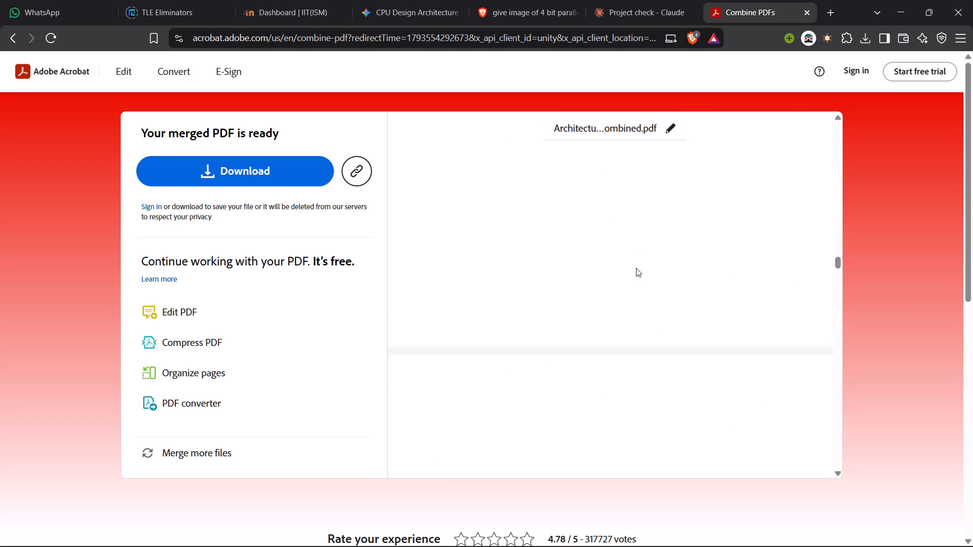
scroll(636, 268, "down", 7)
scroll(636, 268, "up", 15)
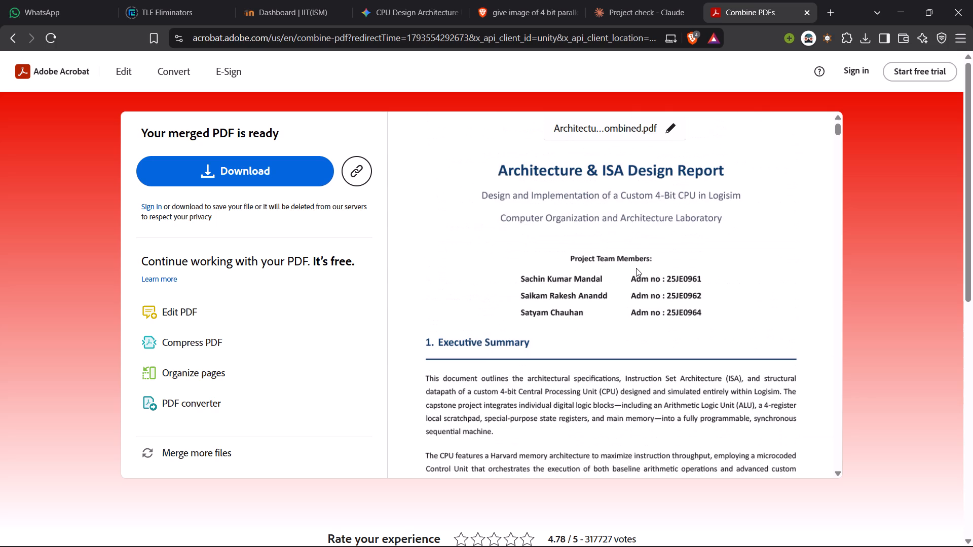
Examine the merged preview page by page, from the design report's executive summary through to the verification program's pass criteria.
scroll(663, 276, "down", 1)
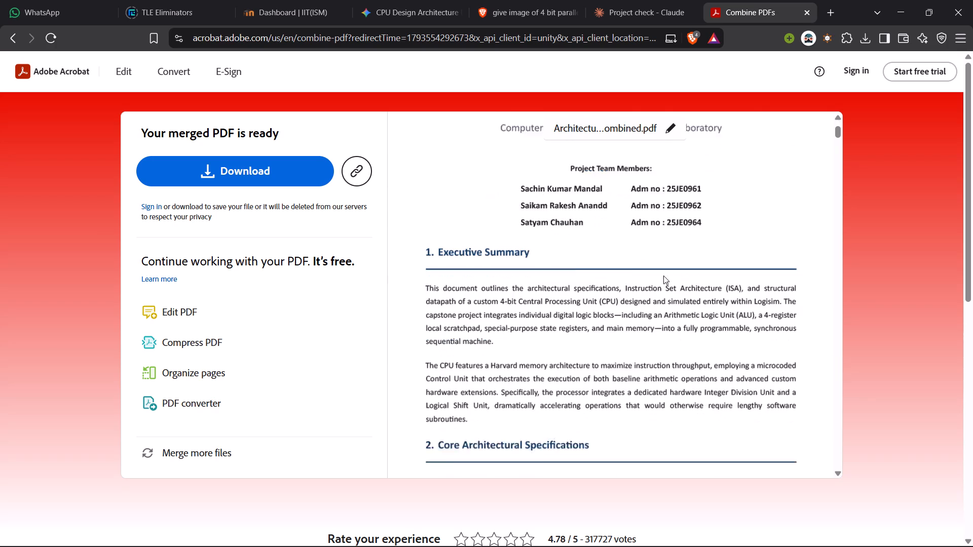
scroll(663, 276, "down", 1)
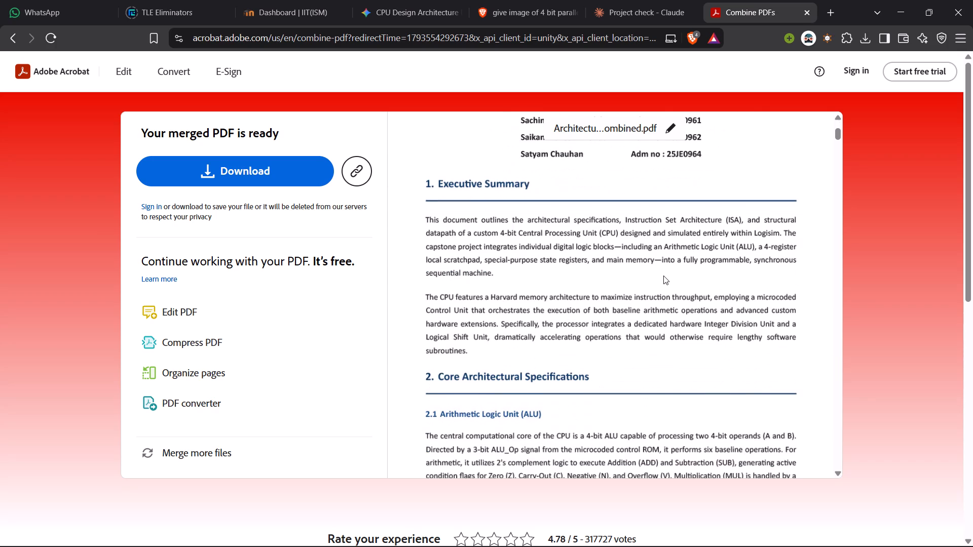
scroll(663, 276, "down", 3)
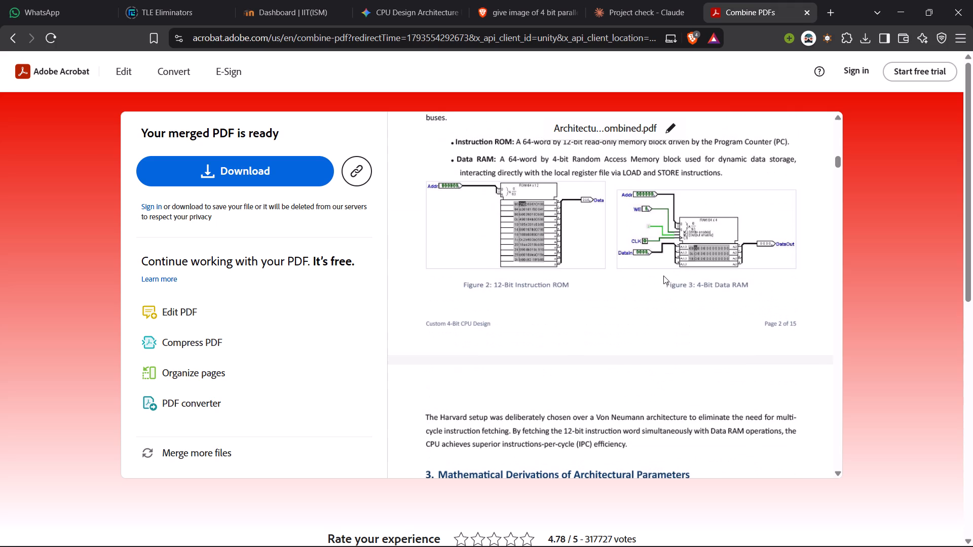
scroll(663, 276, "down", 4)
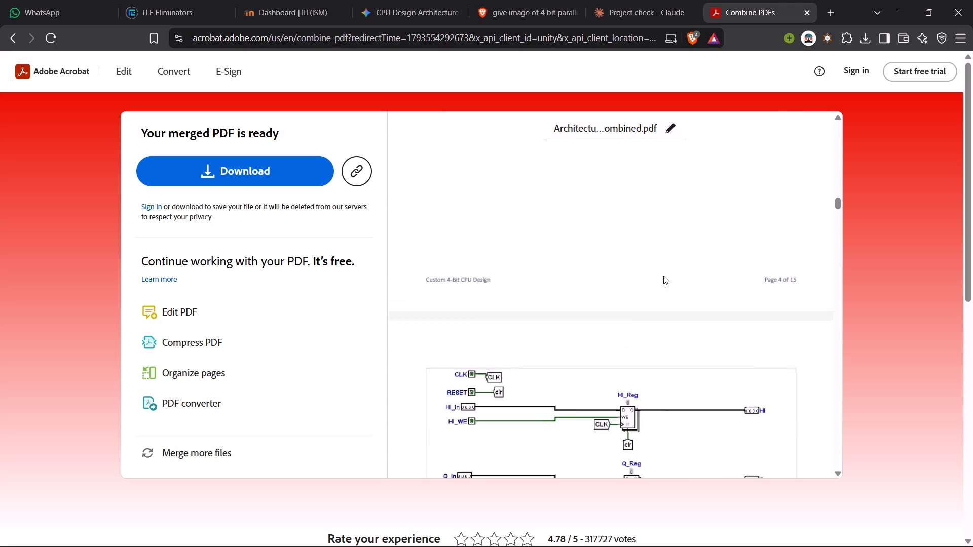
scroll(663, 276, "down", 3)
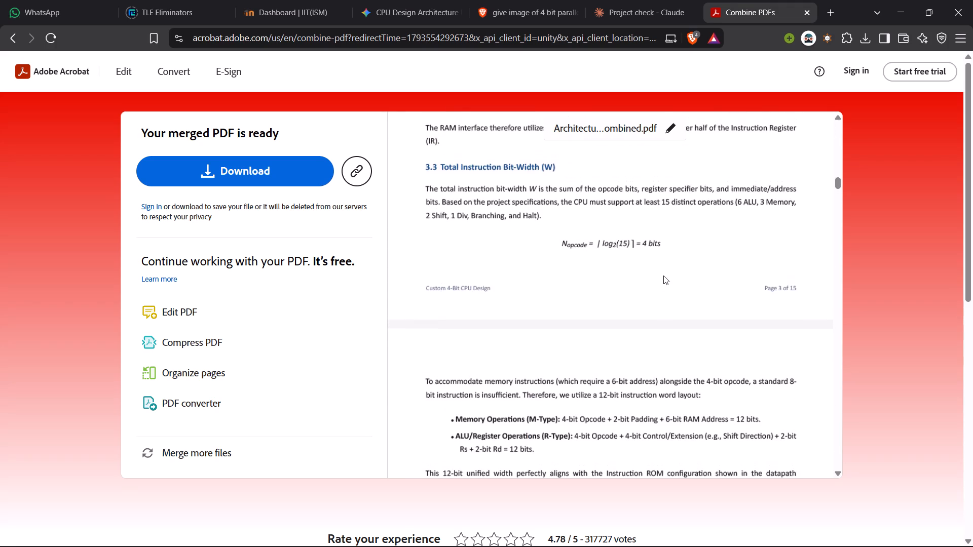
scroll(663, 276, "down", 8)
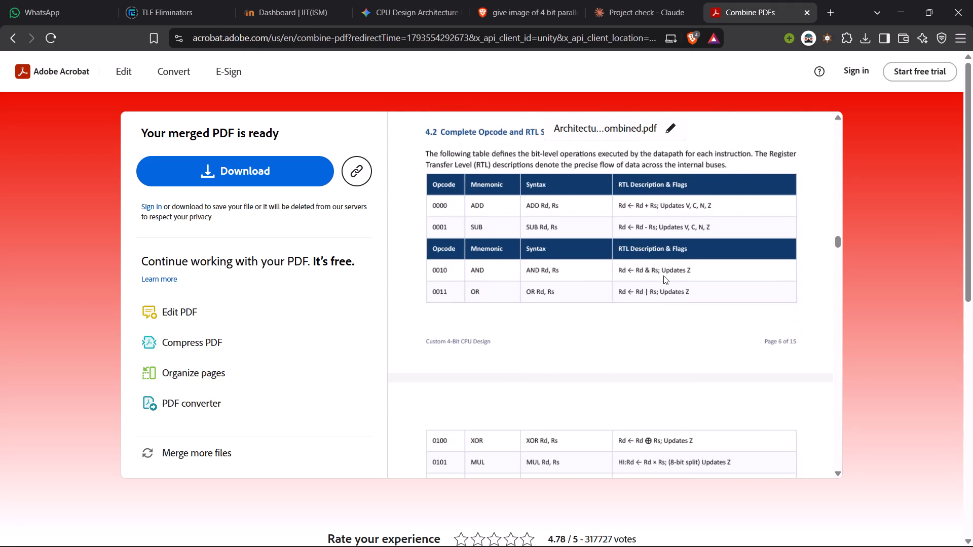
scroll(663, 276, "down", 8)
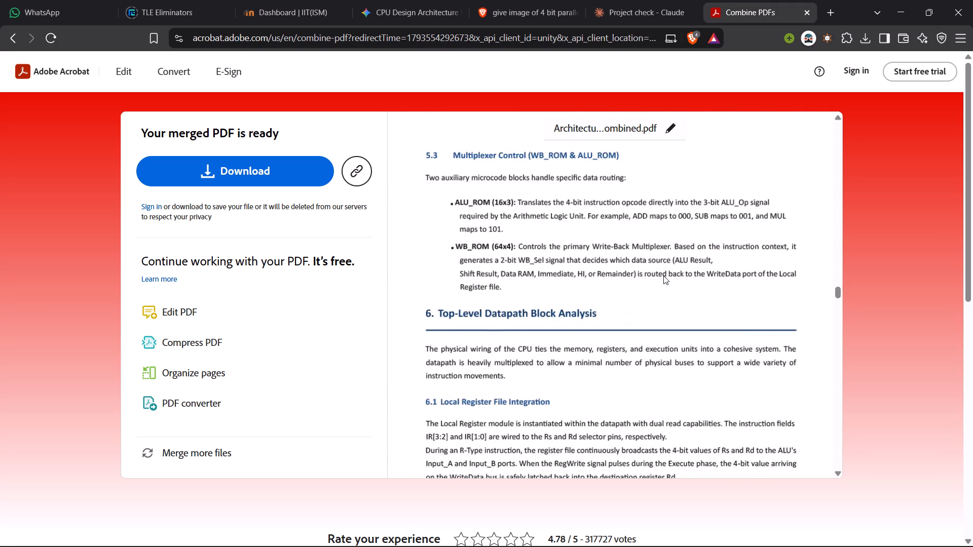
scroll(663, 276, "down", 7)
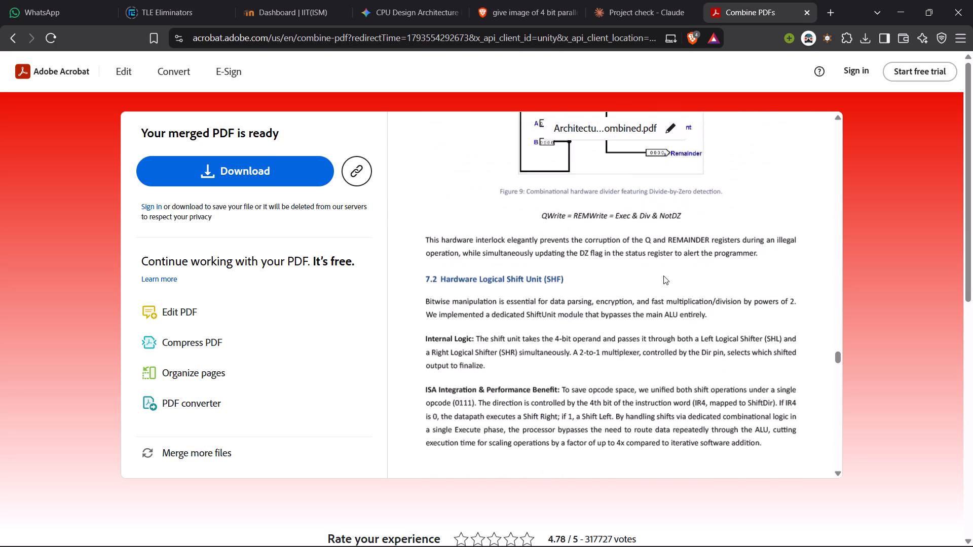
scroll(663, 276, "down", 8)
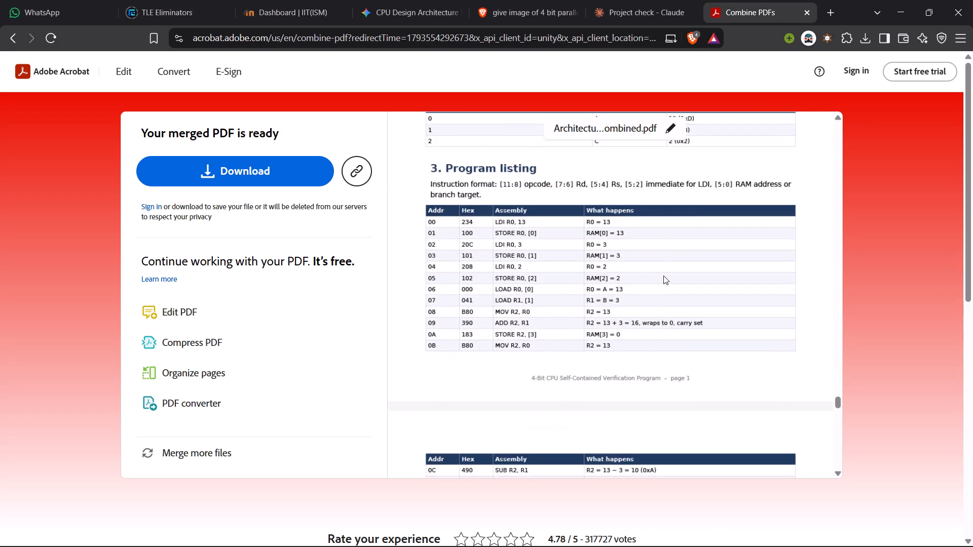
scroll(663, 276, "down", 8)
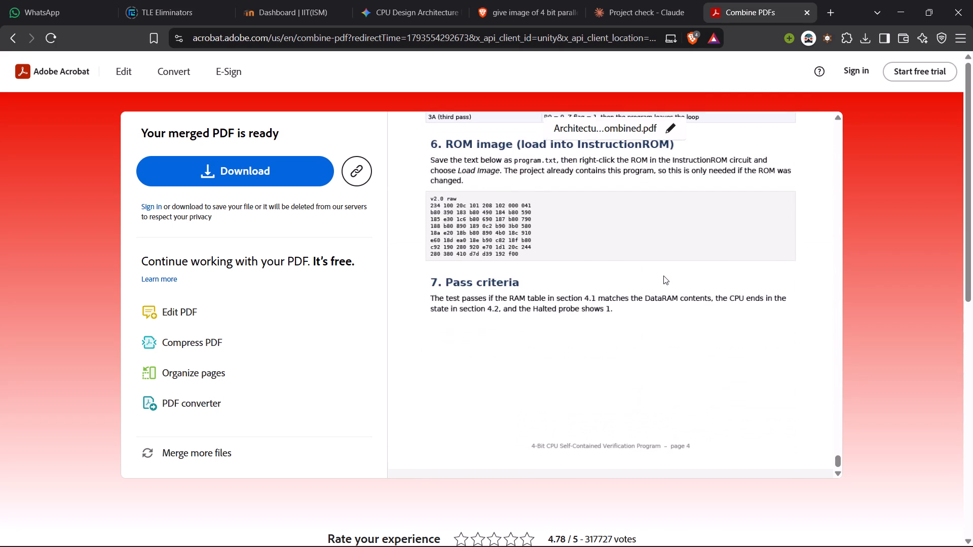
scroll(663, 276, "down", 1)
Recheck the verification program's run instructions, checkpoints and ROM image in the merged preview, and return to the title page.
scroll(663, 276, "up", 1)
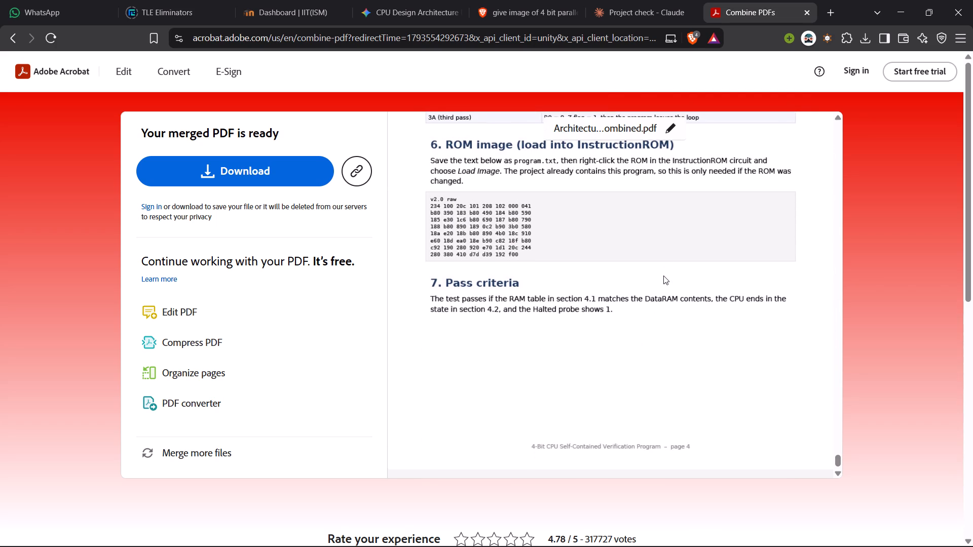
scroll(663, 276, "up", 2)
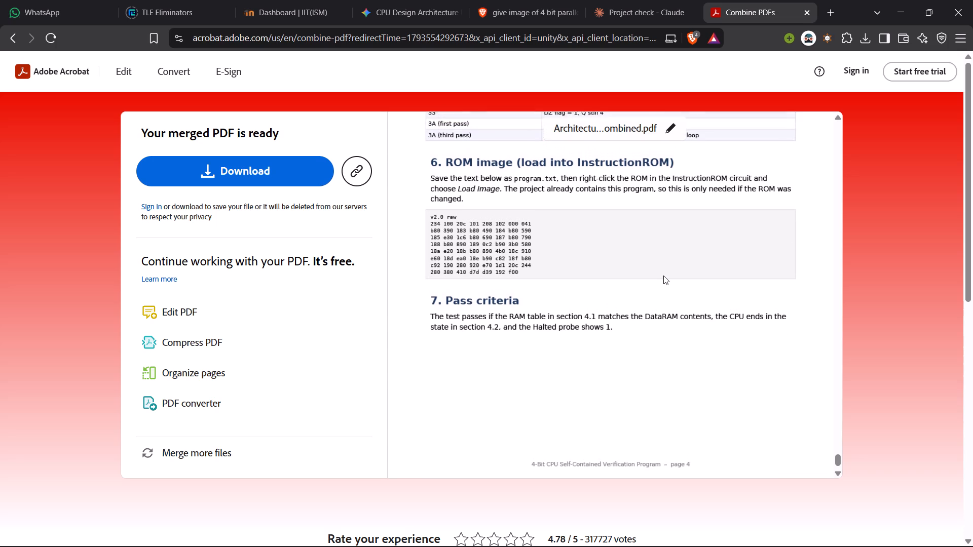
scroll(663, 276, "up", 1)
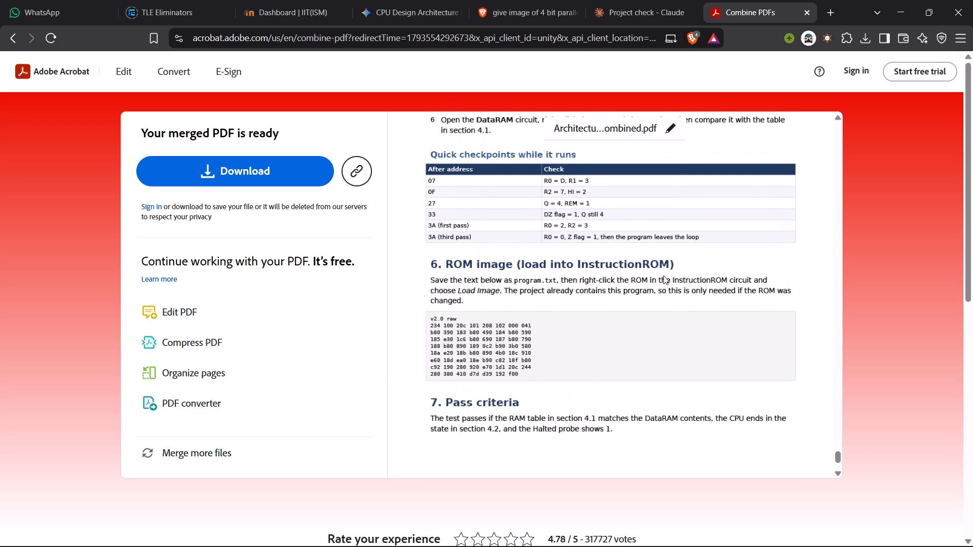
scroll(663, 276, "up", 2)
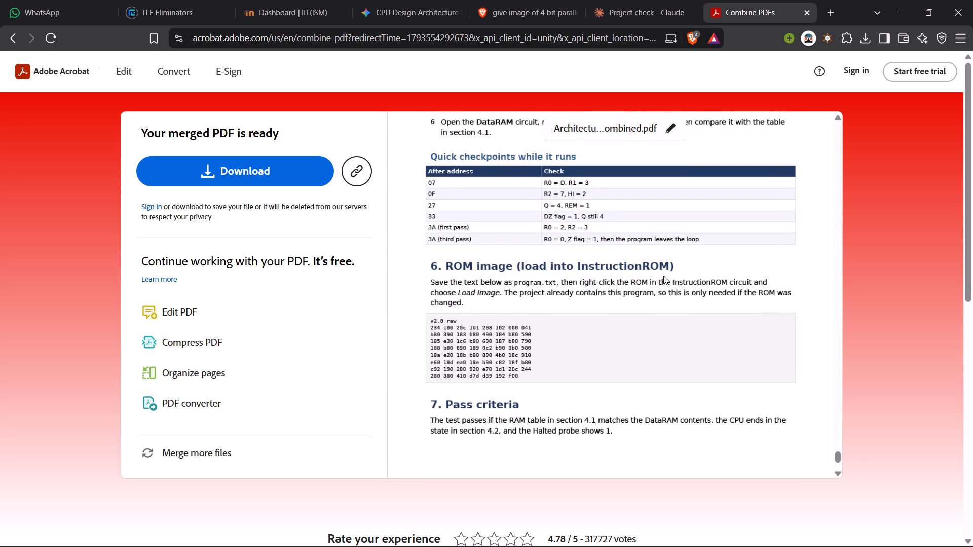
scroll(663, 276, "up", 1)
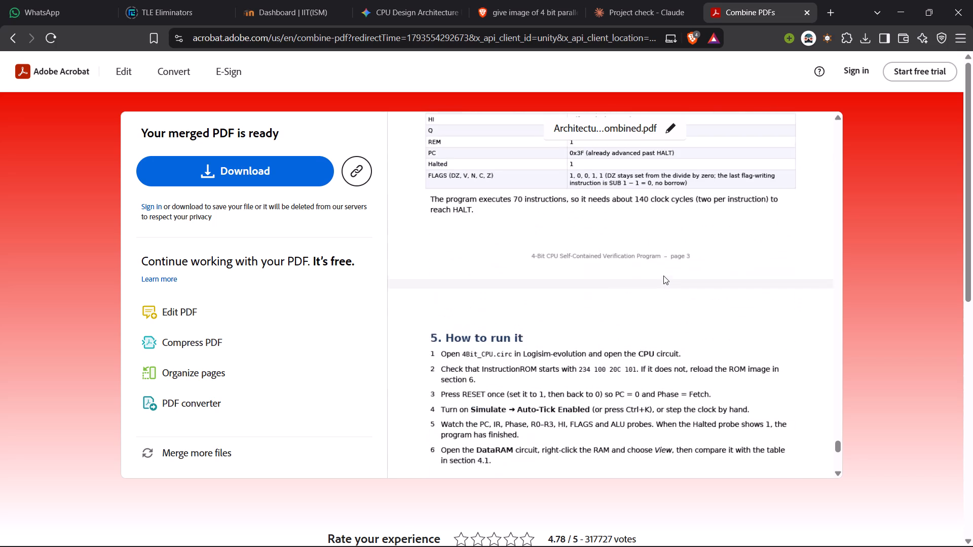
scroll(663, 276, "up", 1)
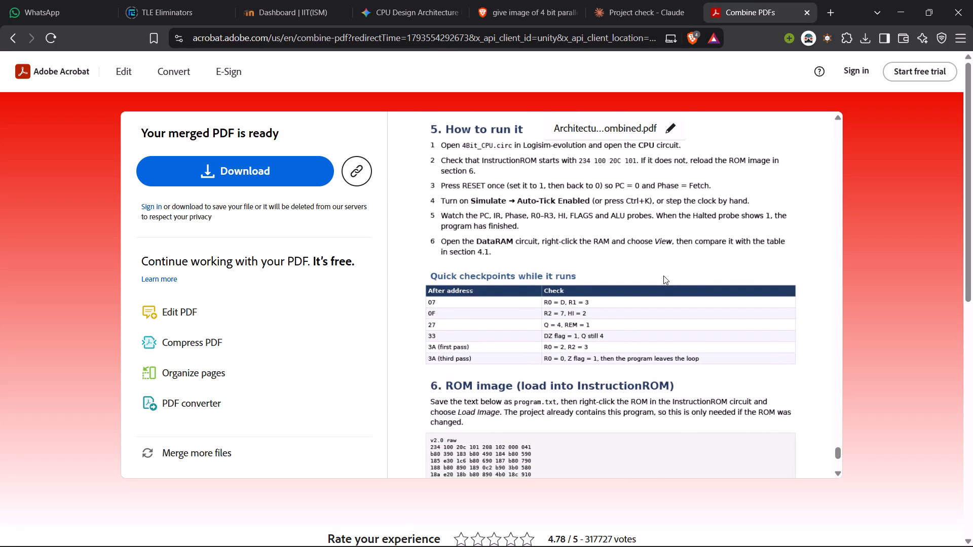
scroll(663, 276, "up", 1)
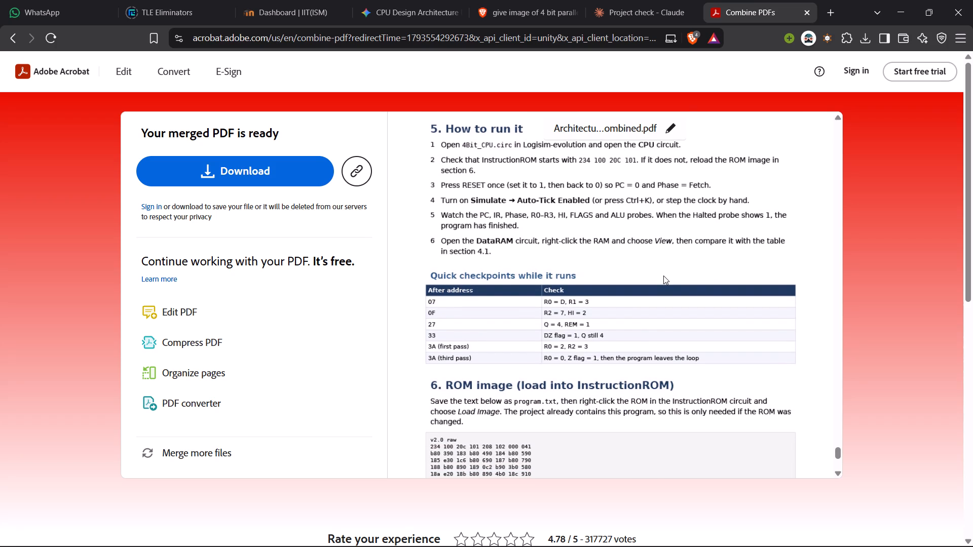
scroll(663, 276, "down", 1)
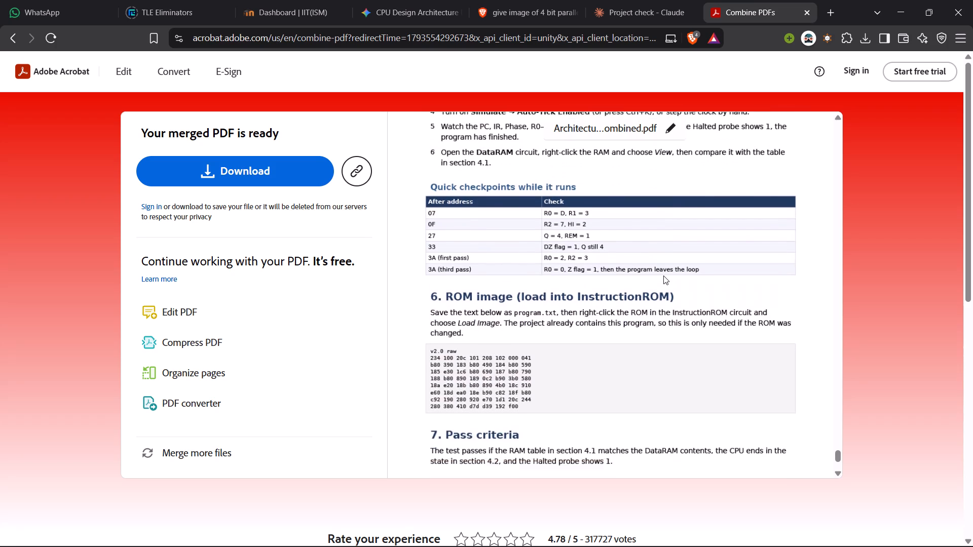
scroll(663, 276, "down", 2)
scroll(663, 276, "up", 10)
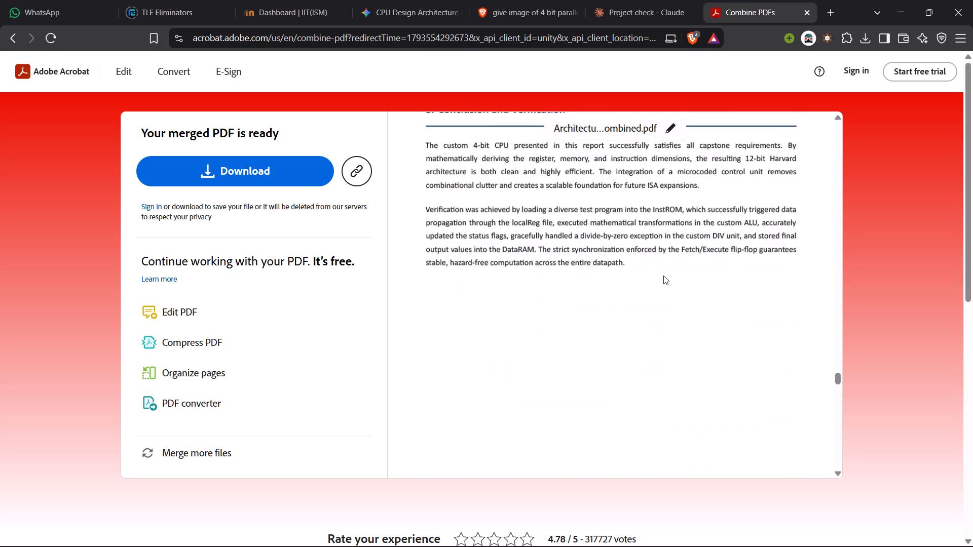
scroll(663, 276, "up", 17)
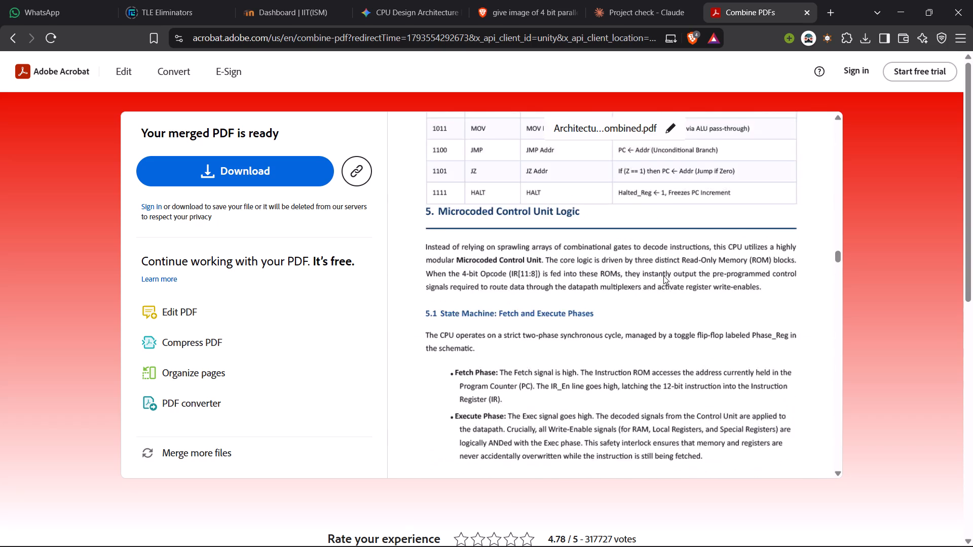
scroll(663, 276, "up", 5)
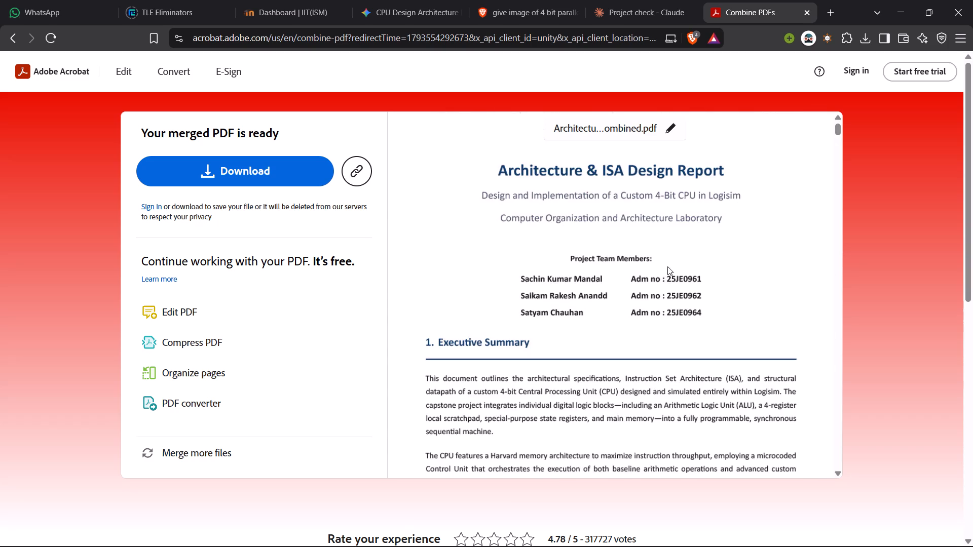
Download the merged PDF to the CPU_4Bit_project folder as Architecture_ISA_Design_Report_final and return to that folder in File Explorer.
left_click(239, 173)
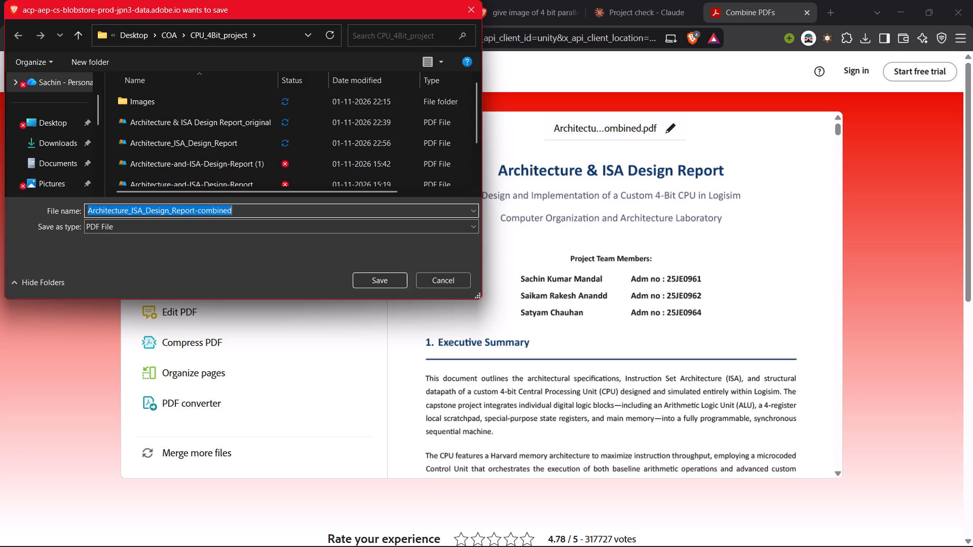
left_click(242, 208)
key("BackSpace")
key("BackSpace")
key("BackSpace")
key("BackSpace")
key("BackSpace")
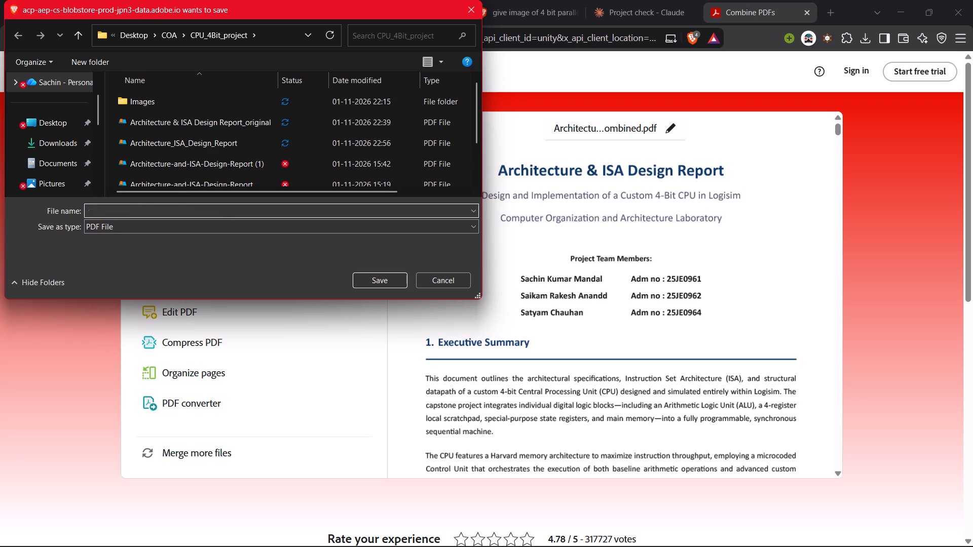
key("BackSpace")
key("BackSpace")
key("BackSpace")
key("BackSpace")
type("_final")
key("Return")
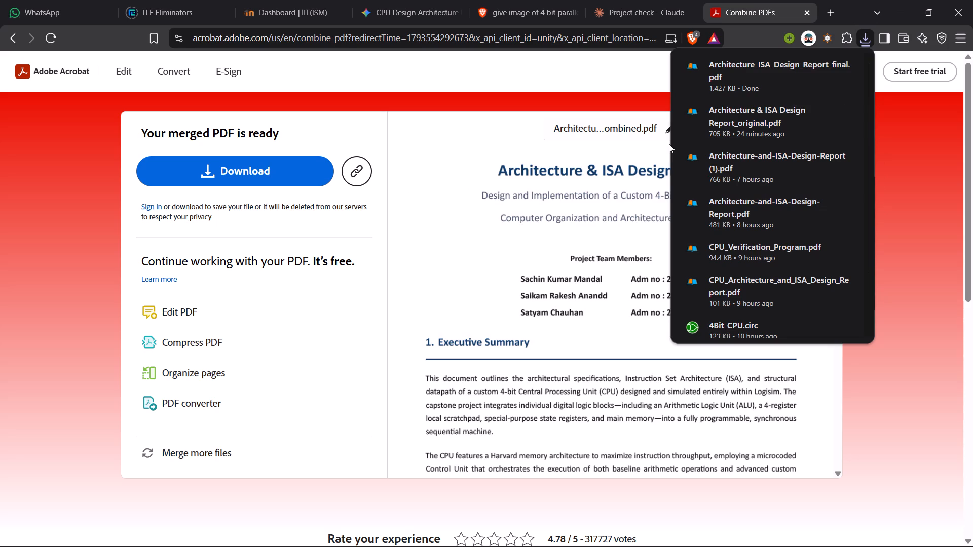
left_click(899, 6)
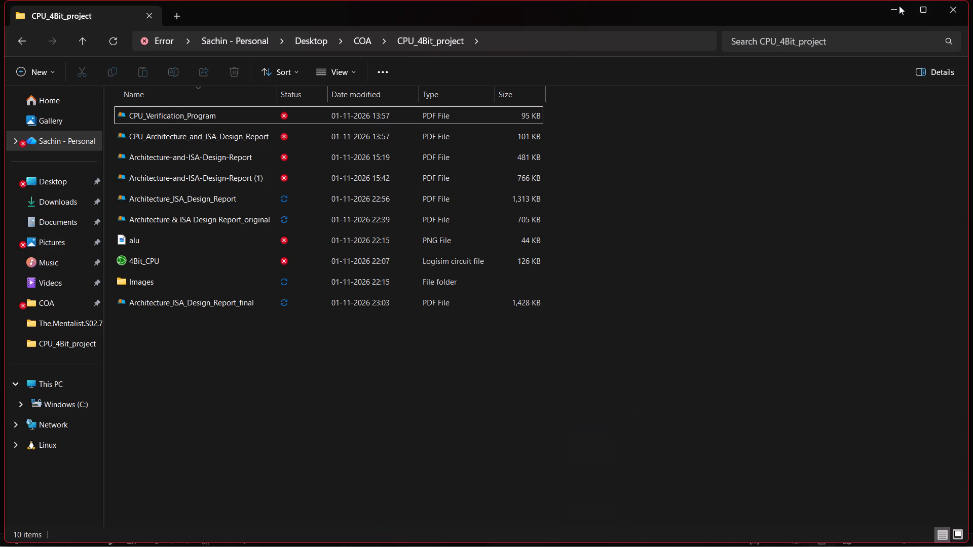
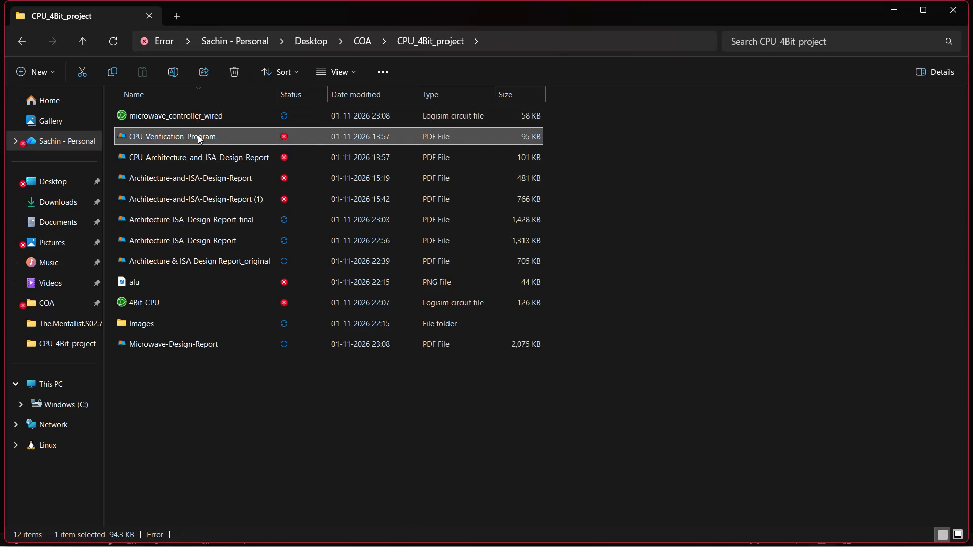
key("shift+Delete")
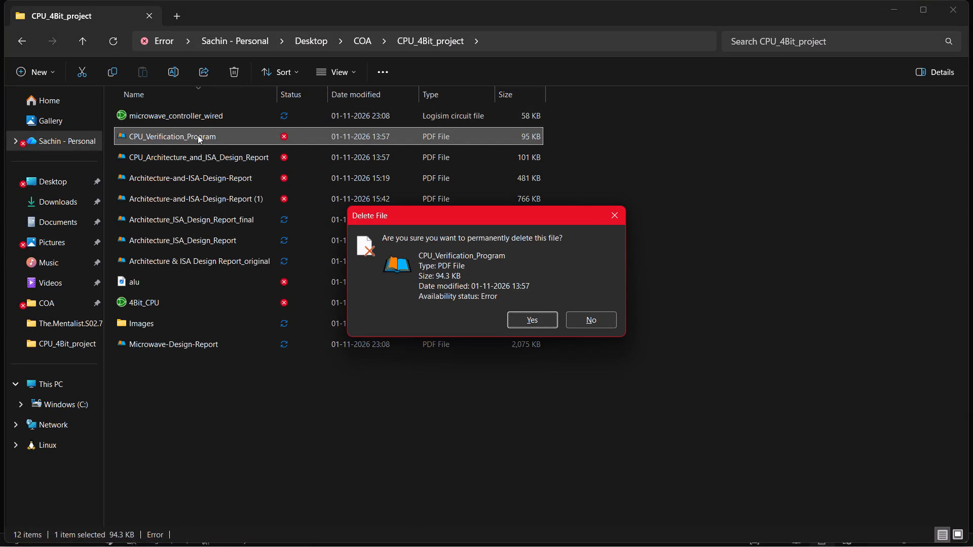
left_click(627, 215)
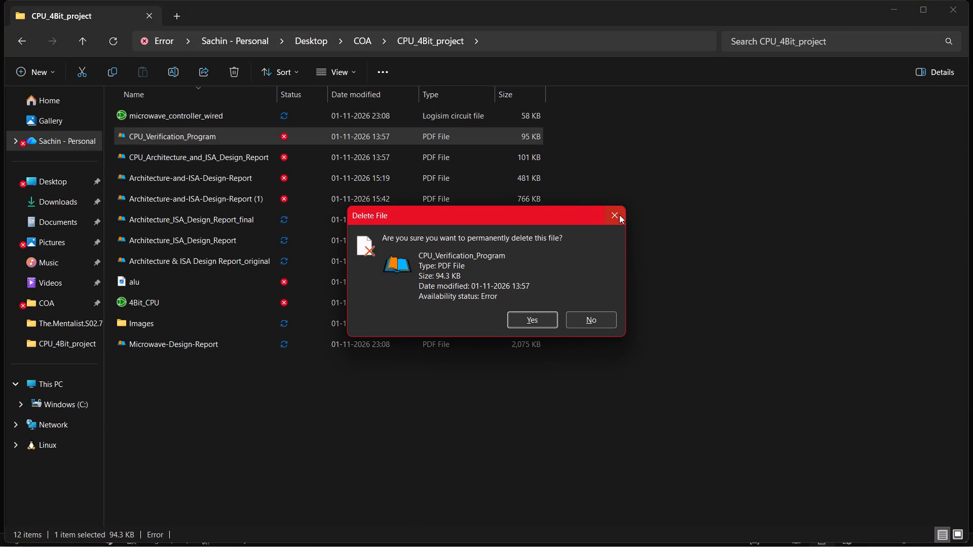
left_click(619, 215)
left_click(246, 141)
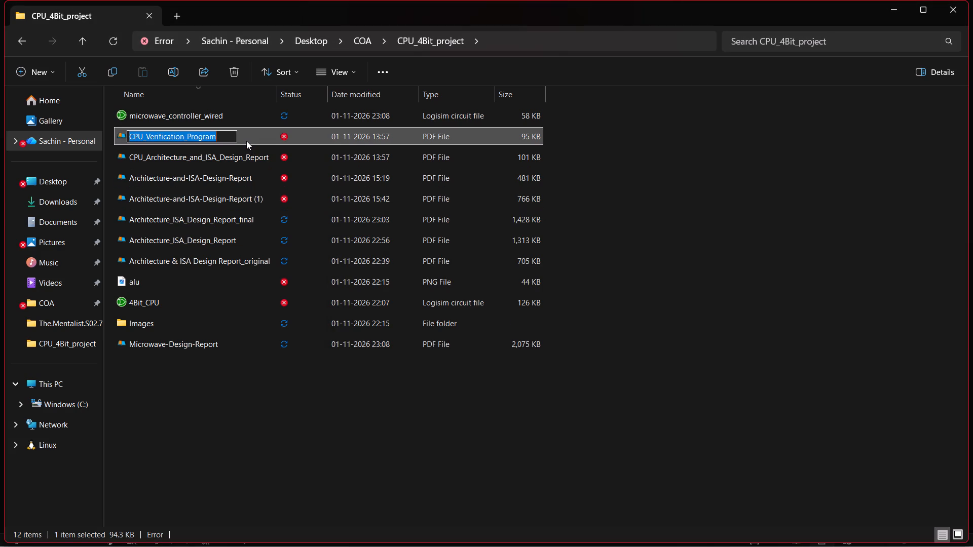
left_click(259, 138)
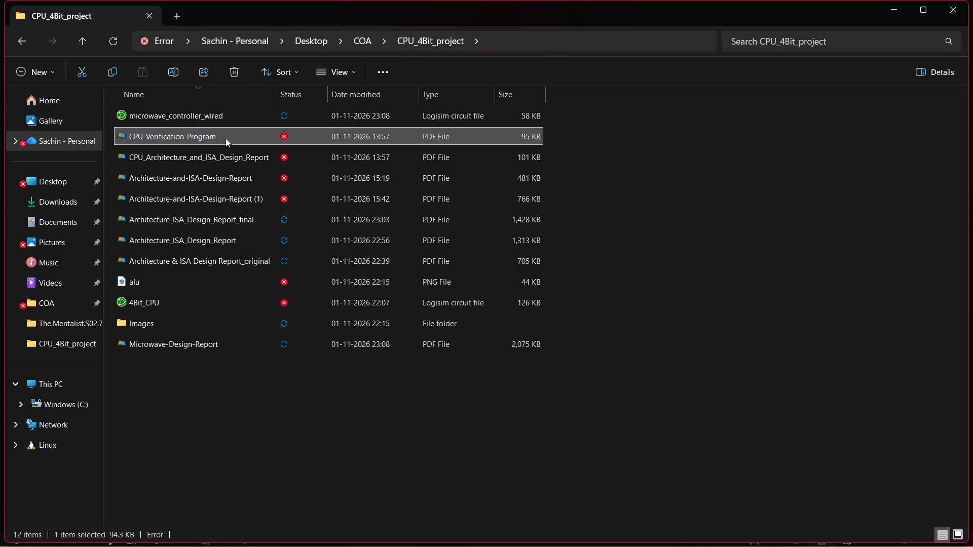
Move the CPU_Verification_Program PDF out of CPU_4Bit_project into the parent COA folder.
left_click_drag(226, 138, 317, 35)
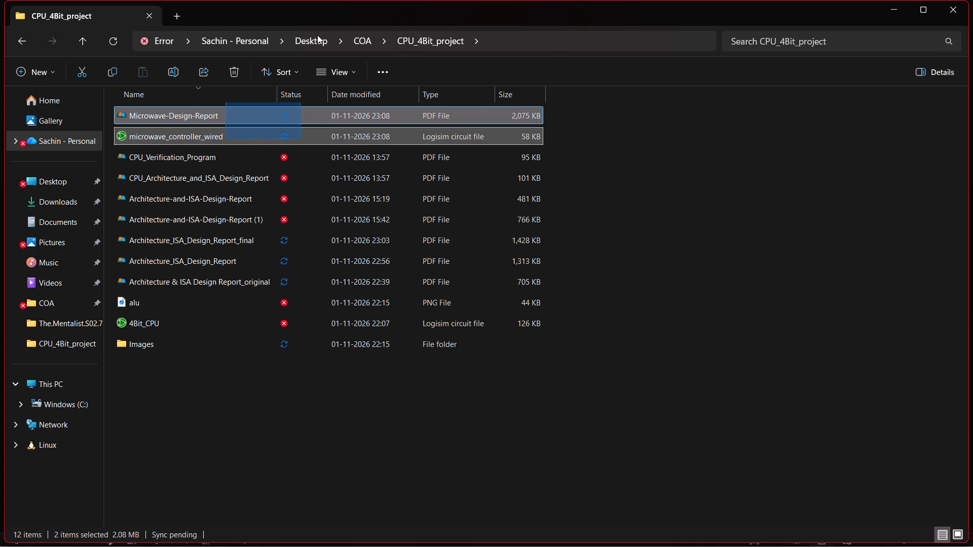
left_click_drag(317, 35, 191, 125)
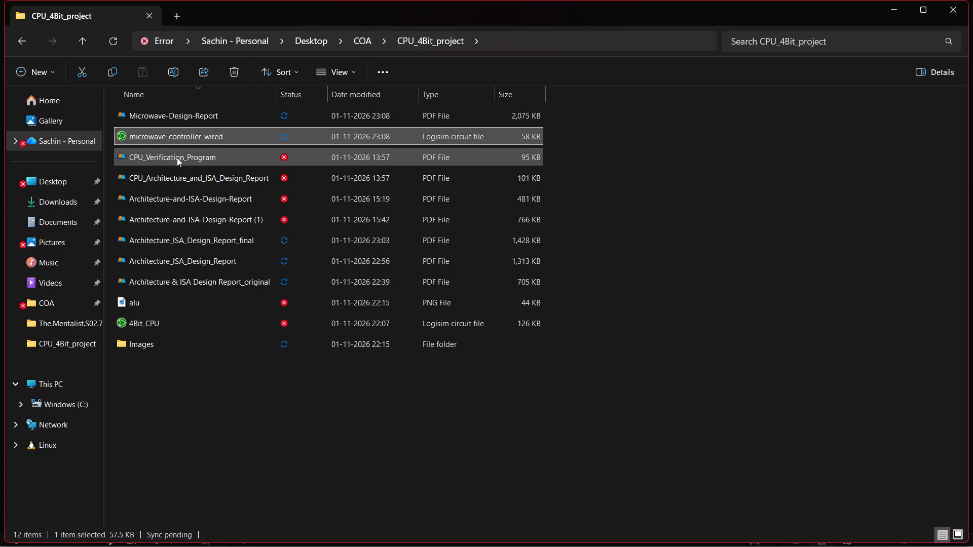
left_click_drag(177, 158, 360, 43)
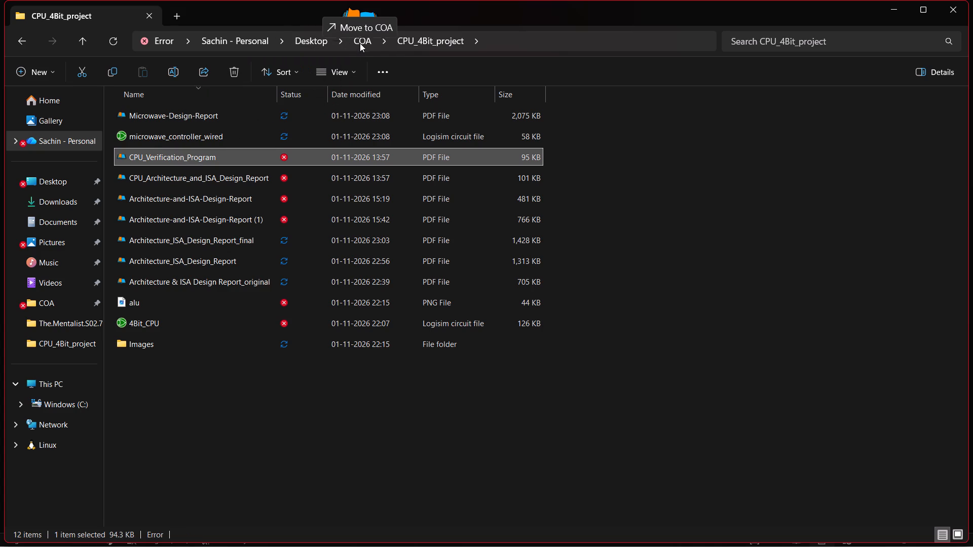
left_click_drag(360, 43, 360, 43)
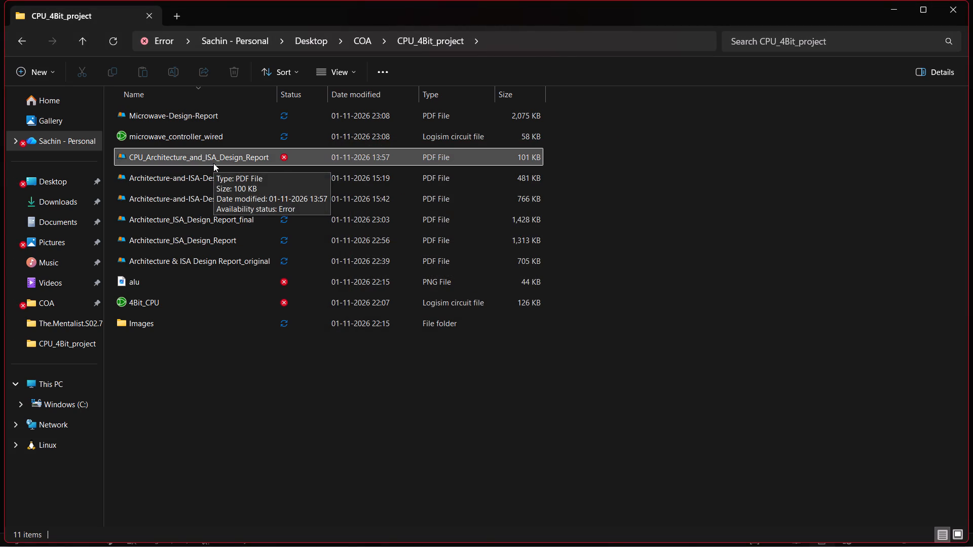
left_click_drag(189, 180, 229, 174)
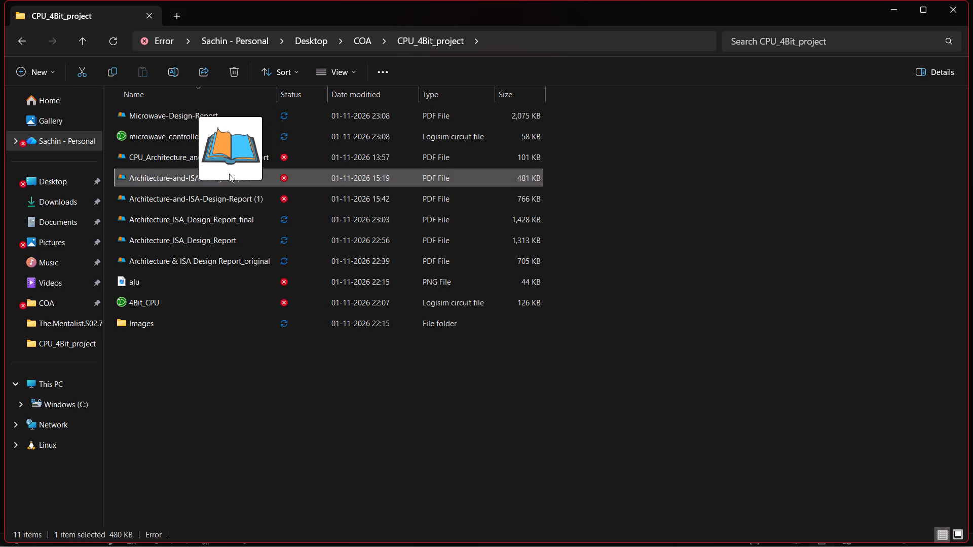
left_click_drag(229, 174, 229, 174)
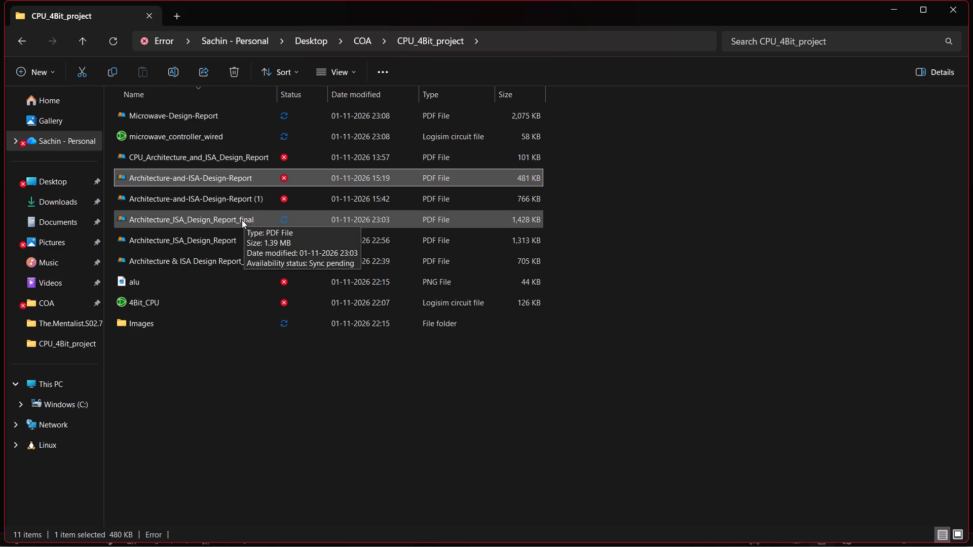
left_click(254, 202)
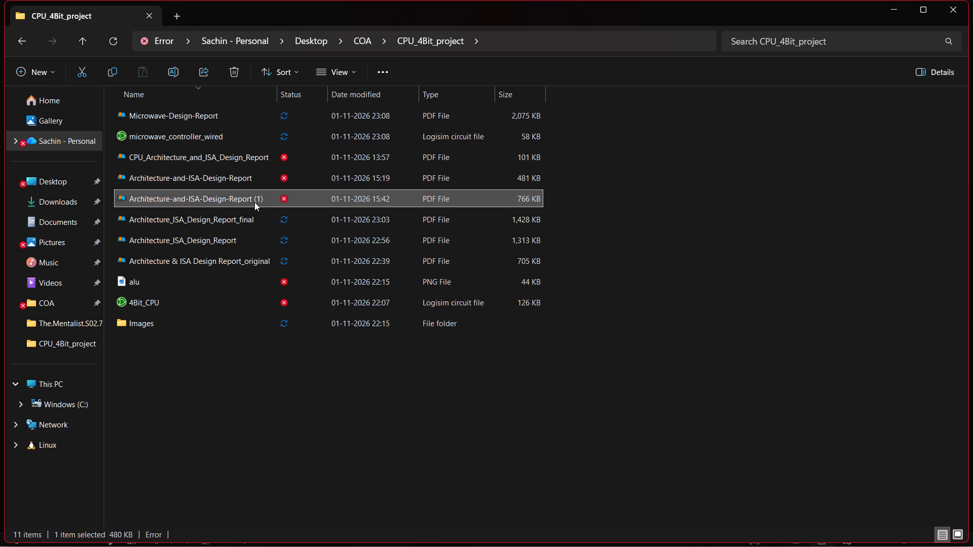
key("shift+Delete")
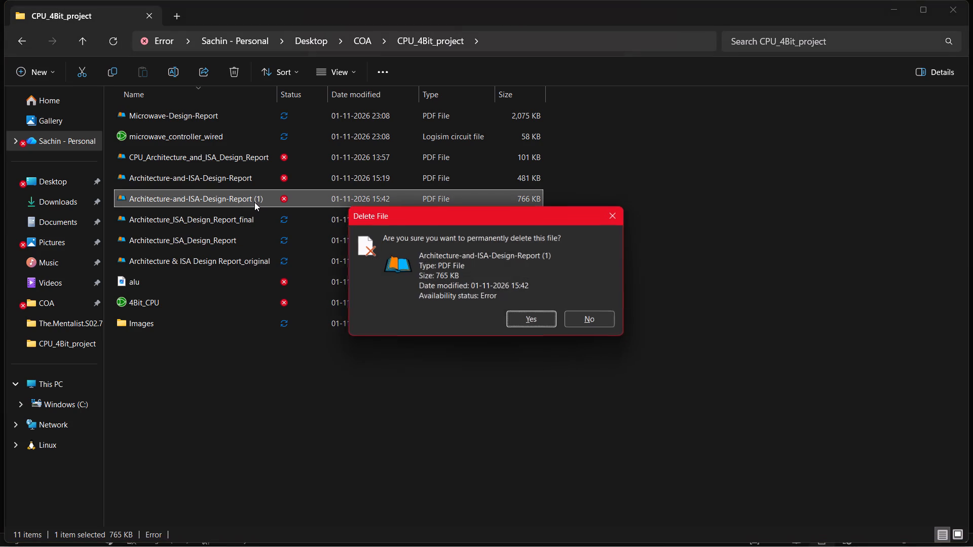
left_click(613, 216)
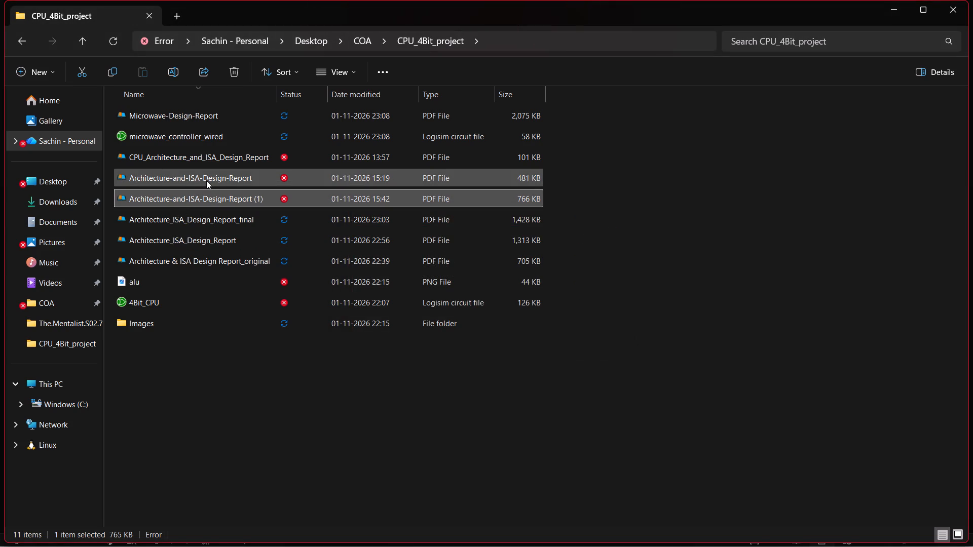
Check the contents of the Images folder, and move the Microwave-Design-Report PDF and microwave_controller_wired circuit file into it.
double_click(181, 327)
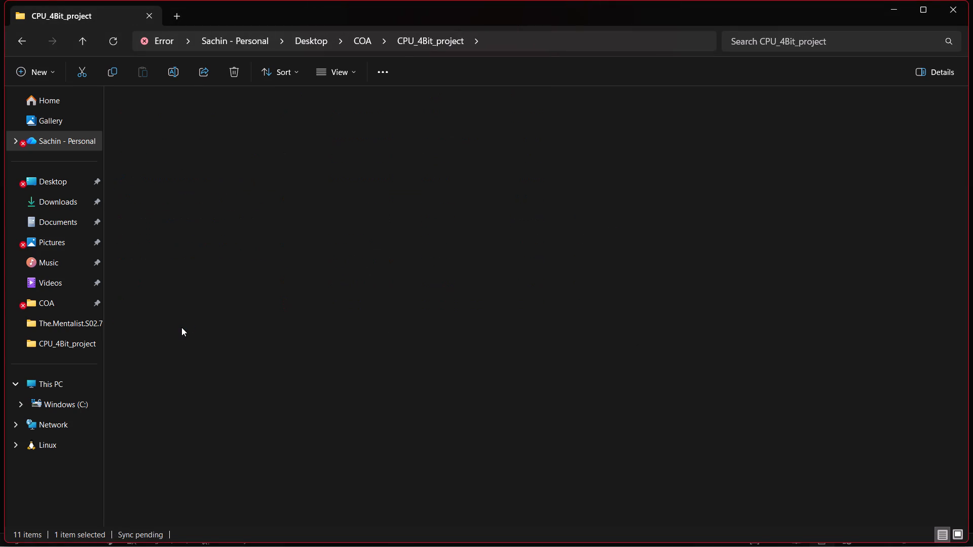
left_click(18, 38)
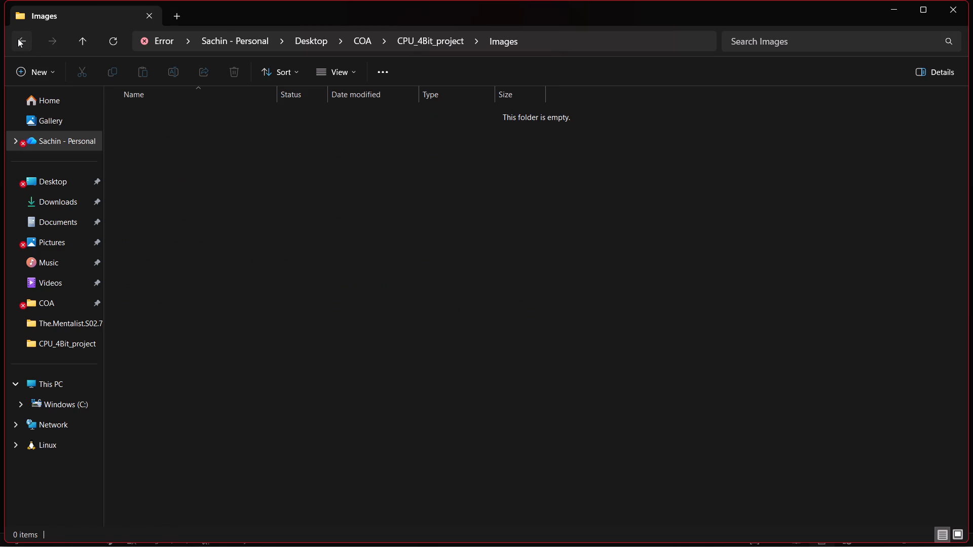
left_click_drag(213, 120, 194, 327)
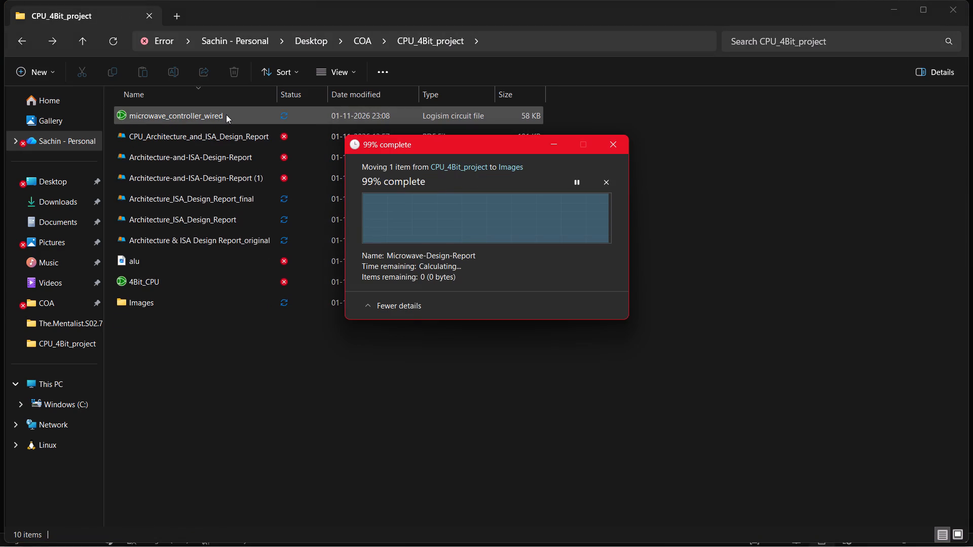
left_click_drag(226, 114, 215, 211)
left_click(215, 211)
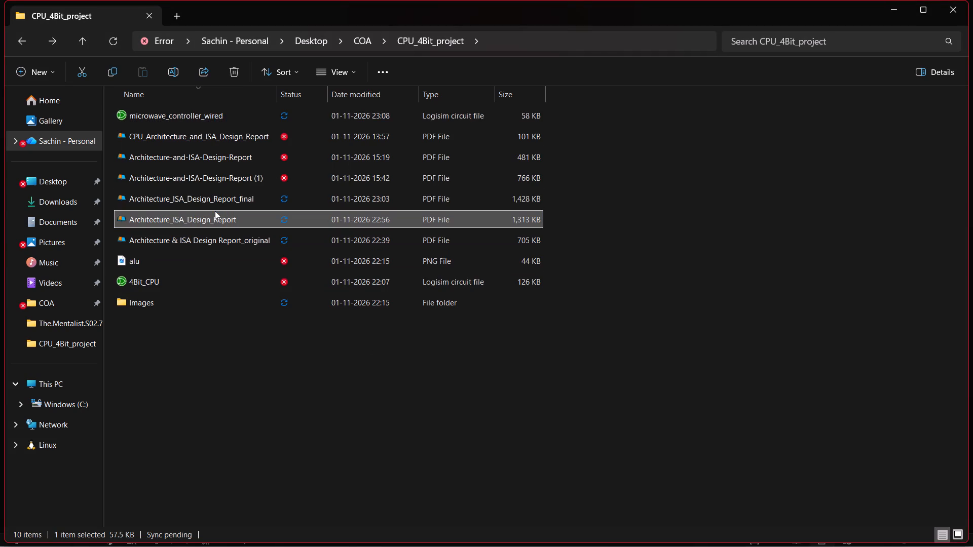
left_click(208, 110)
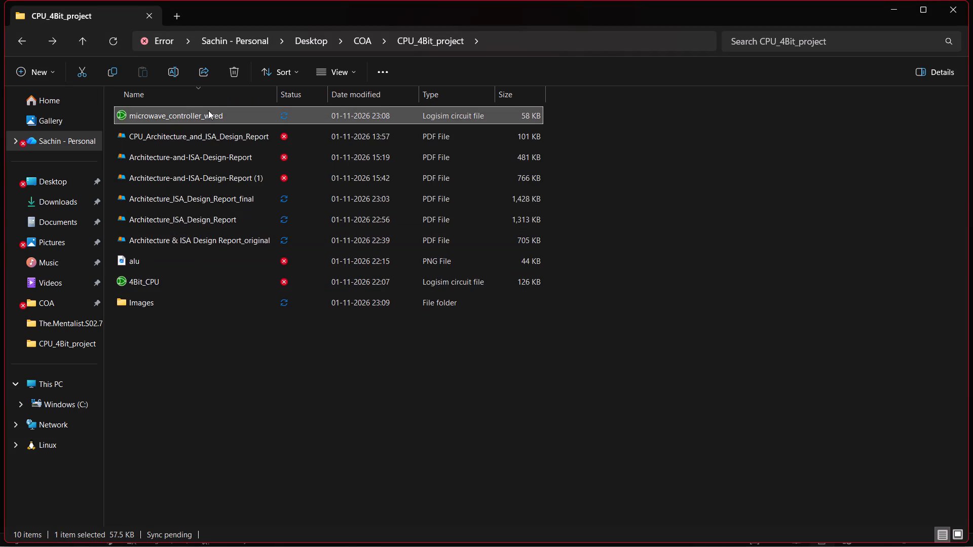
left_click(221, 116)
left_click(257, 115)
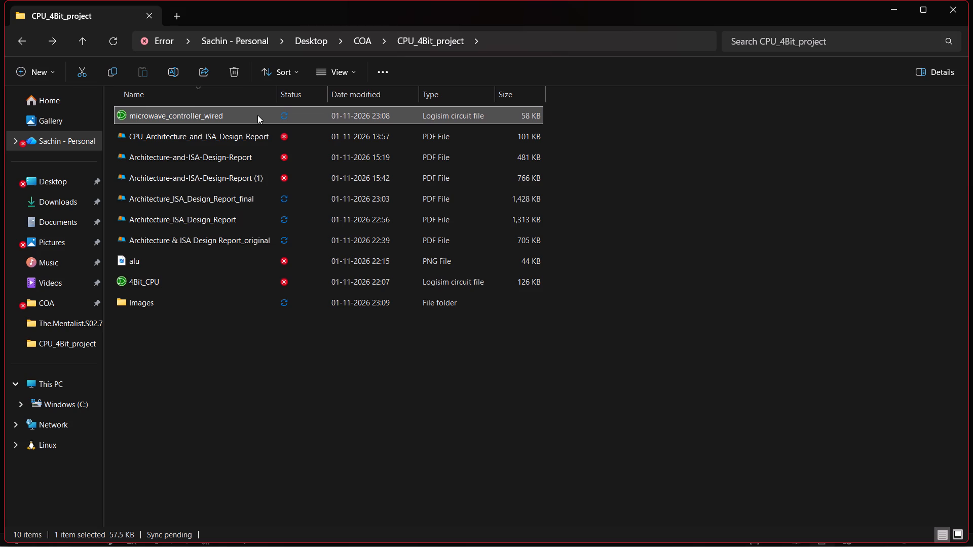
left_click_drag(240, 115, 183, 312)
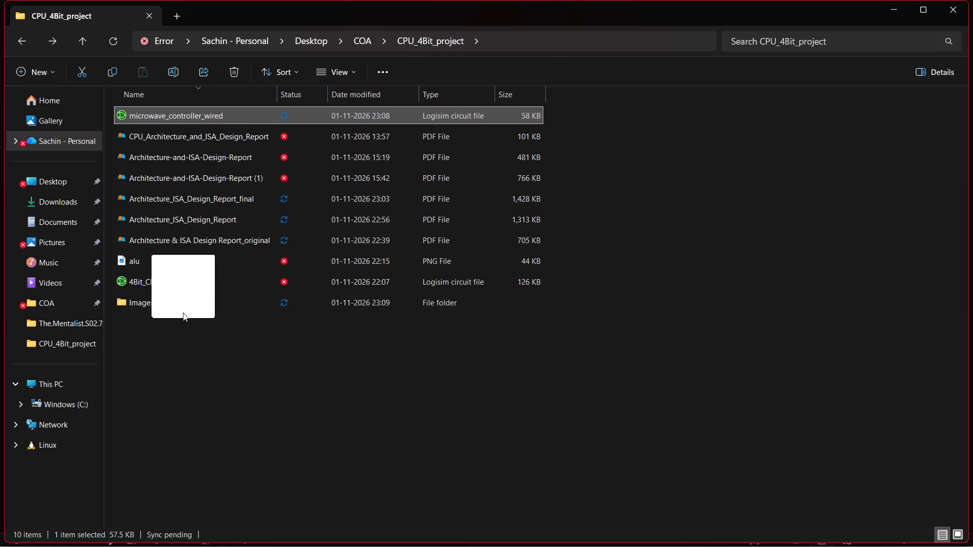
left_click_drag(183, 312, 161, 308)
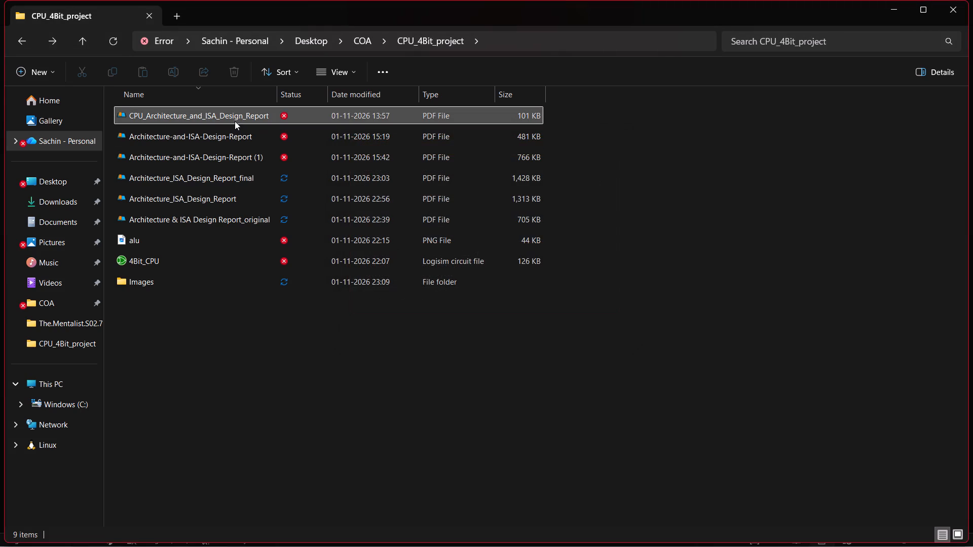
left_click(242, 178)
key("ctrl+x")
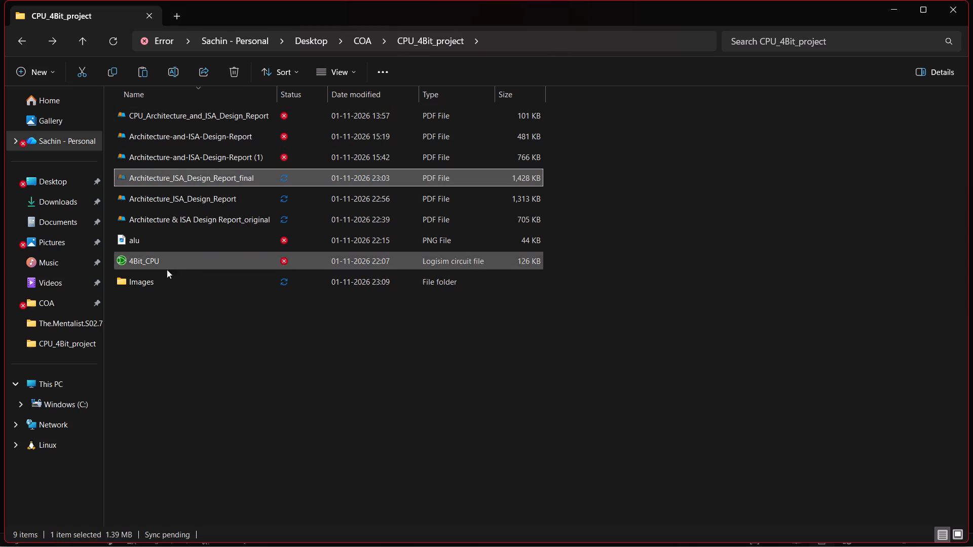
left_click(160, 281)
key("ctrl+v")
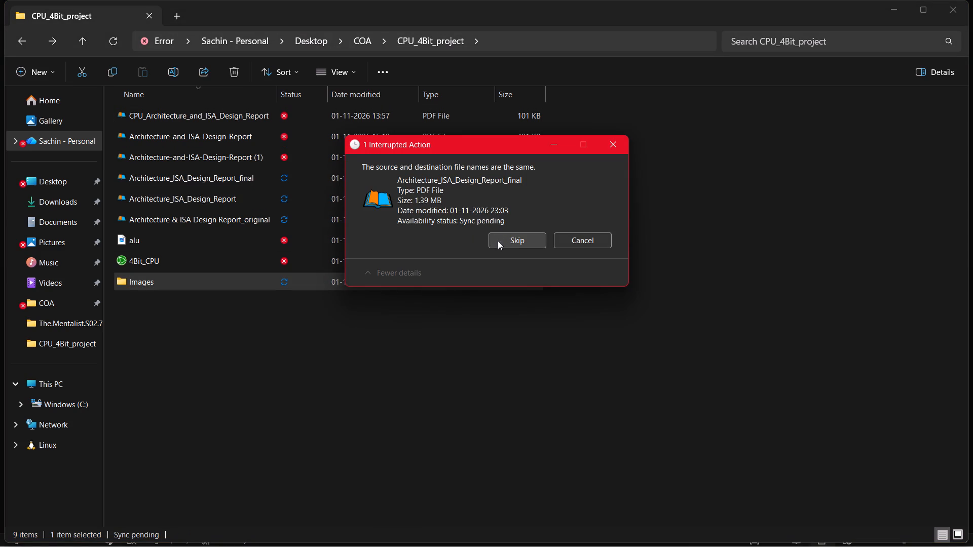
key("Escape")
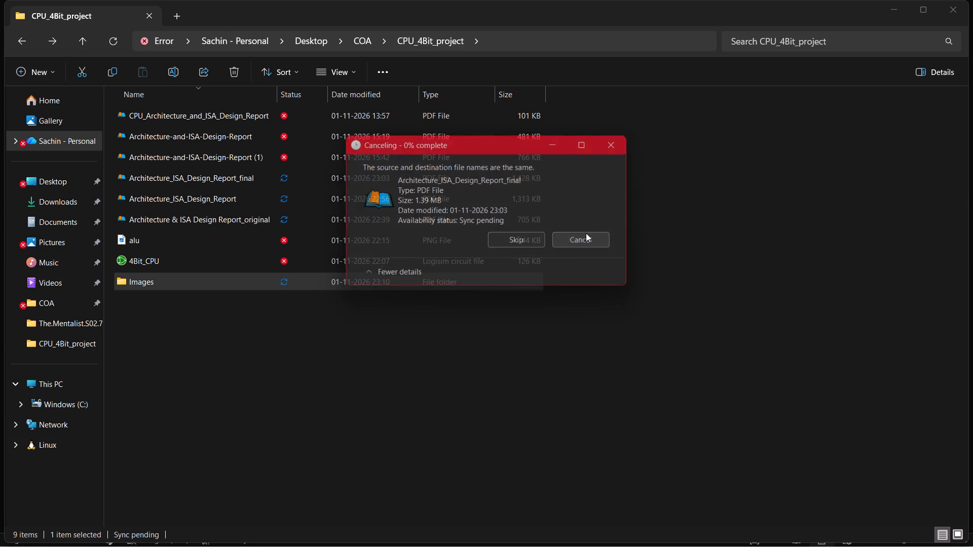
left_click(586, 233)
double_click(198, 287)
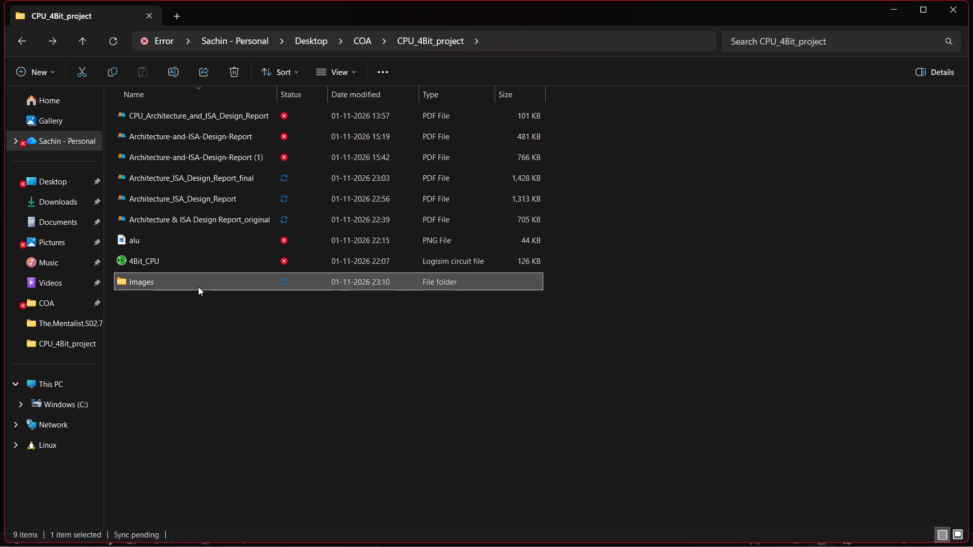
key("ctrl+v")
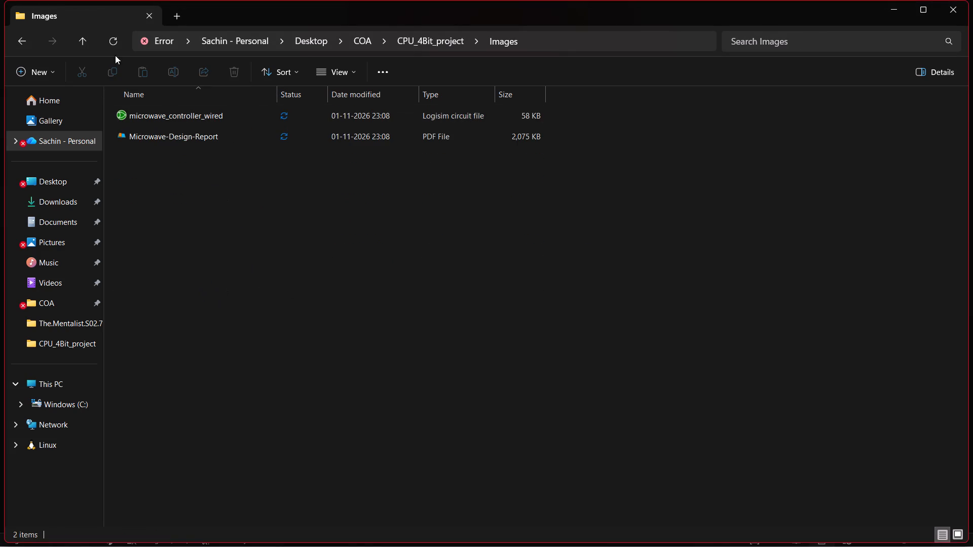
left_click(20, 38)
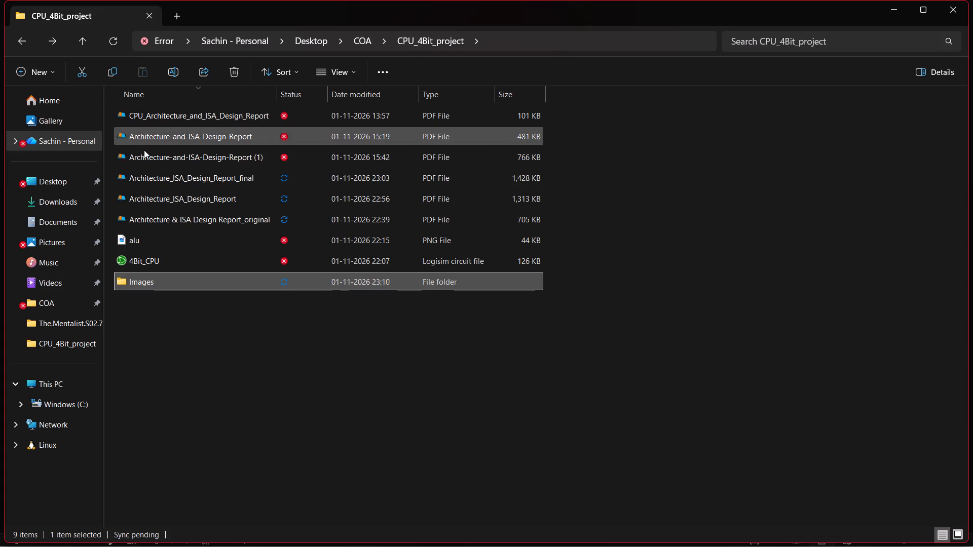
Move the Architecture_ISA_Design_Report_final PDF and the 4Bit_CPU circuit file into the Images folder.
left_click_drag(209, 174, 184, 248)
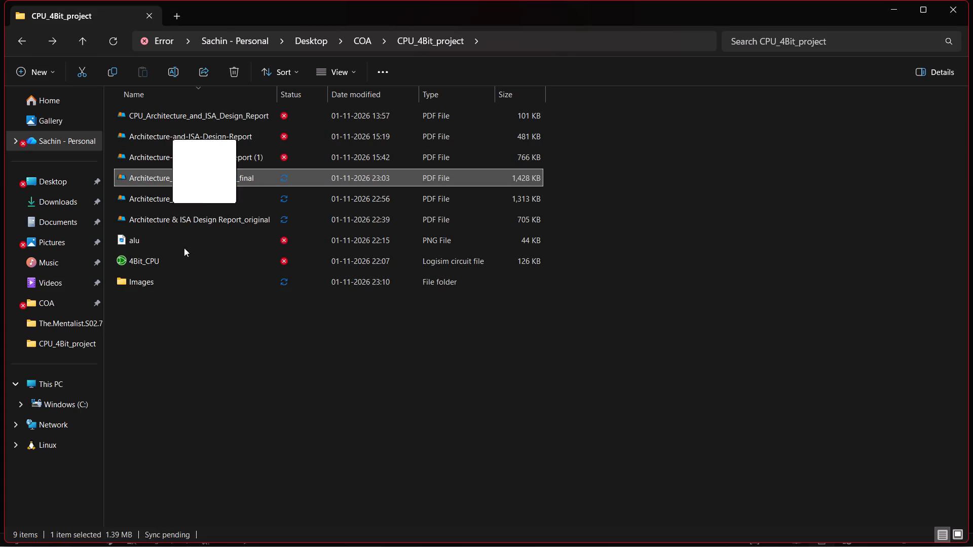
left_click_drag(184, 248, 158, 287)
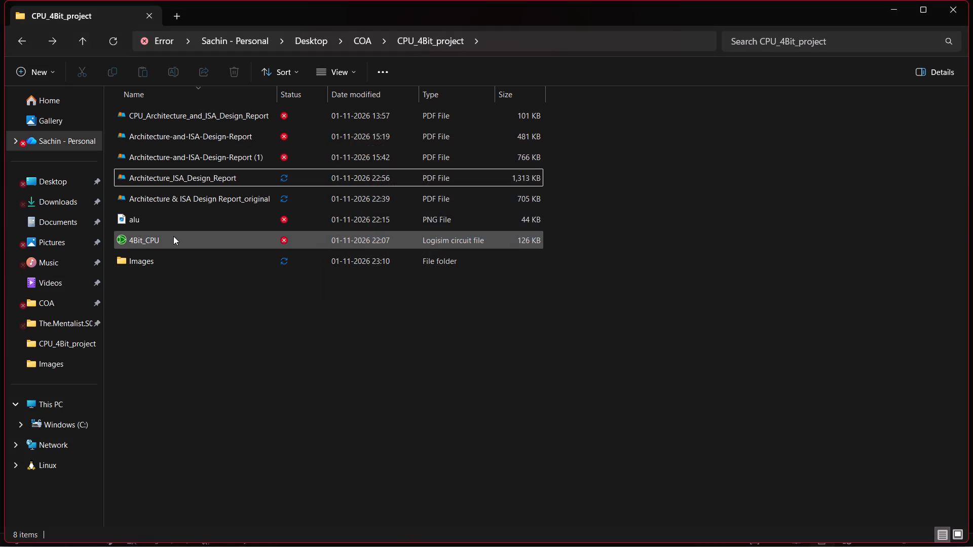
left_click(173, 236)
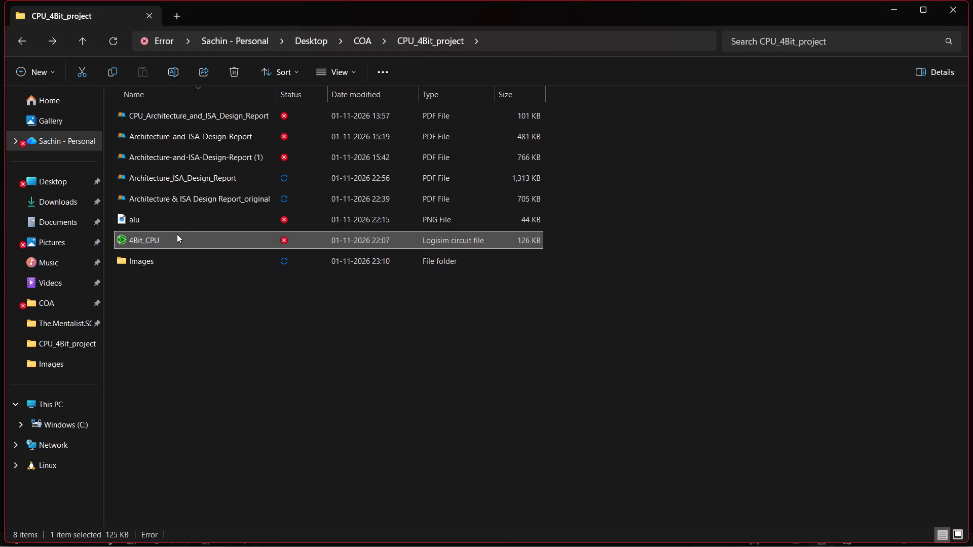
left_click_drag(177, 234, 153, 258)
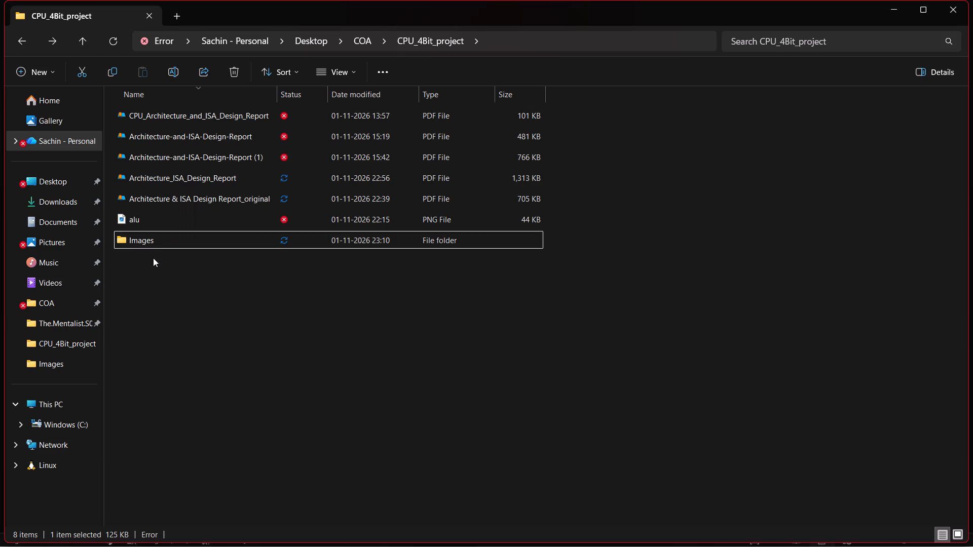
Open the 4Bit_CPU circuit from the Images folder to check it, and close it again.
double_click(172, 239)
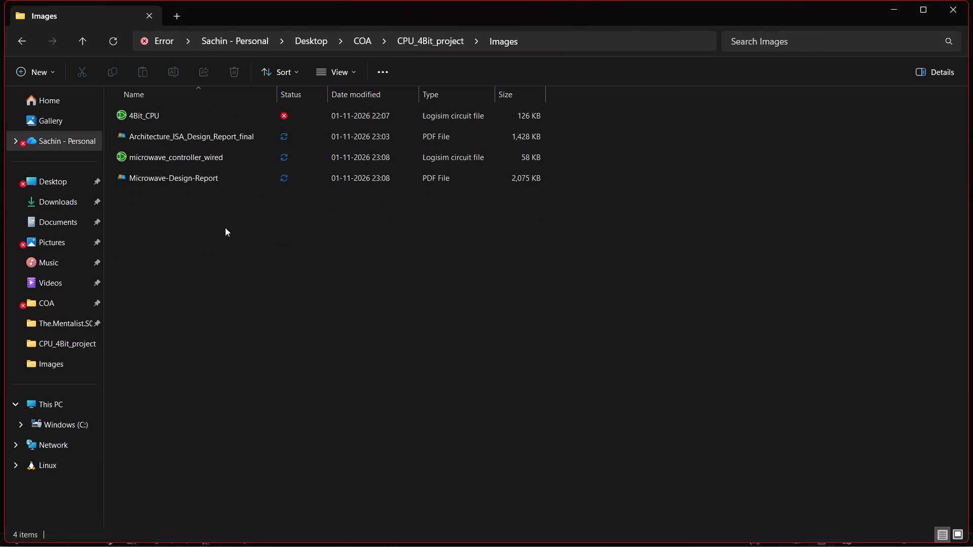
double_click(168, 112)
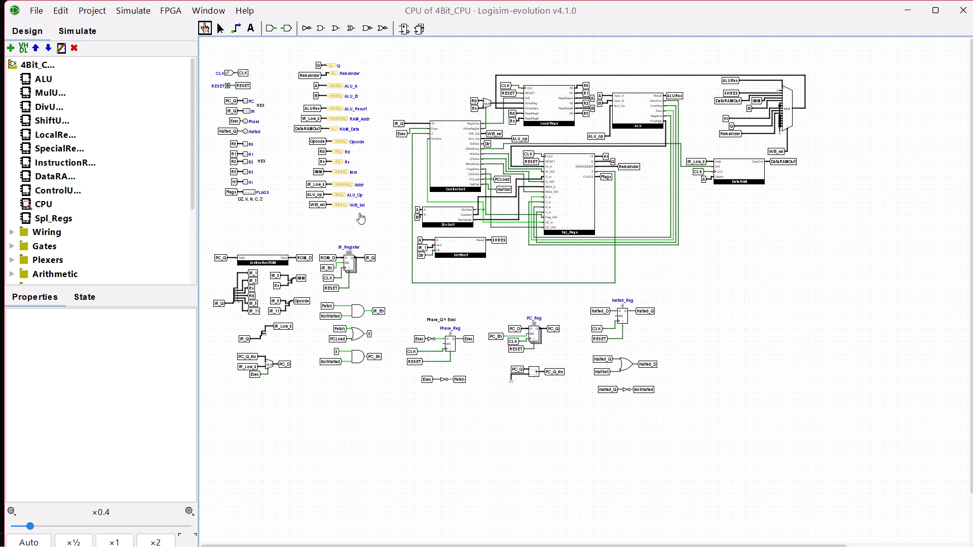
left_click(972, 13)
Open the Architecture_ISA_Design_Report_final PDF, skim through its pages to check the content, and close it.
double_click(251, 132)
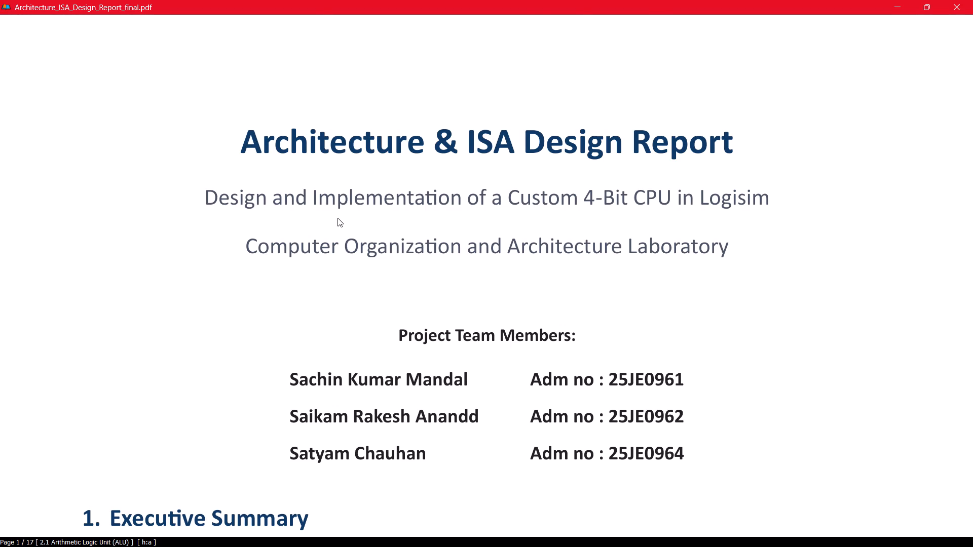
scroll(338, 218, "down", 1)
scroll(338, 218, "down", 20)
scroll(338, 218, "down", 2)
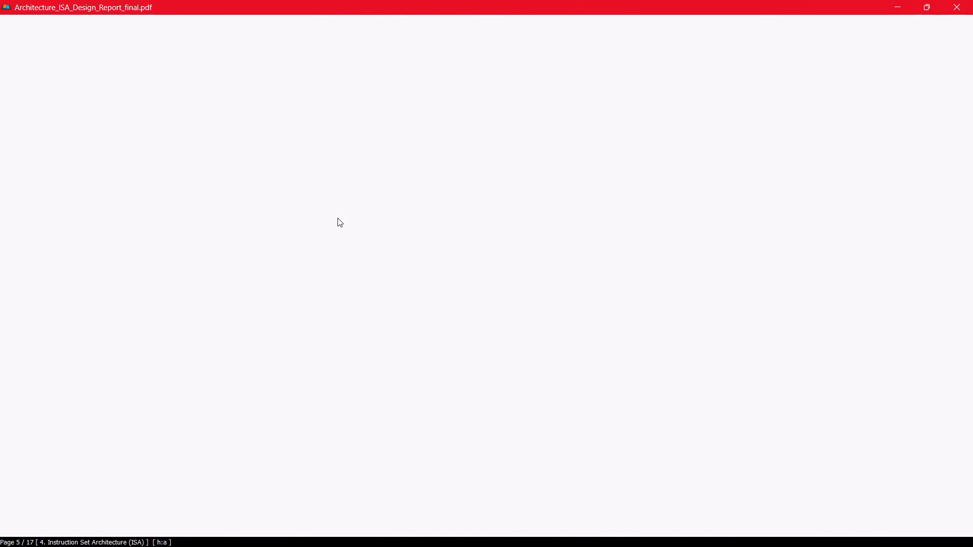
scroll(338, 218, "down", 9)
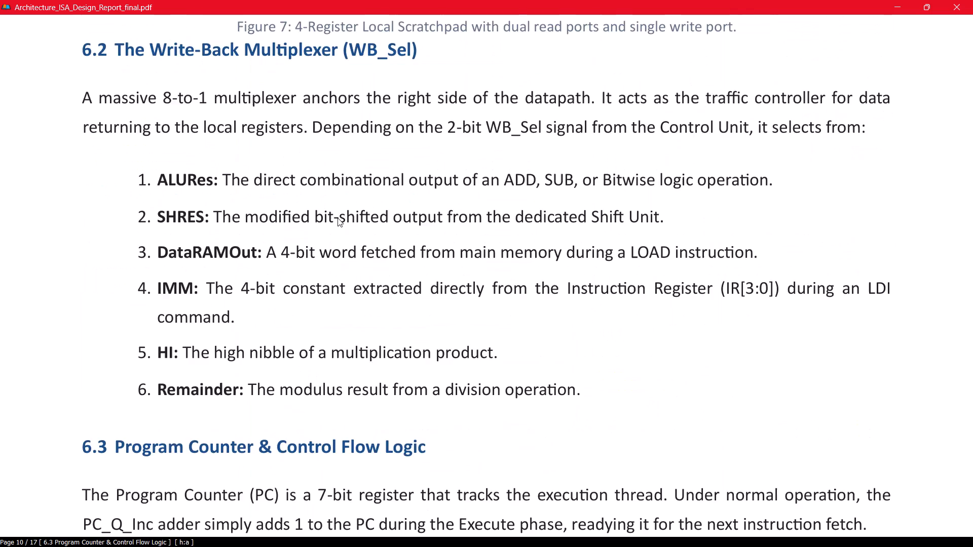
scroll(338, 218, "down", 5)
left_click(954, 4)
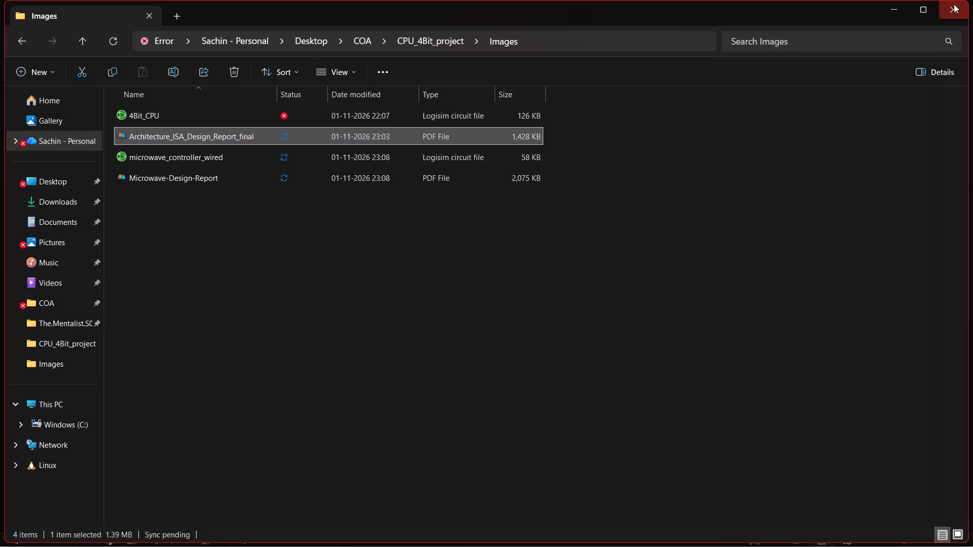
Open the microwave_controller_wired circuit to check its main circuit, and close it.
double_click(200, 151)
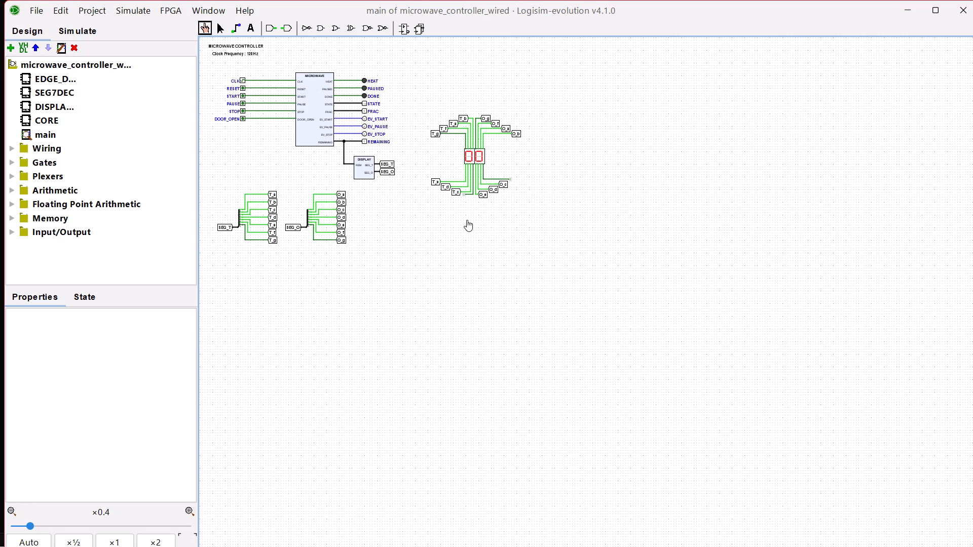
left_click(970, 10)
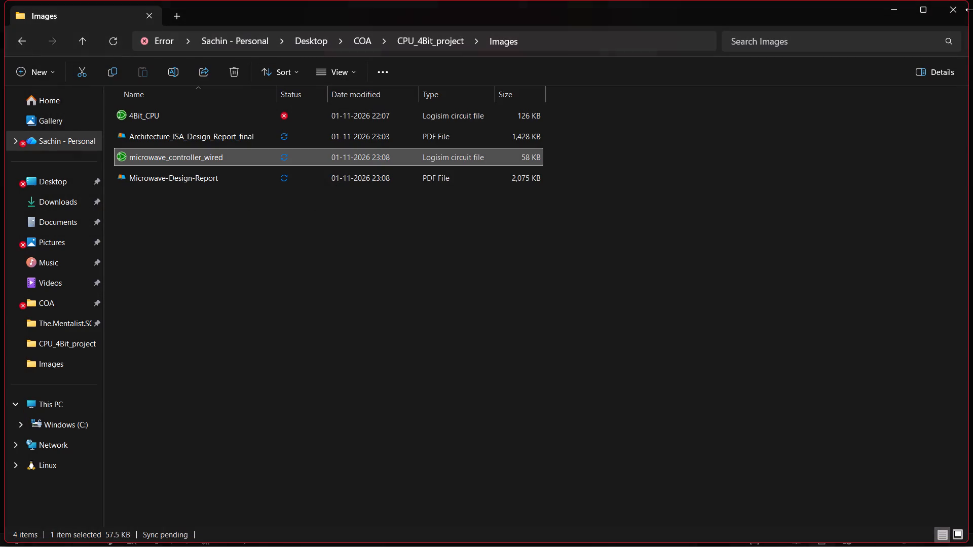
Open the Microwave-Design-Report PDF, skim through to its last page to check the content, and close it.
double_click(193, 173)
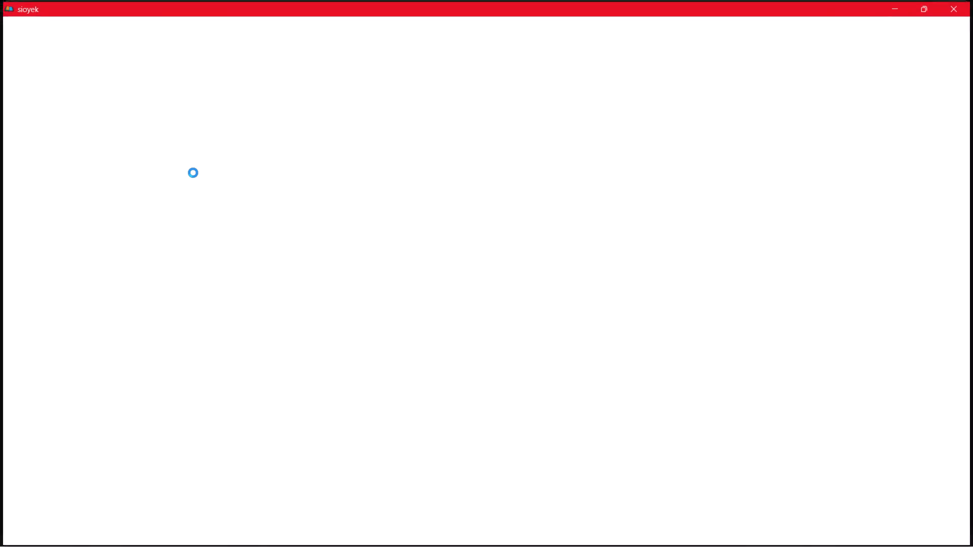
scroll(347, 198, "down", 6)
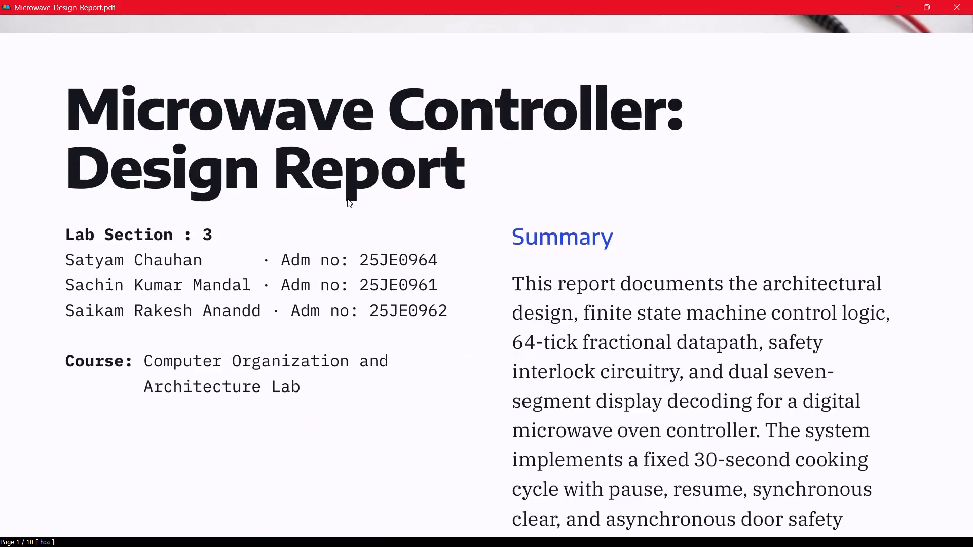
scroll(347, 198, "down", 14)
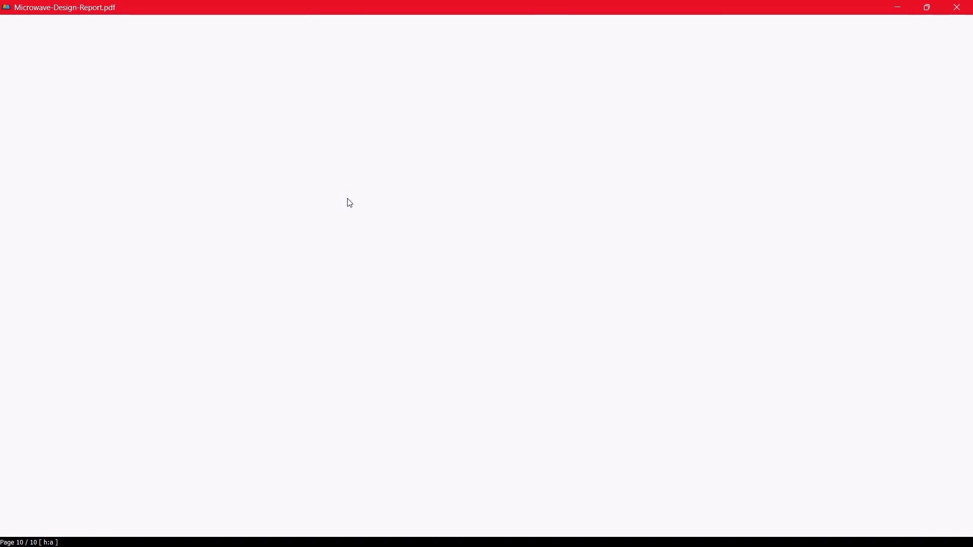
scroll(347, 198, "up", 1)
scroll(347, 198, "down", 7)
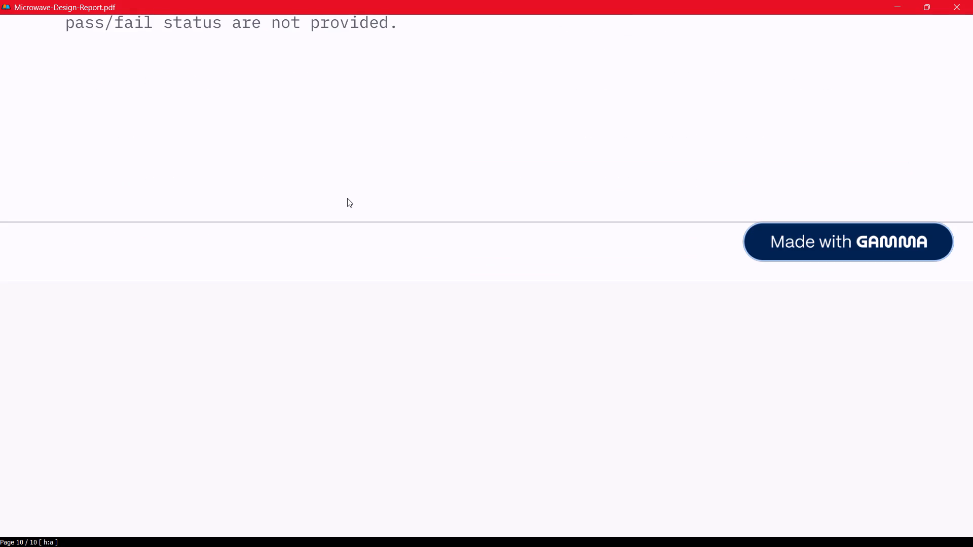
scroll(347, 198, "down", 1)
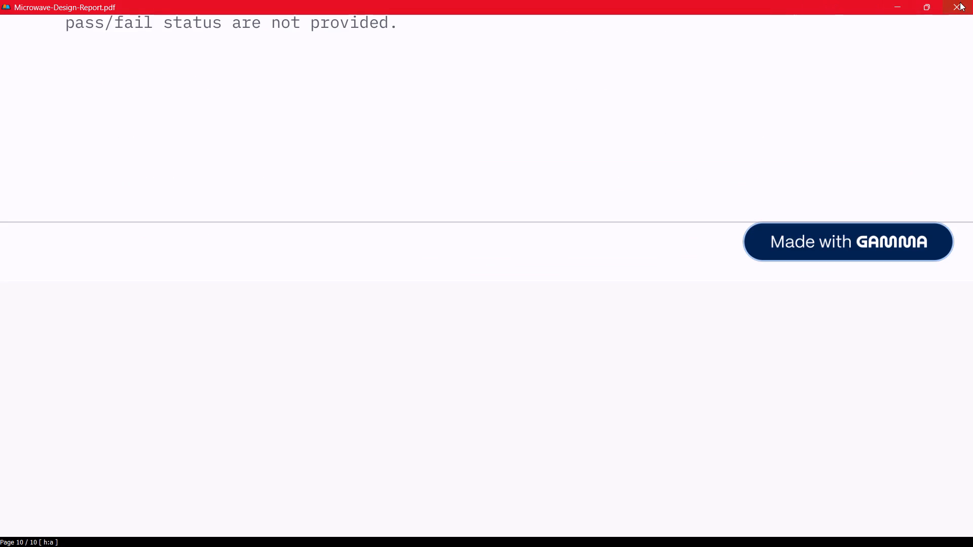
left_click(960, 2)
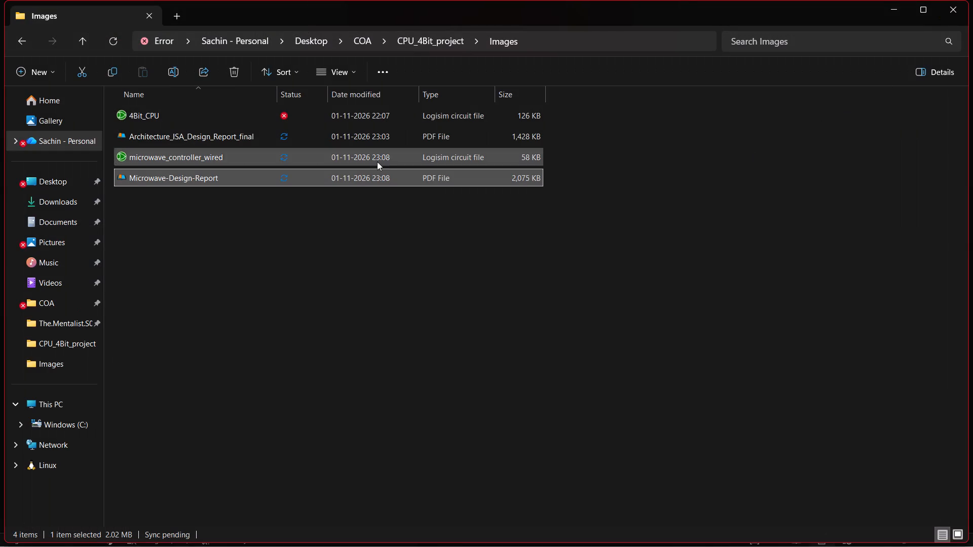
Reopen the 4Bit_CPU circuit file, move the CPU circuit to the top of the circuit list above ALU, save the project and close it.
double_click(186, 115)
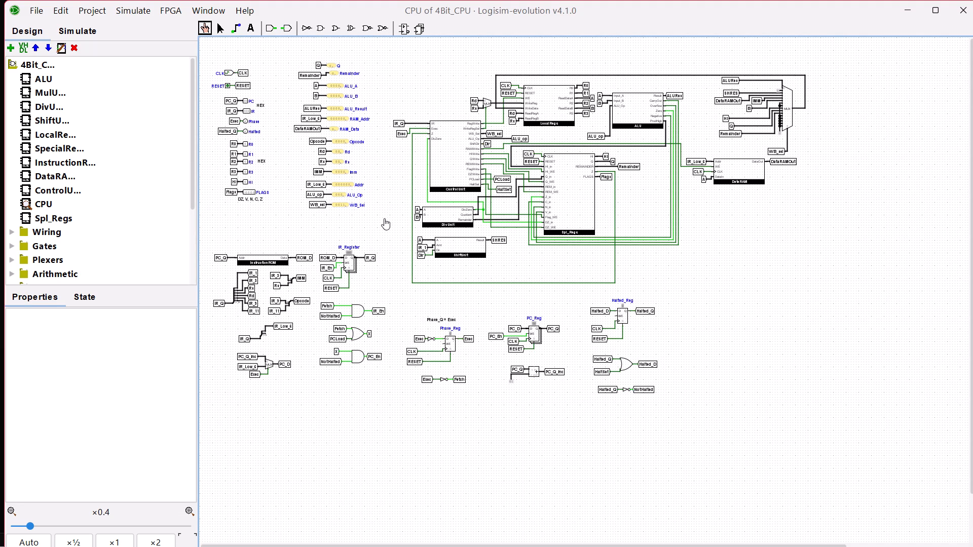
left_click(45, 204)
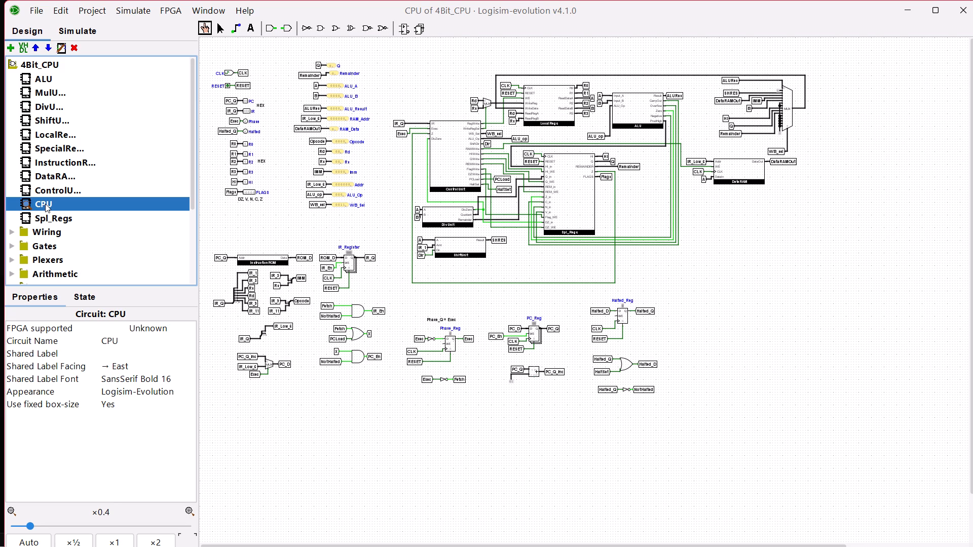
left_click(36, 47)
left_click(36, 47)
left_click(36, 47)
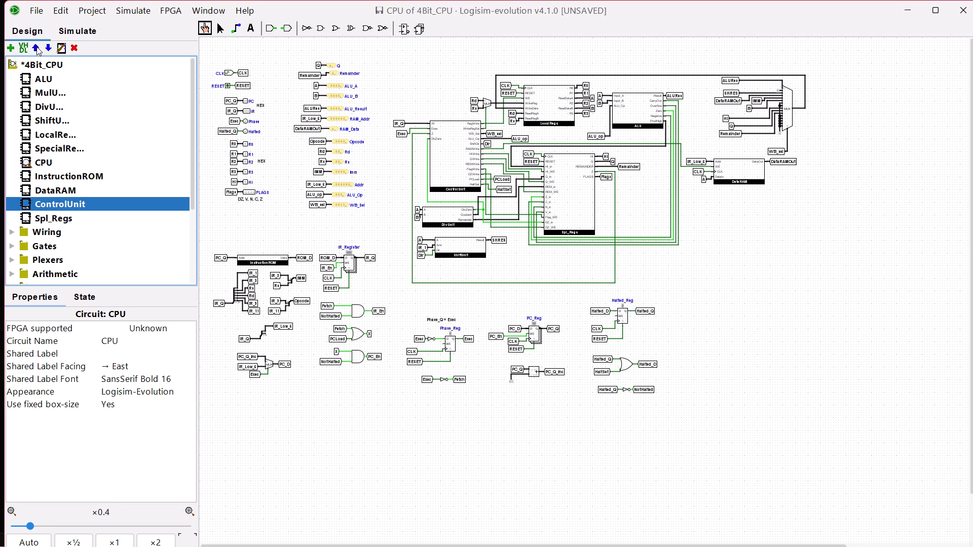
left_click(36, 47)
left_click(36, 47)
left_click(36, 47)
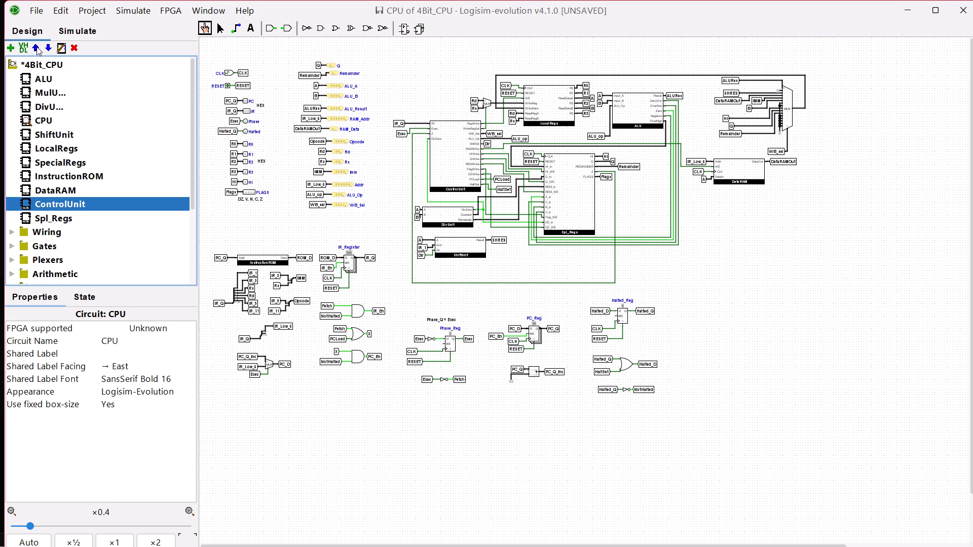
left_click(36, 47)
left_click(36, 47)
left_click(36, 47)
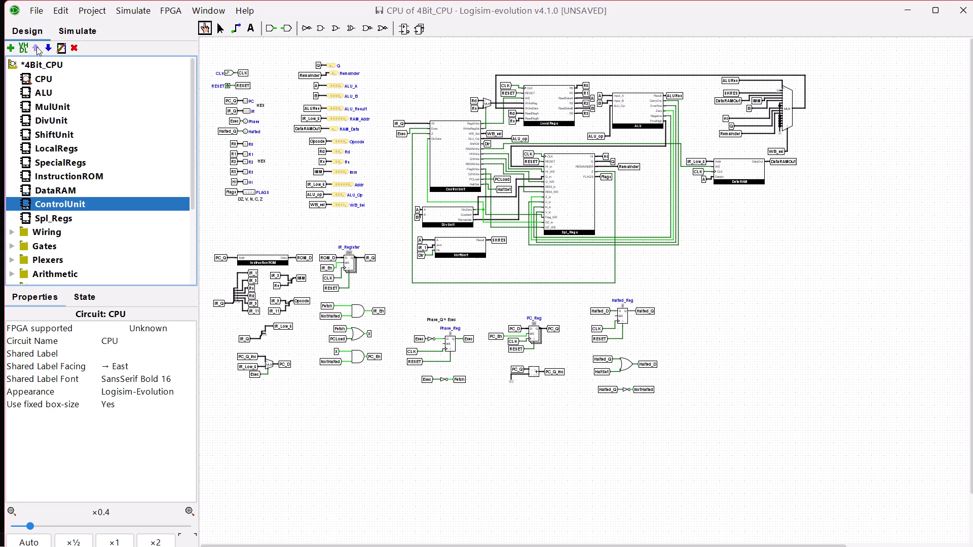
key("ctrl+s")
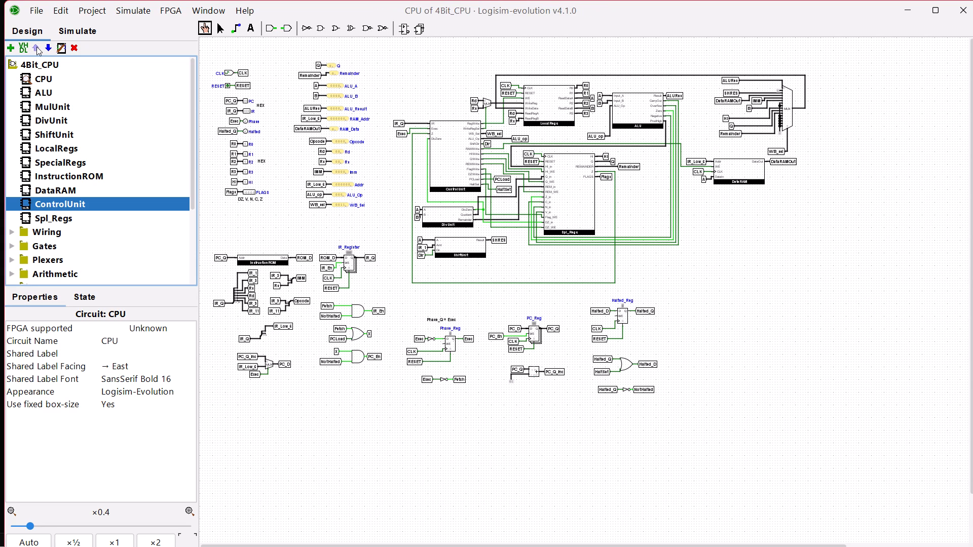
left_click(283, 234)
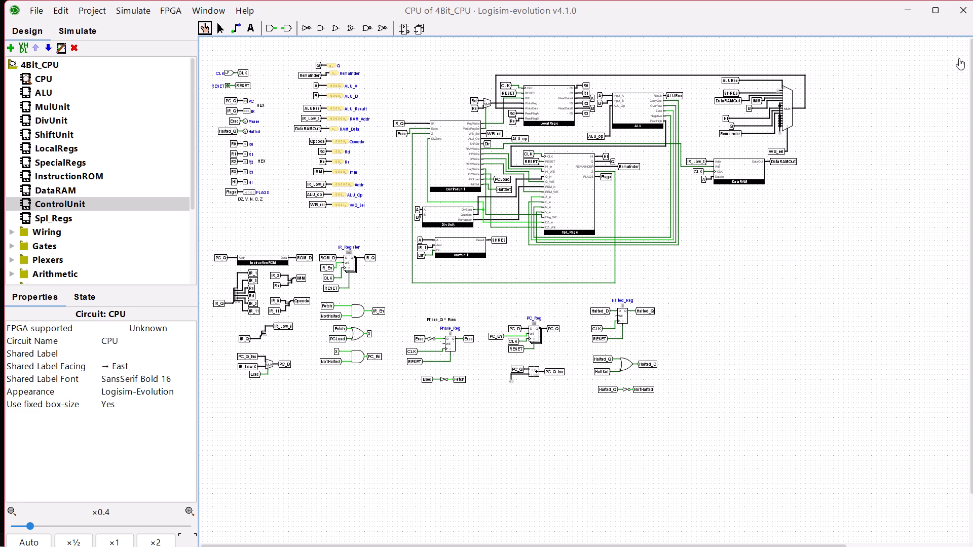
left_click(960, 4)
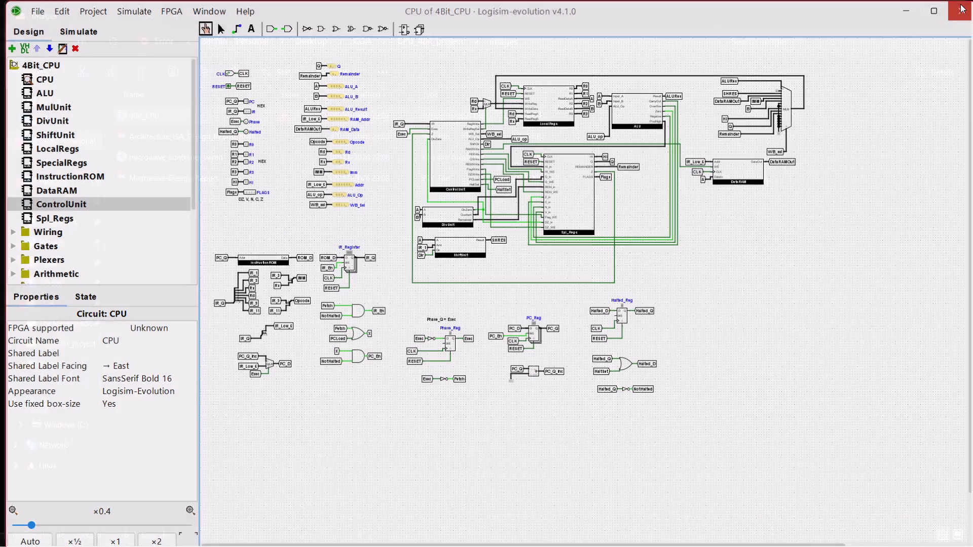
Reopen the 4Bit_CPU circuit file to check the saved circuit order, and close it.
double_click(236, 110)
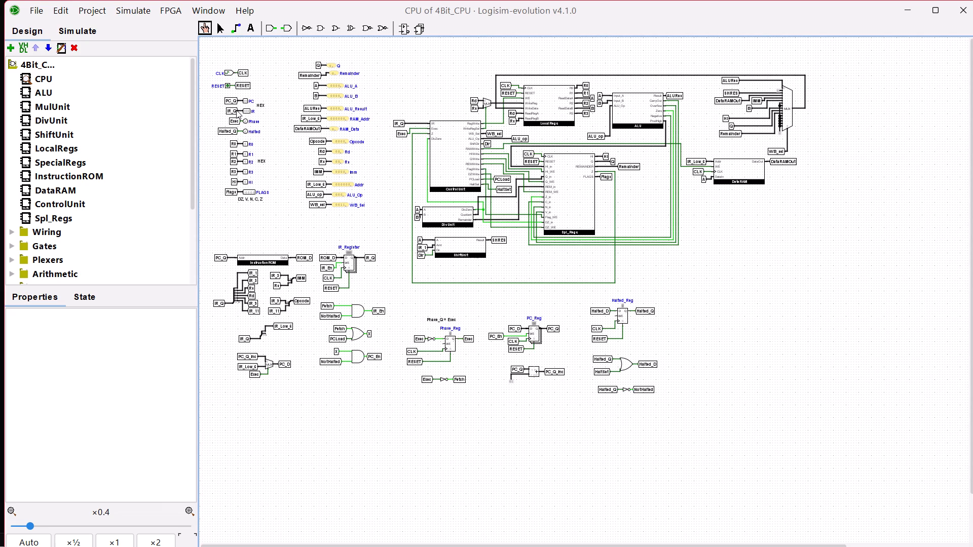
left_click(968, 12)
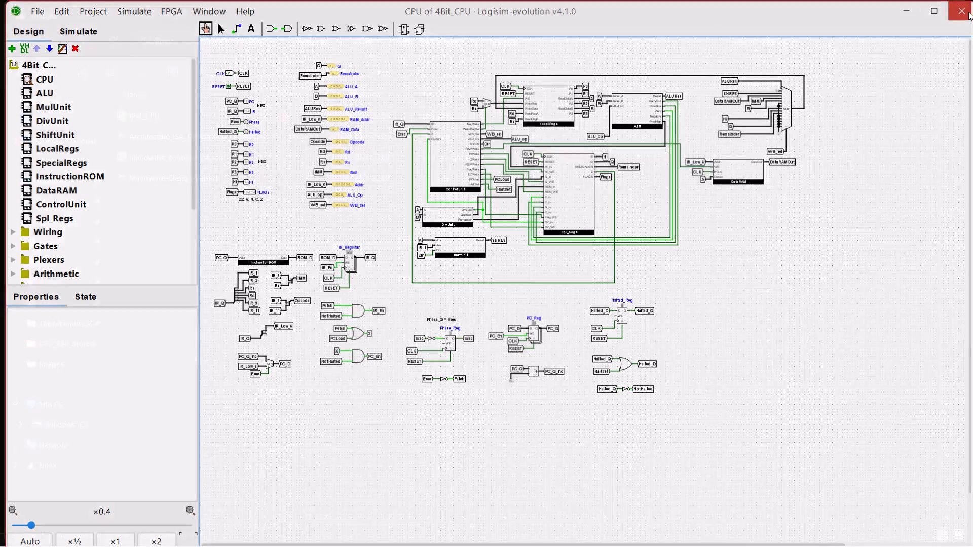
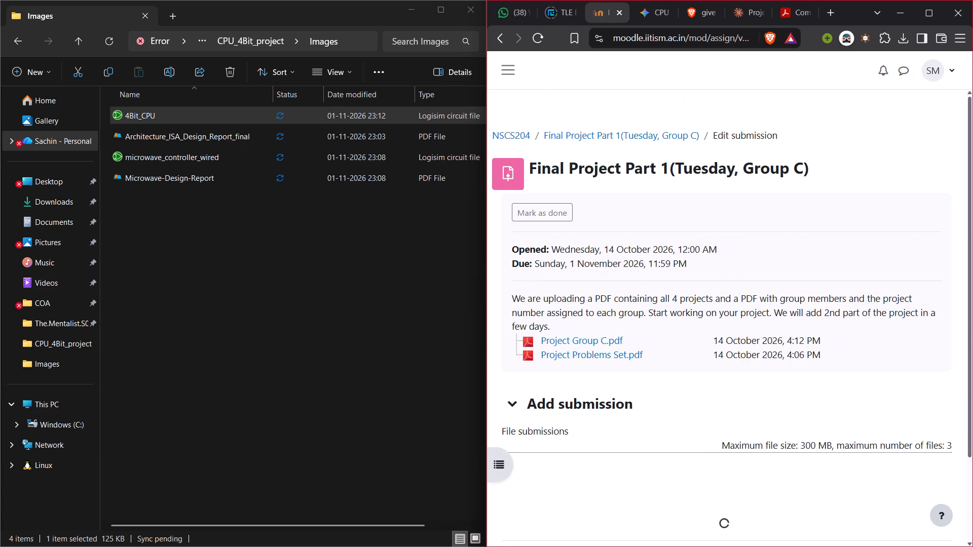
Upload microwave_controller_wired and Microwave-Design-Report from the Images folder to the Final Project Part 1 submission and save it.
scroll(636, 325, "down", 2)
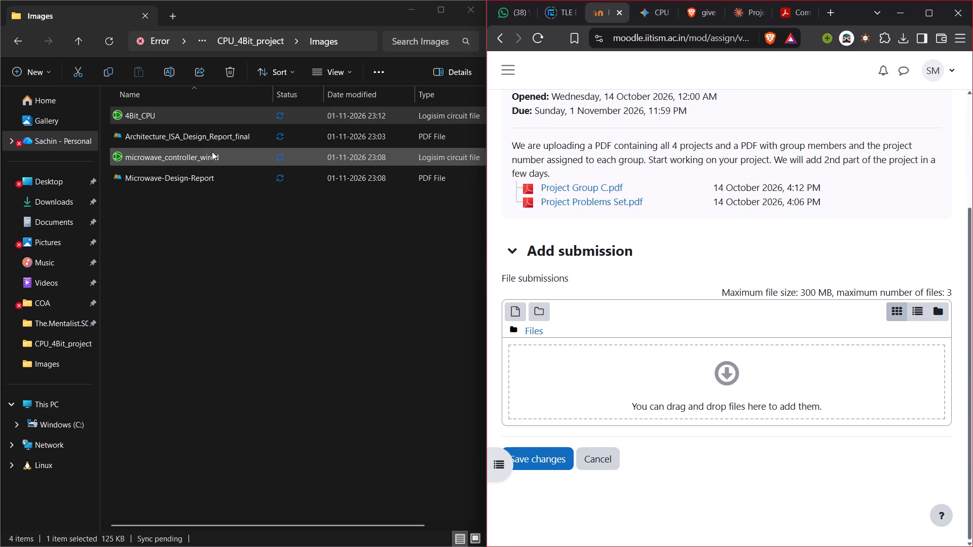
left_click_drag(207, 158, 649, 407)
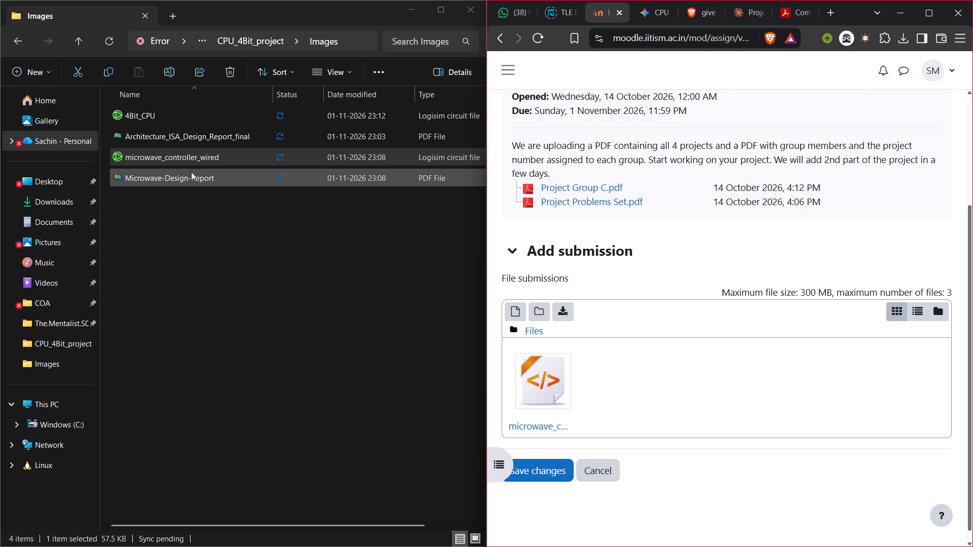
left_click_drag(188, 175, 630, 385)
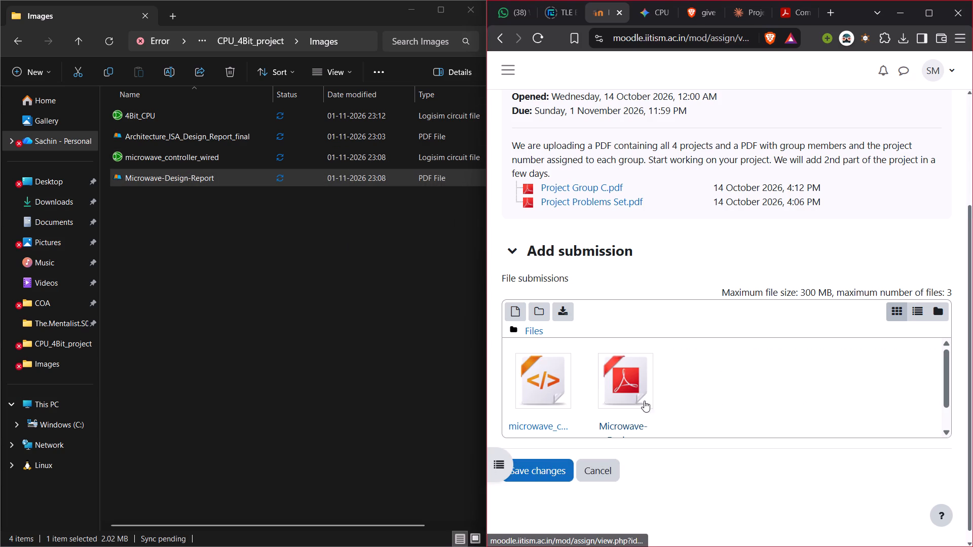
left_click(536, 470)
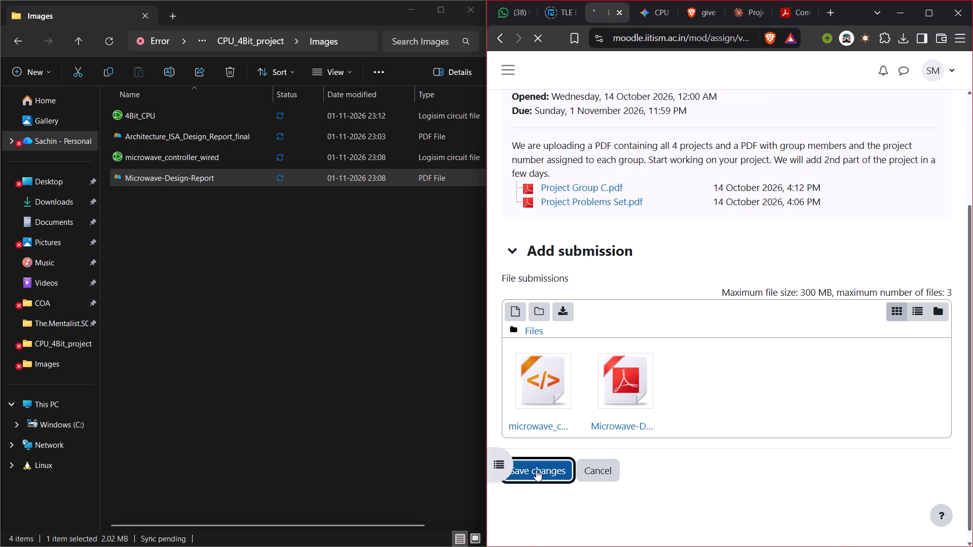
Review the Final Project Part 1 submission page to check its submission status and attached files.
scroll(730, 346, "down", 1)
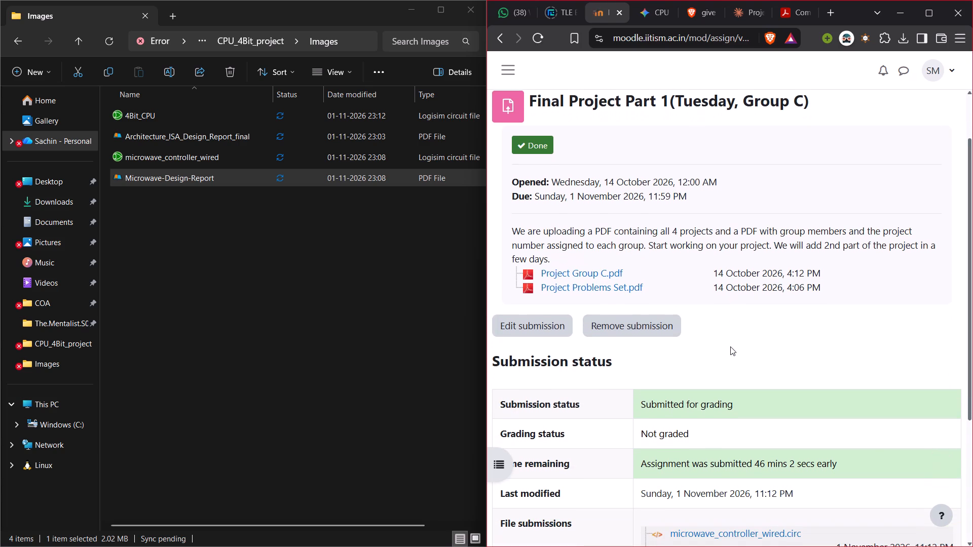
scroll(730, 346, "down", 1)
scroll(648, 292, "up", 1)
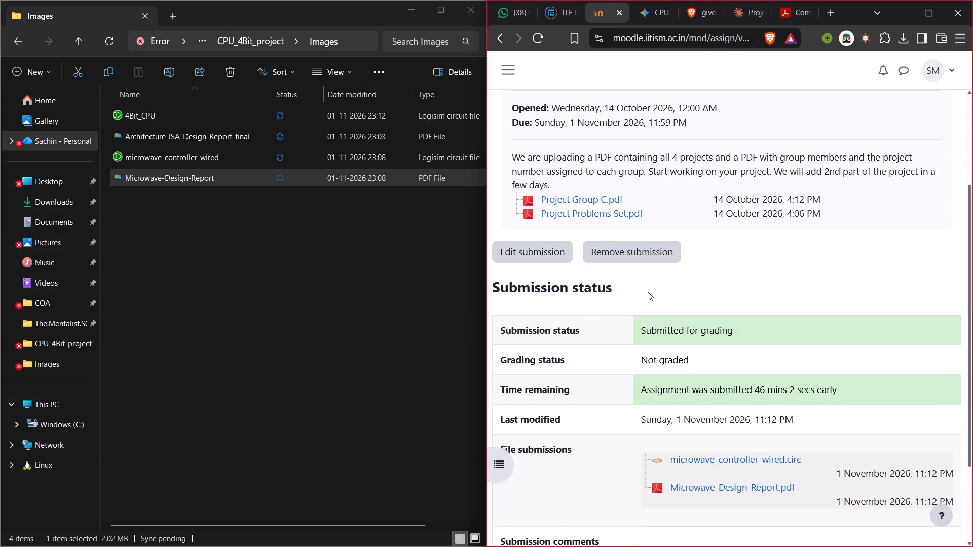
scroll(648, 292, "up", 1)
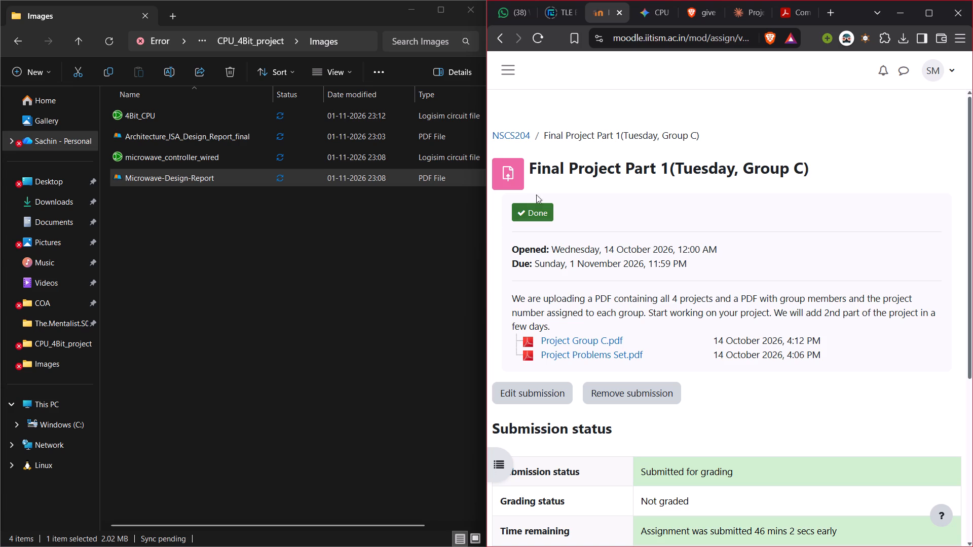
scroll(578, 189, "right", 2)
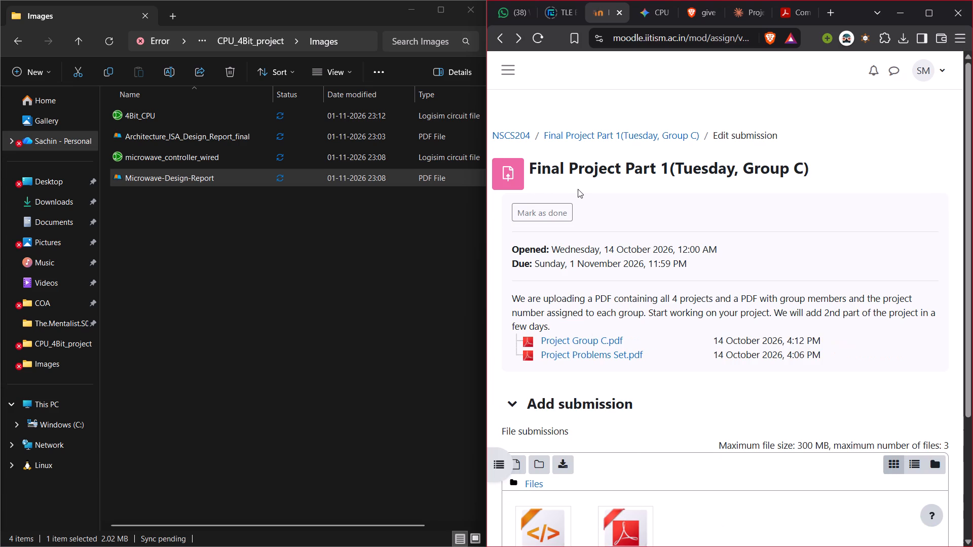
scroll(616, 226, "down", 1)
scroll(616, 226, "up", 1)
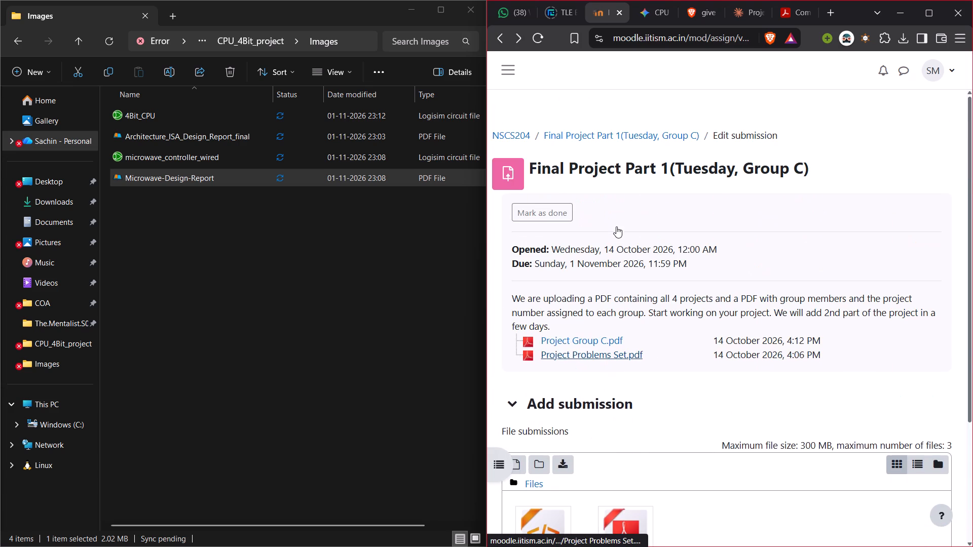
scroll(616, 226, "up", 1)
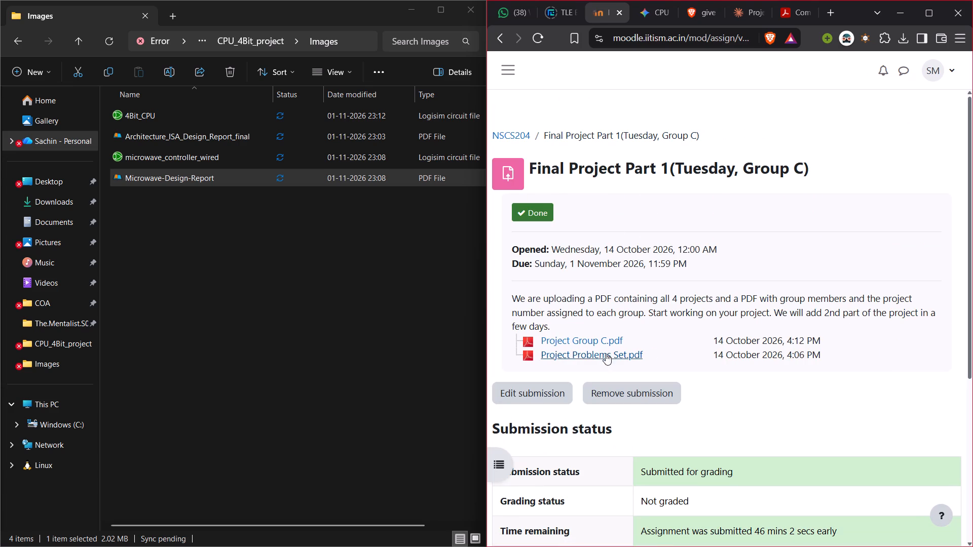
scroll(574, 395, "down", 4)
scroll(574, 395, "up", 4)
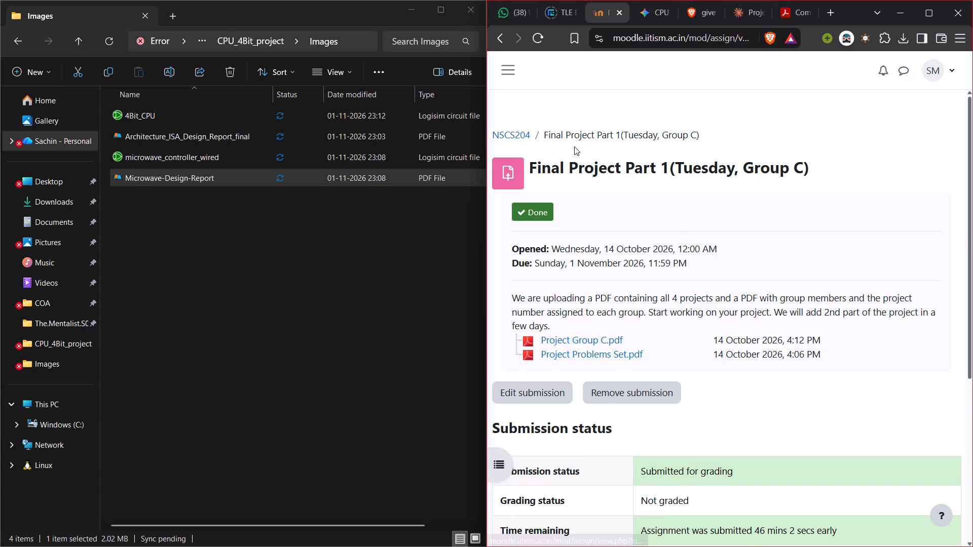
scroll(574, 146, "down", 4)
scroll(574, 146, "up", 1)
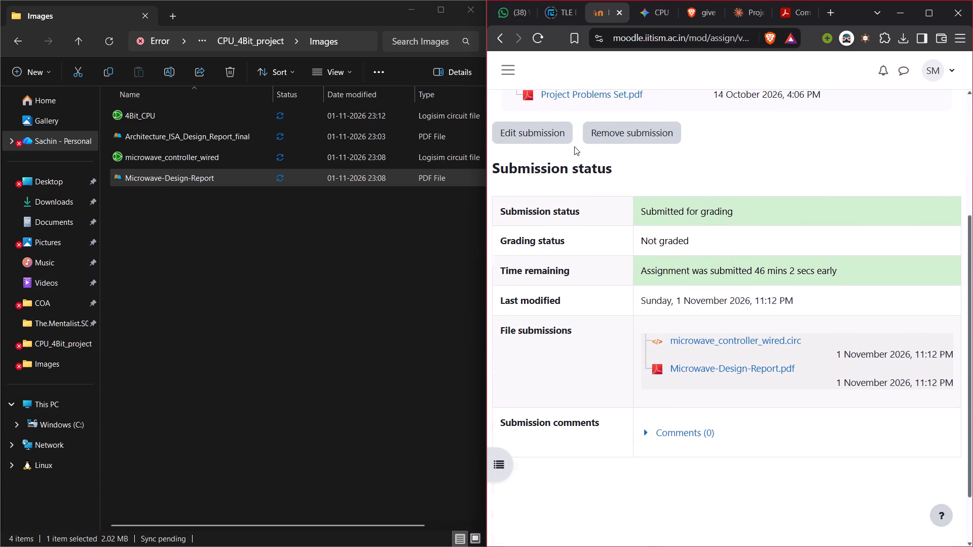
scroll(574, 146, "up", 2)
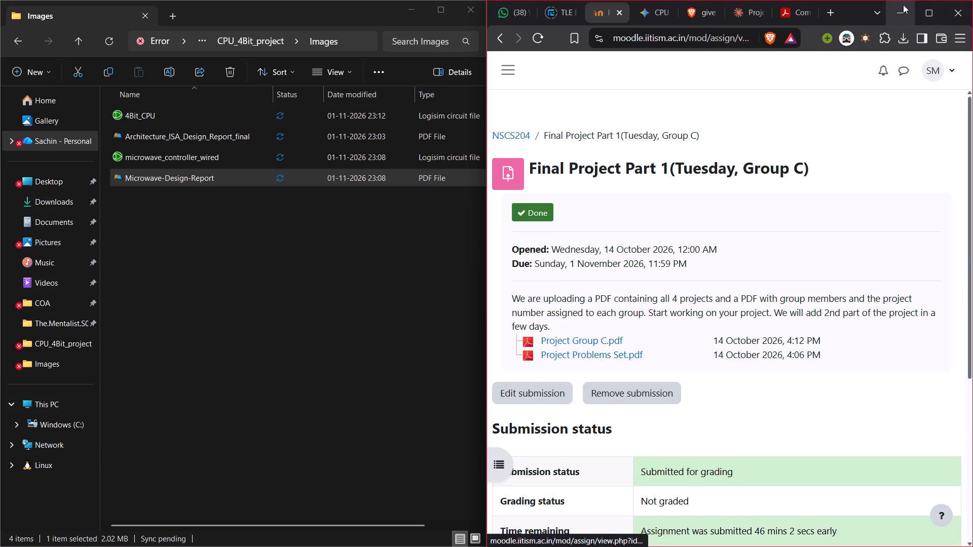
Start a new submission for Final Project Part 2(Group C), with the browser window placed beside the Images folder.
left_click(926, 9)
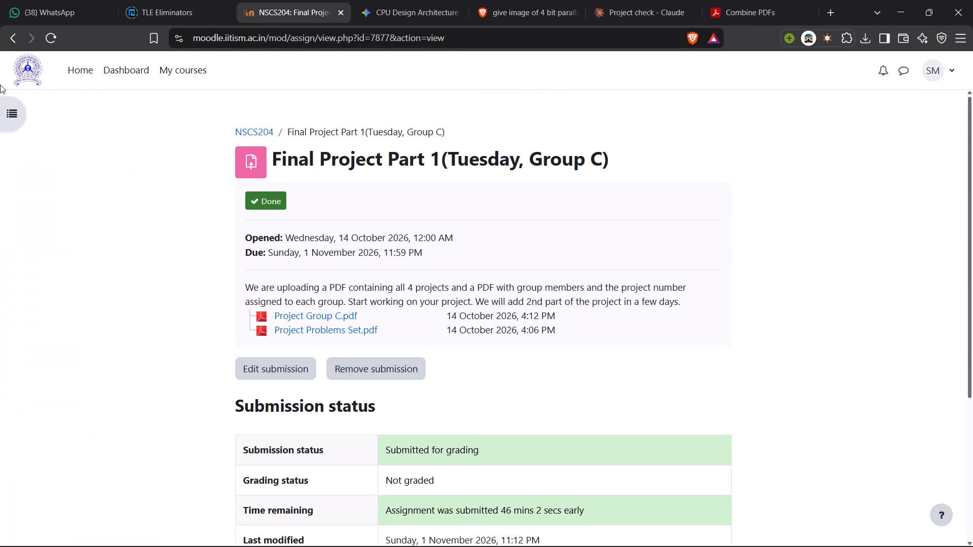
left_click(16, 113)
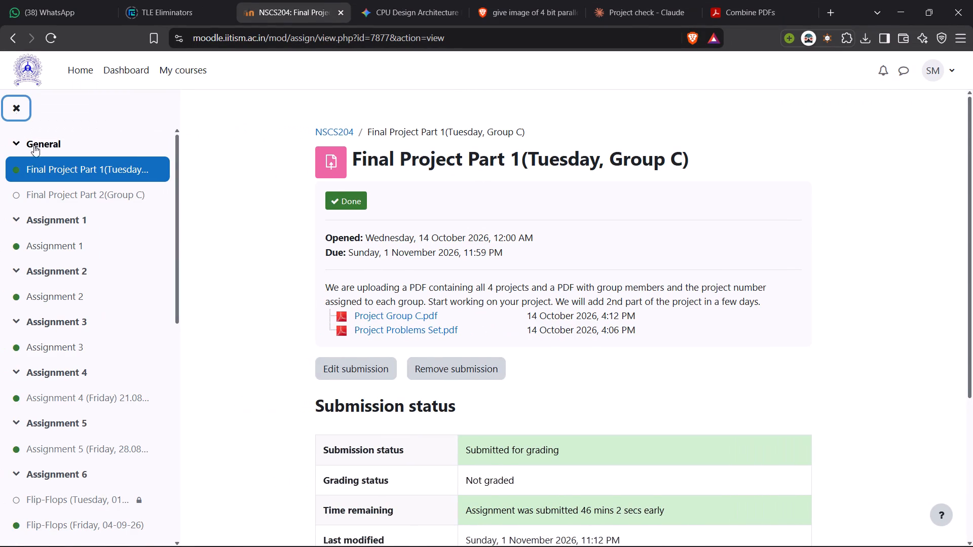
left_click(55, 192)
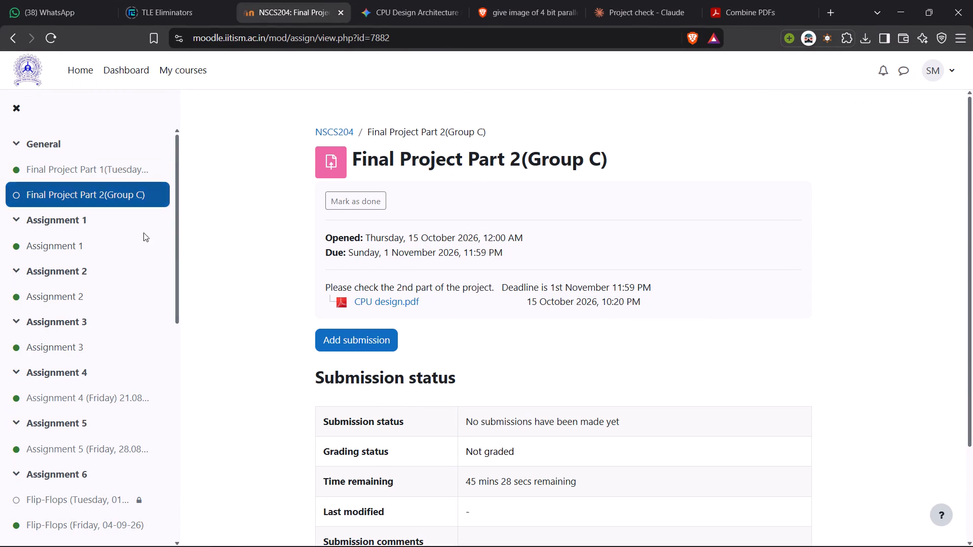
left_click(364, 330)
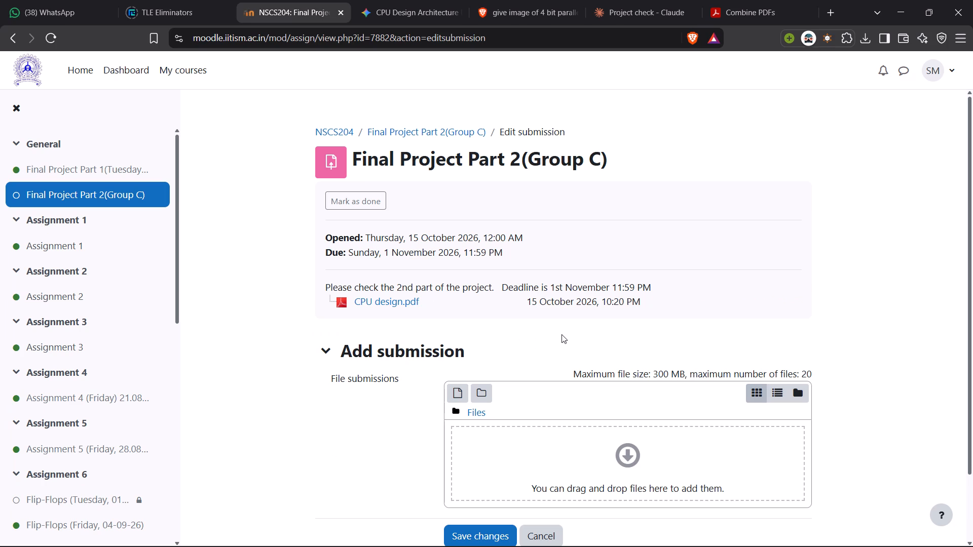
key("super+Right")
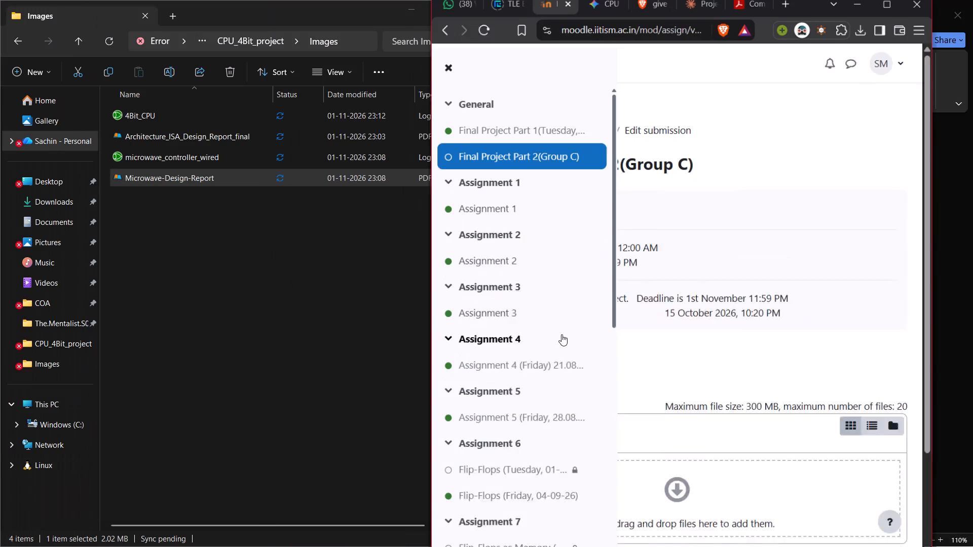
left_click(755, 354)
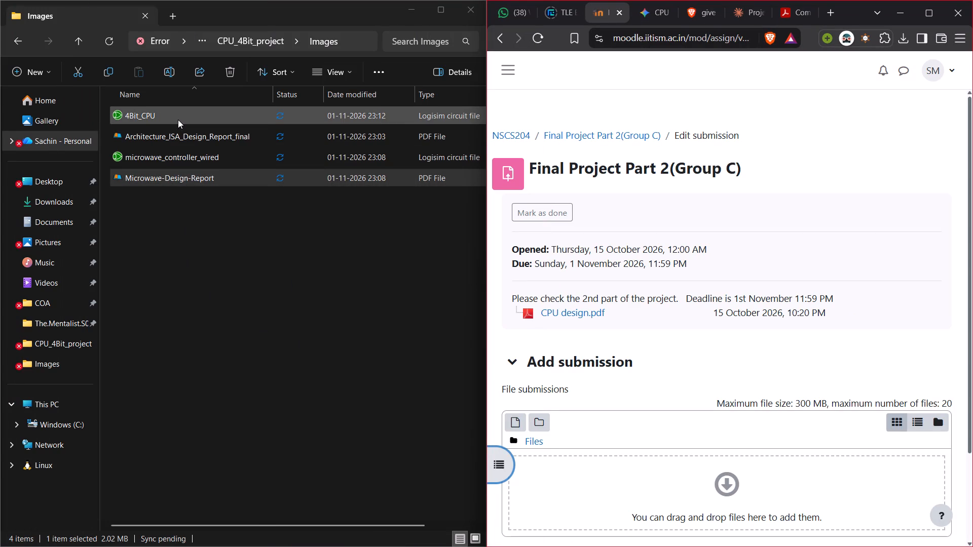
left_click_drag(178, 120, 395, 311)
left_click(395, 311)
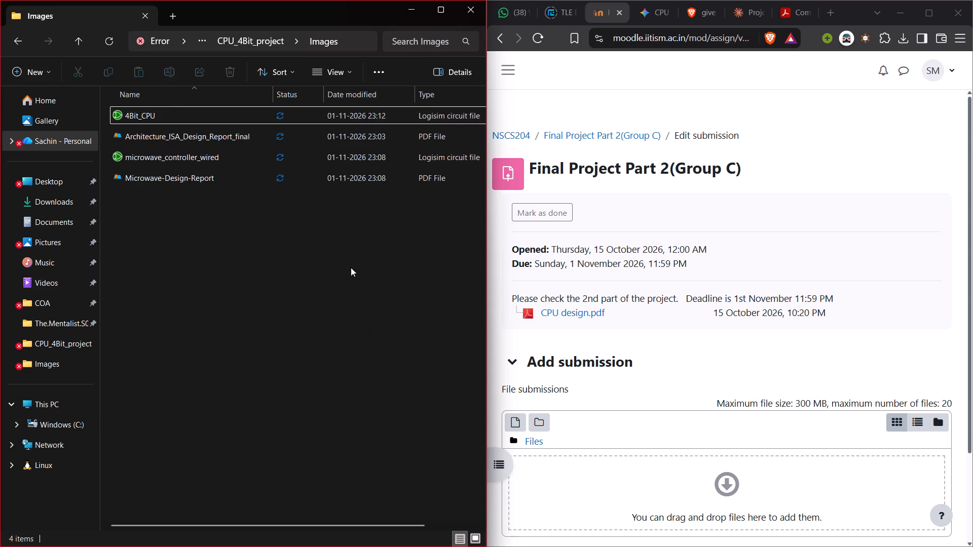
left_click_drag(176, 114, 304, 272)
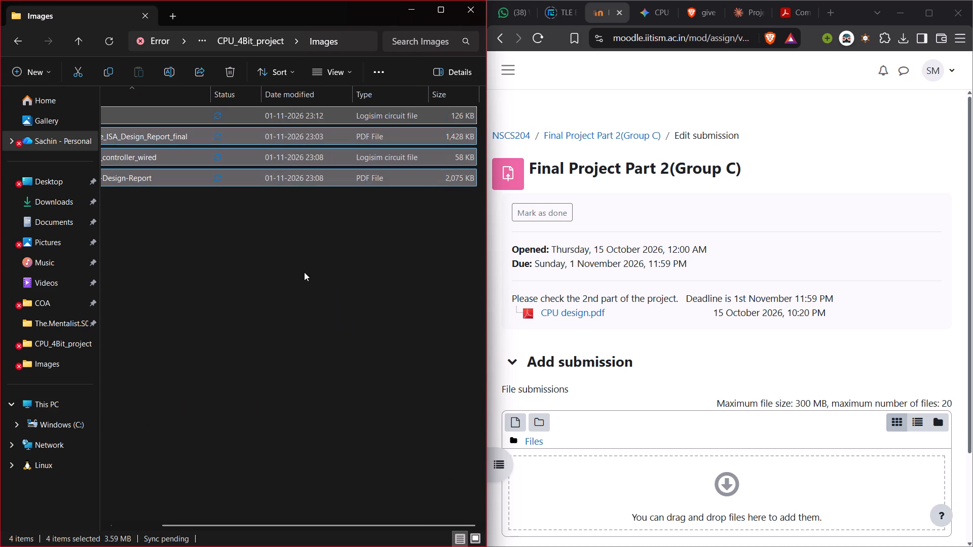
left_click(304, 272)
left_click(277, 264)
Show the Images folder as tiles and upload 4Bit_CPU and Architecture_ISA_Design_Report_final to the Final Project Part 2 submission.
scroll(277, 264, "down", 1)
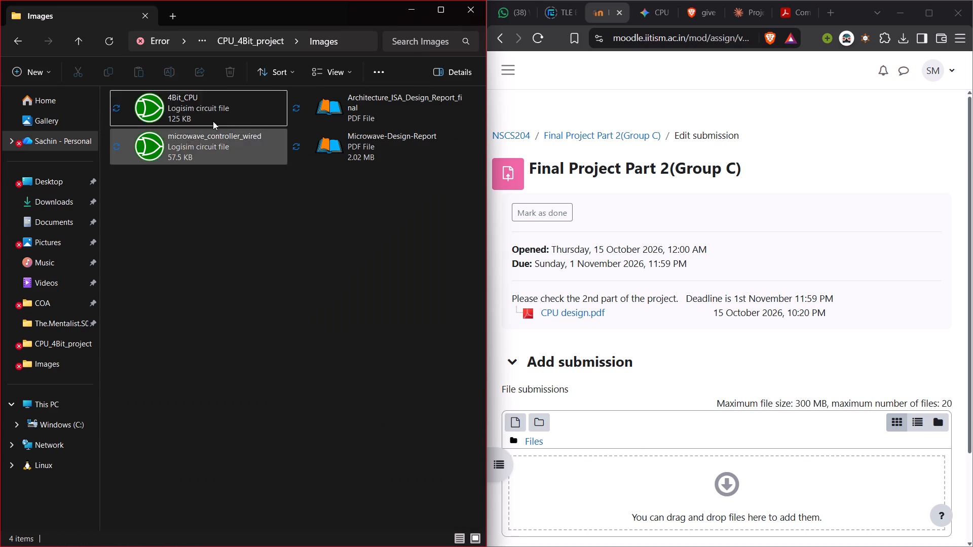
left_click_drag(196, 116, 623, 476)
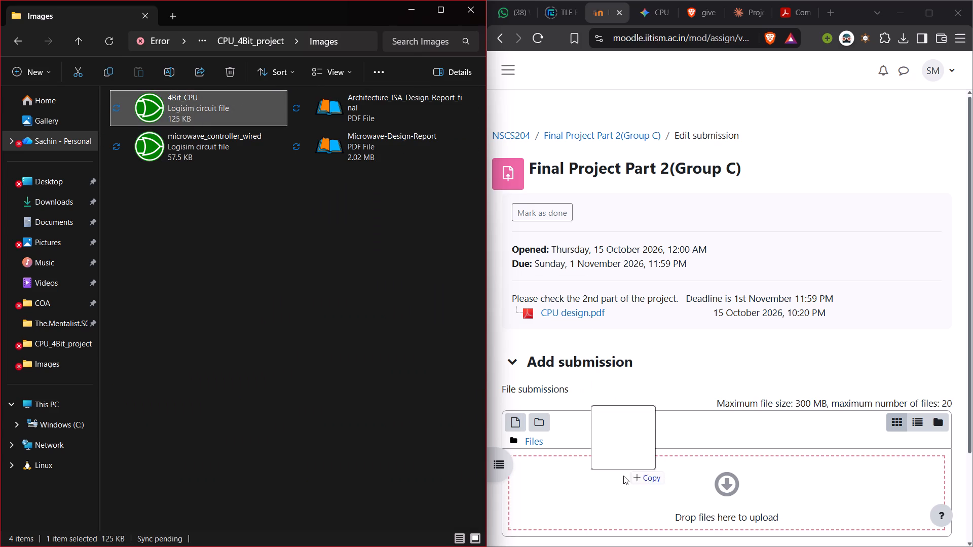
left_click_drag(623, 476, 625, 487)
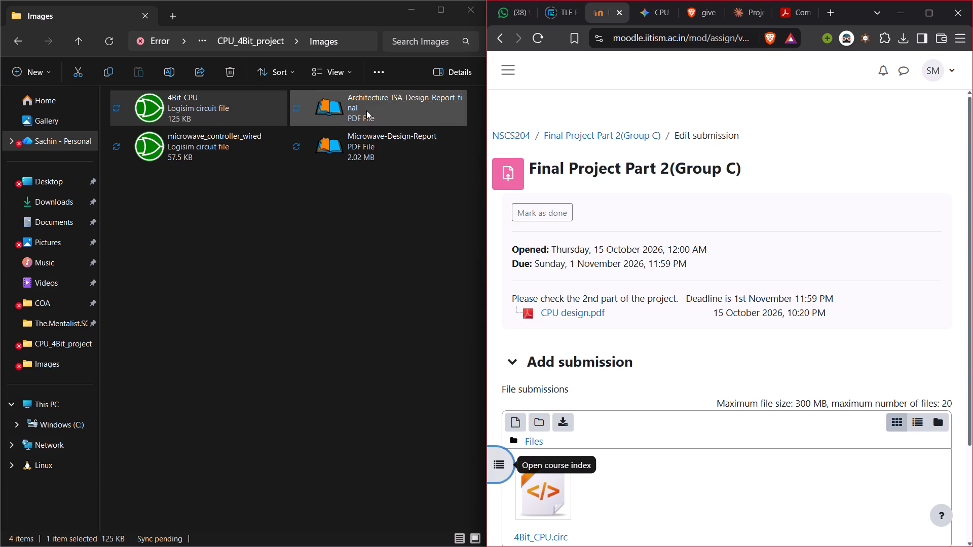
left_click_drag(366, 110, 652, 495)
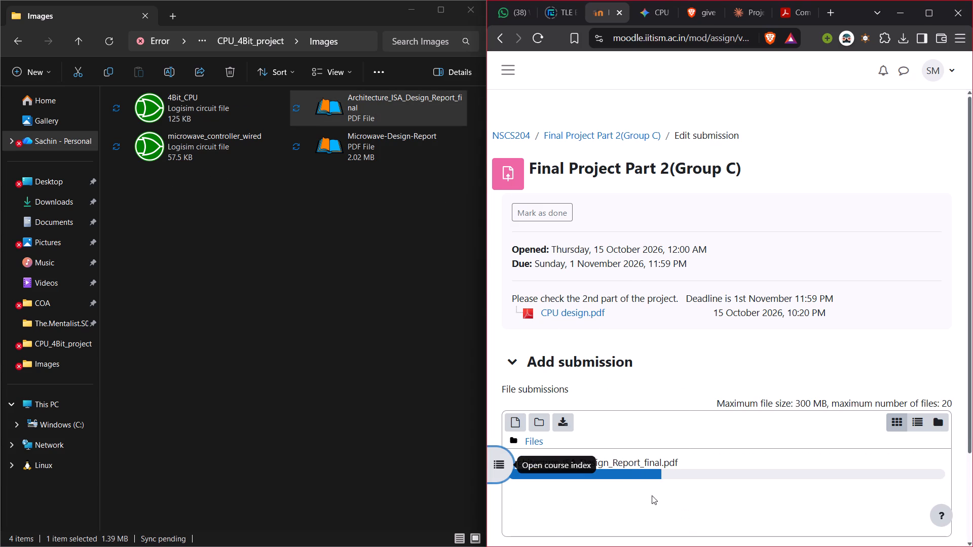
Maximize the browser and check the file details of the uploaded 4Bit_CPU.circ and the architecture report PDF, closing each without changes.
left_click(924, 11)
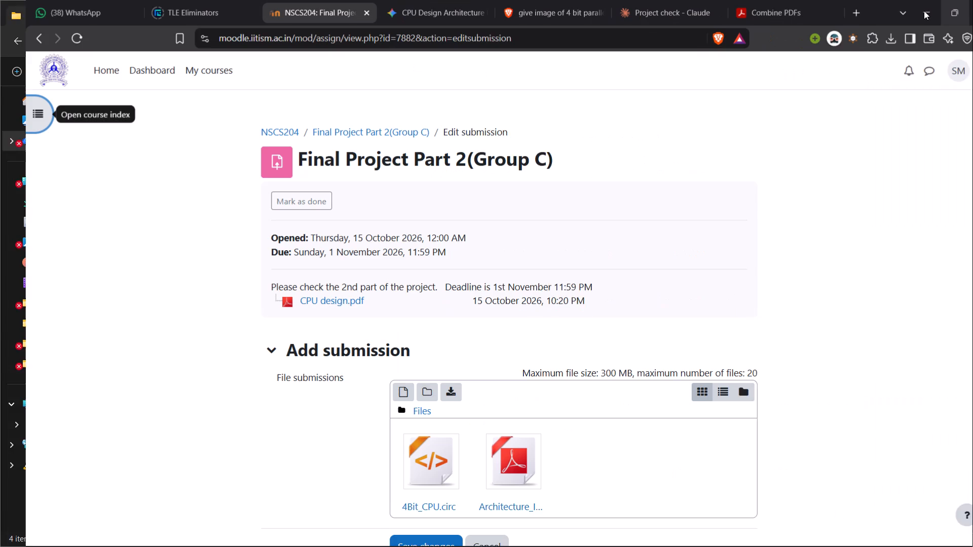
scroll(504, 172, "down", 1)
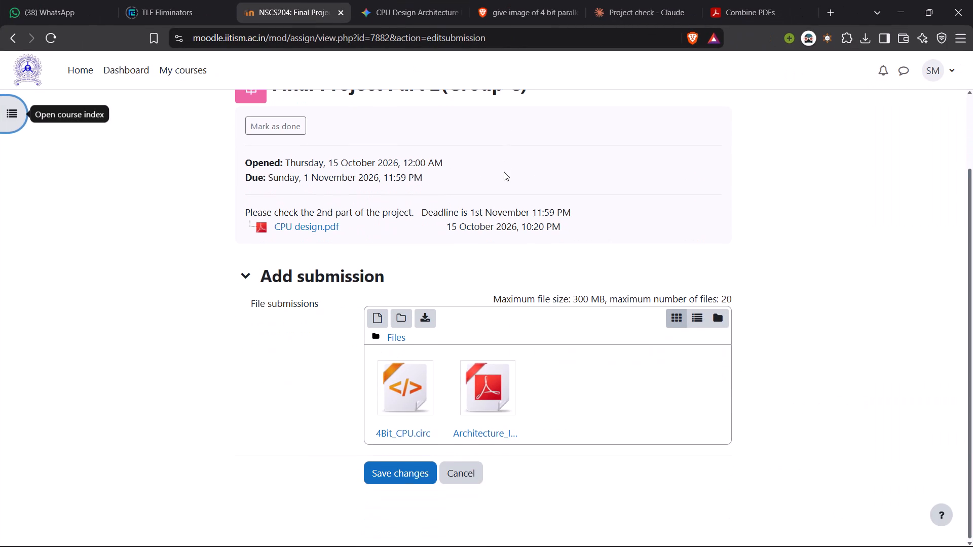
left_click(406, 419)
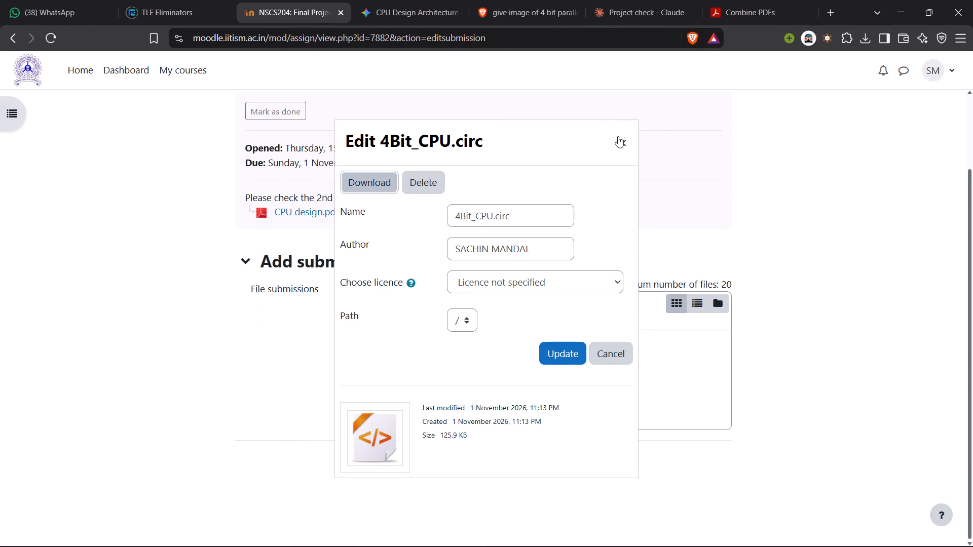
left_click(620, 141)
left_click(472, 422)
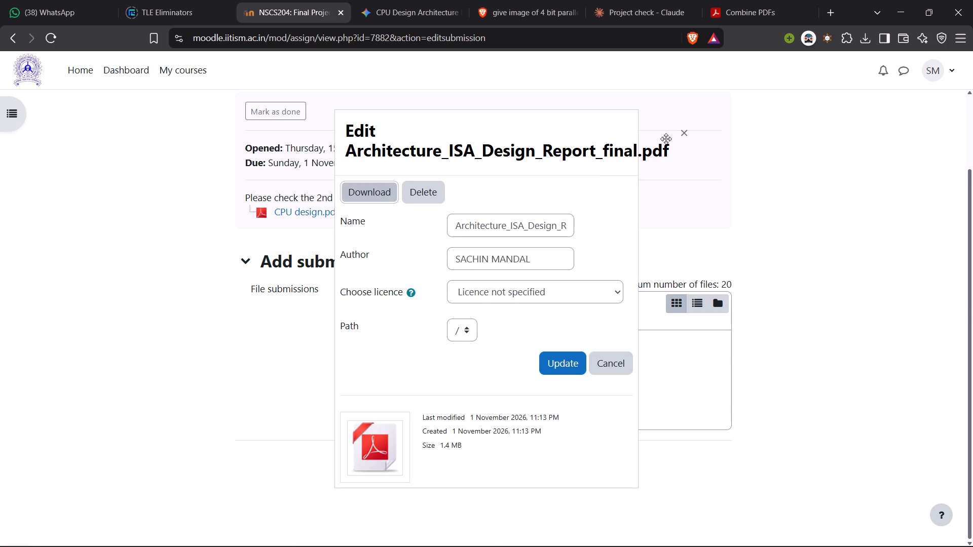
left_click(553, 127)
left_click(720, 164)
left_click(685, 126)
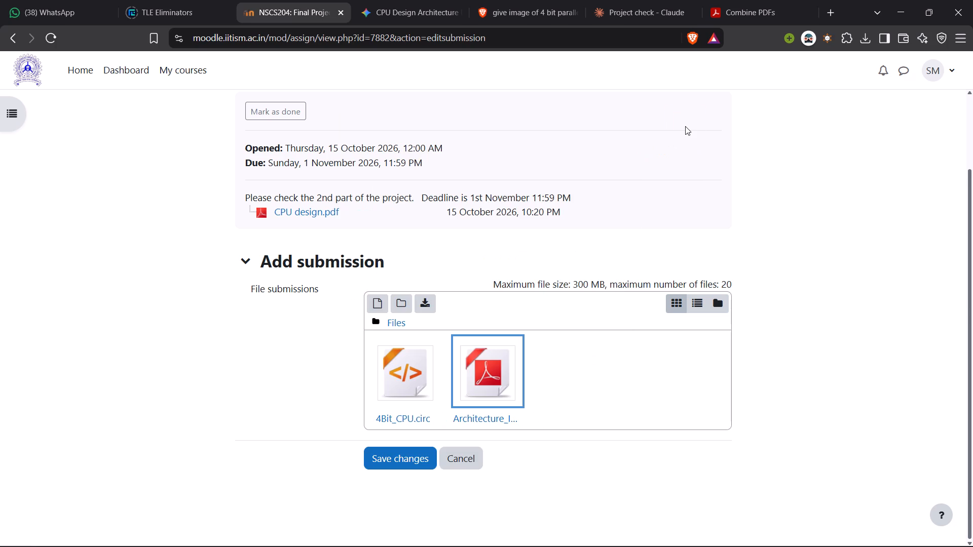
Save the Final Project Part 2 submission.
left_click(400, 446)
left_click(392, 458)
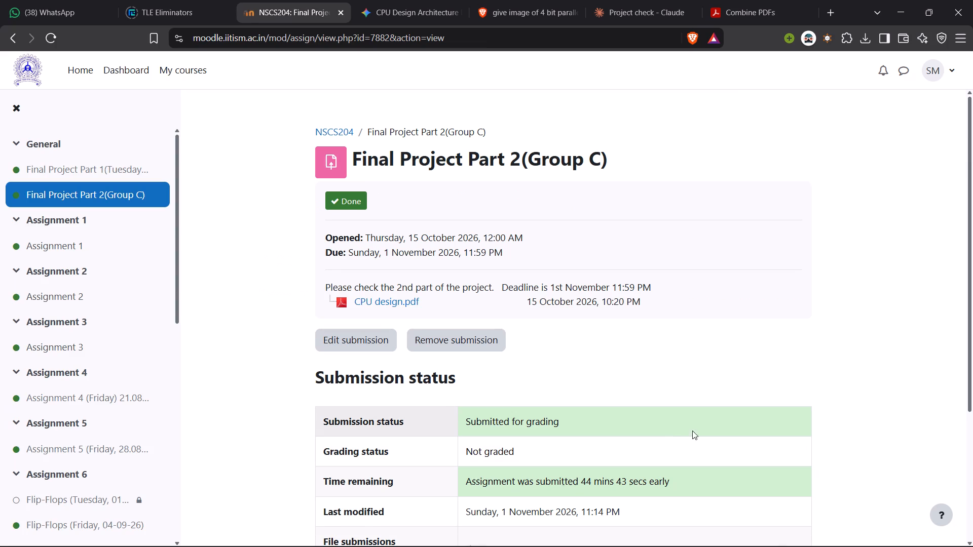
Open the Moodle account menu.
left_click(943, 76)
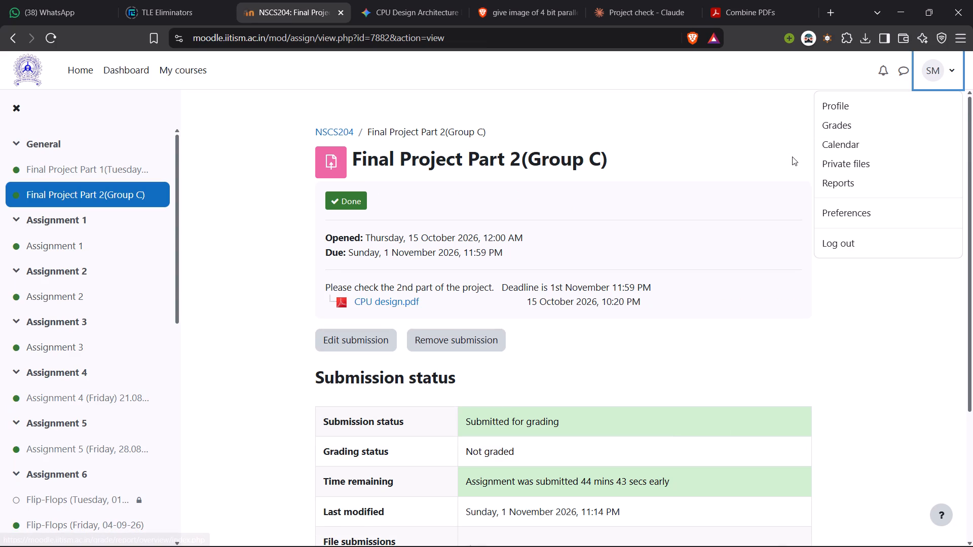
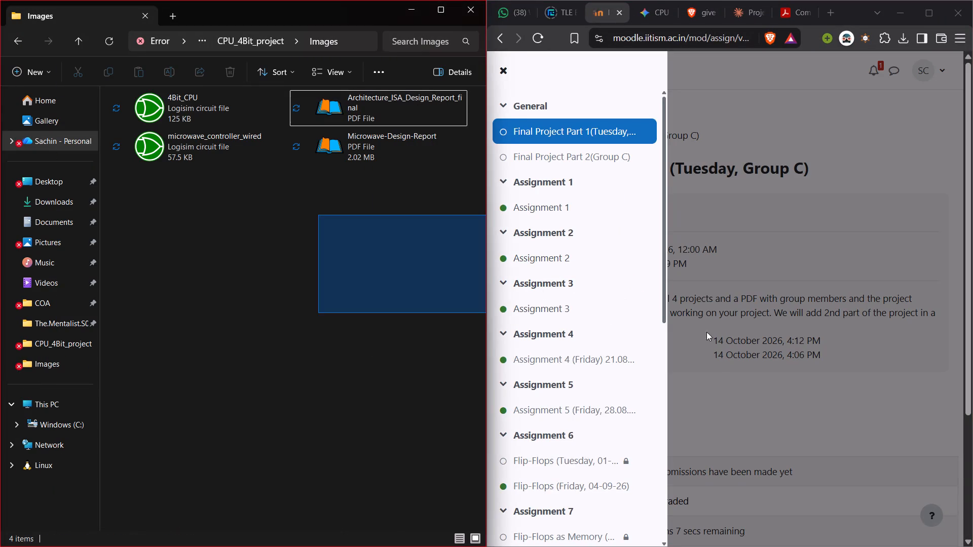
Add a submission to Final Project Part 1 and upload microwave_controller_wired and Microwave-Design-Report from the Images folder.
left_click_drag(706, 332, 732, 366)
left_click(732, 366)
left_click(732, 366)
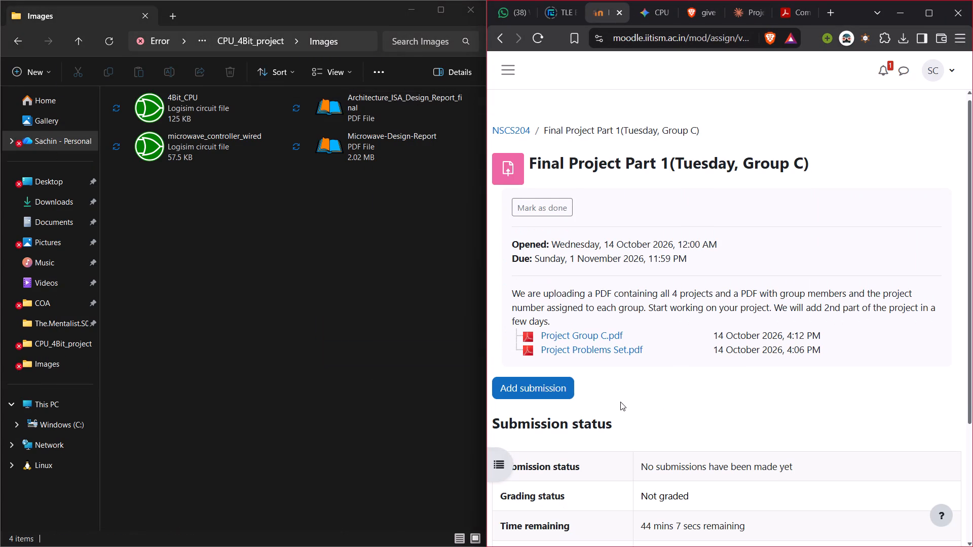
left_click(564, 386)
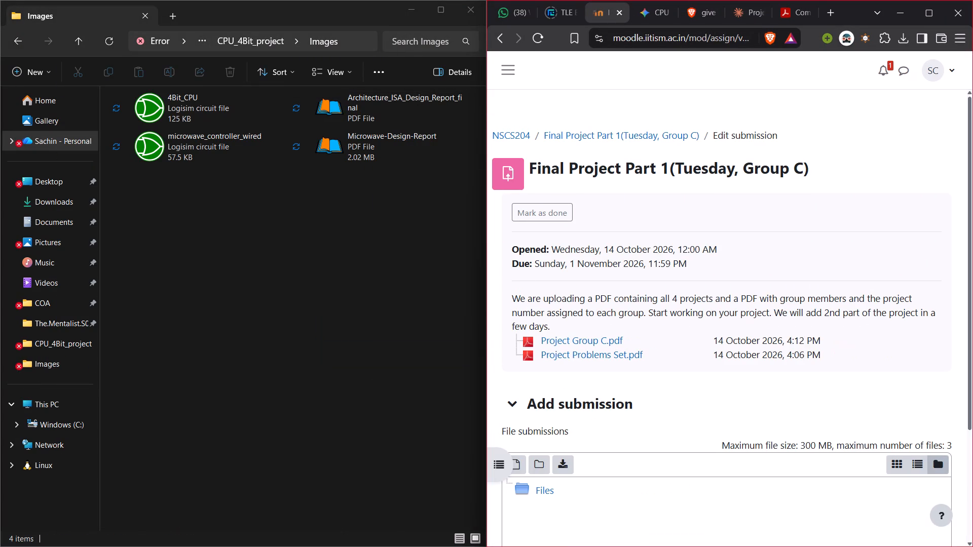
scroll(590, 401, "down", 1)
scroll(421, 328, "down", 1)
left_click(563, 384)
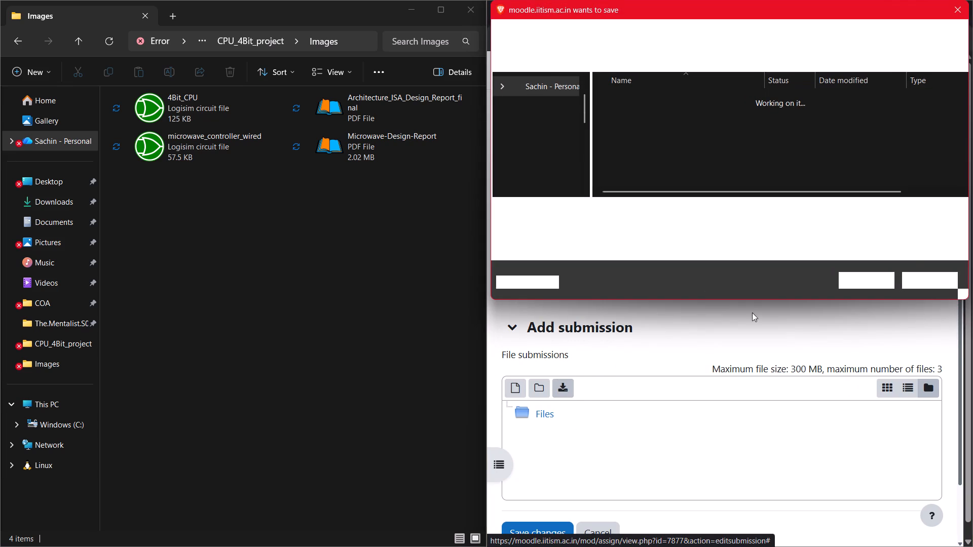
left_click(918, 282)
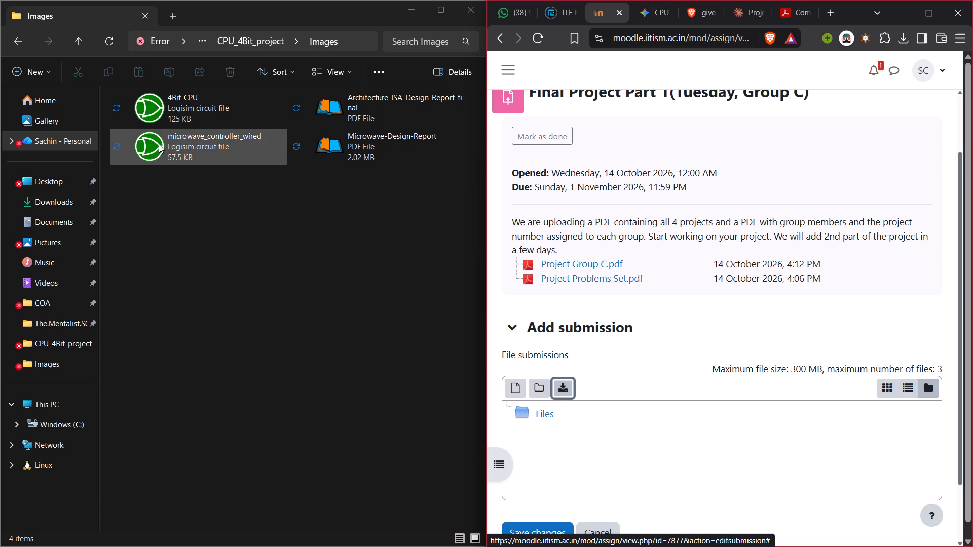
left_click(195, 134)
key("shift+Right")
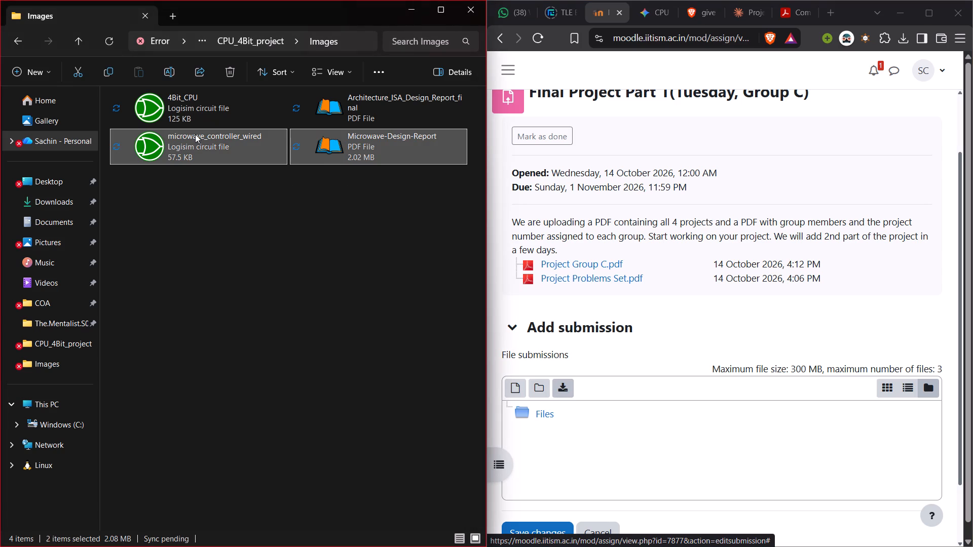
left_click_drag(197, 135, 606, 438)
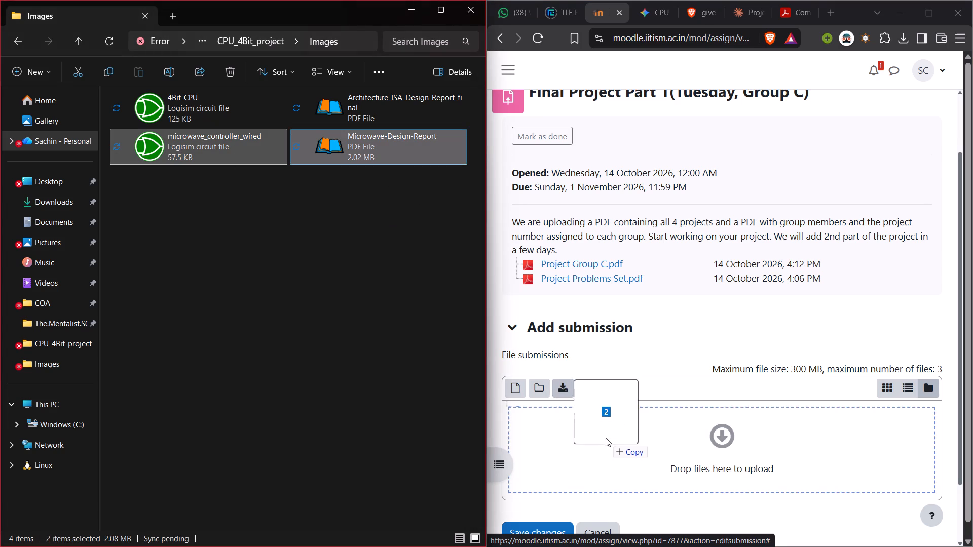
left_click_drag(606, 438, 605, 438)
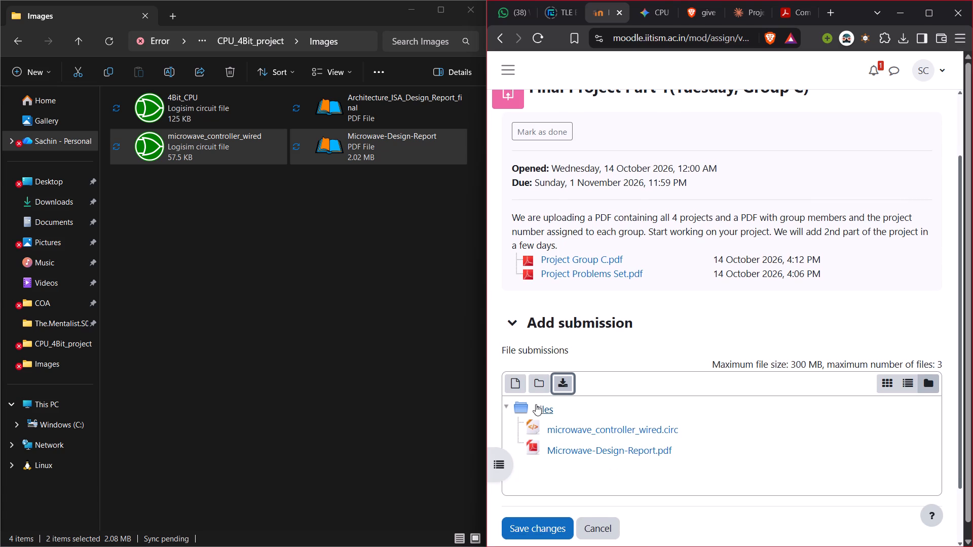
Save the Final Project Part 1 submission.
left_click(518, 409)
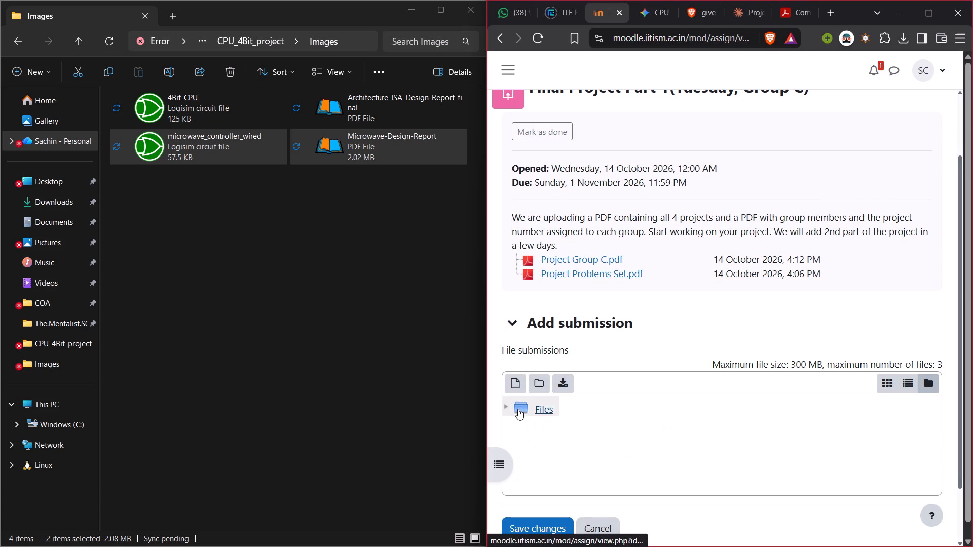
left_click(518, 413)
left_click(546, 525)
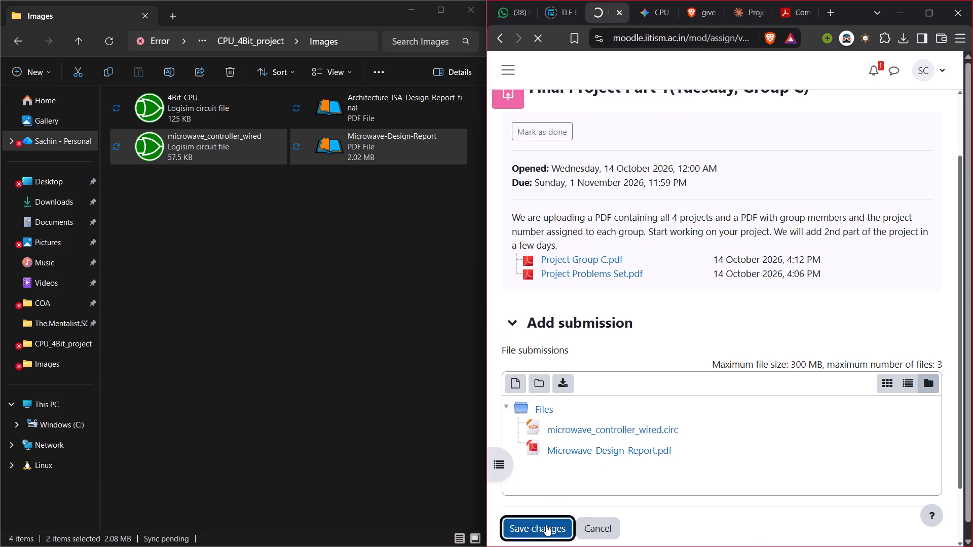
Review the submission status and submitted files of Final Project Part 1.
scroll(662, 365, "up", 2)
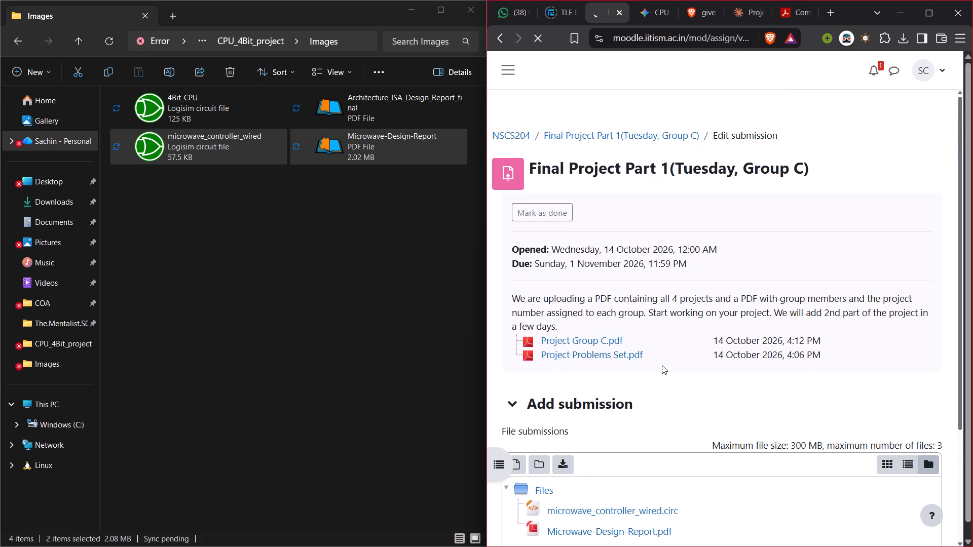
scroll(662, 365, "down", 3)
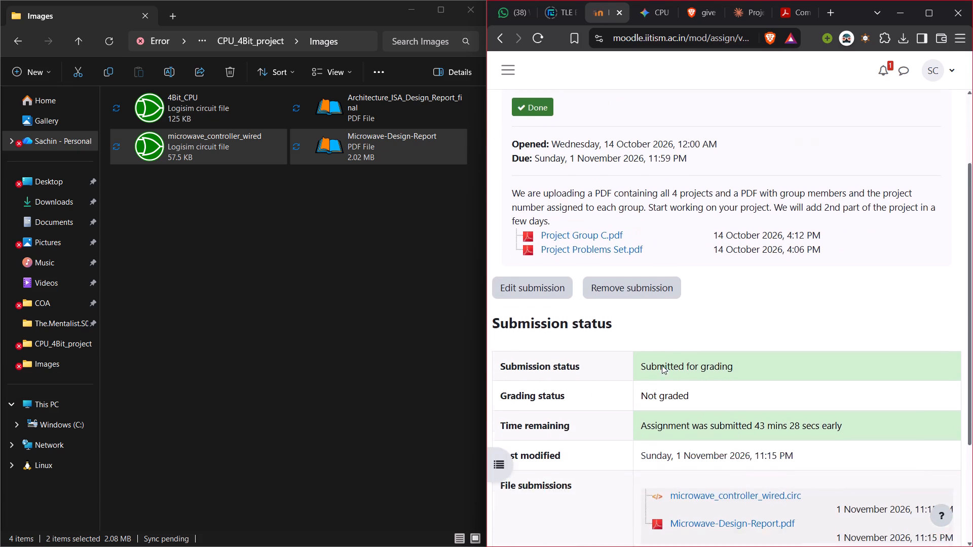
scroll(662, 365, "down", 2)
scroll(662, 365, "up", 3)
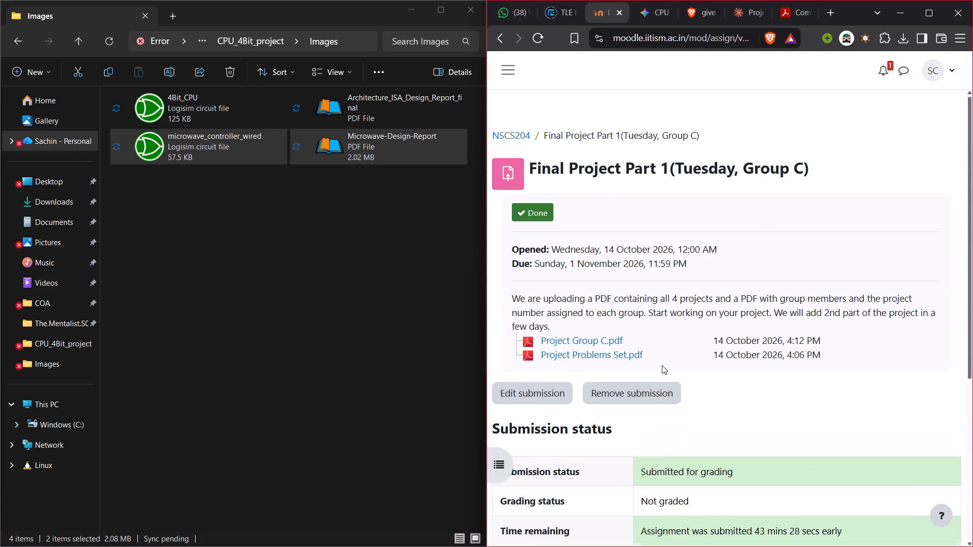
scroll(662, 365, "up", 1)
Go to Final Project Part 2 through the NSCS204 course page, add a submission and upload 4Bit_CPU and Architecture_ISA_Design_Report_final.
left_click(506, 130)
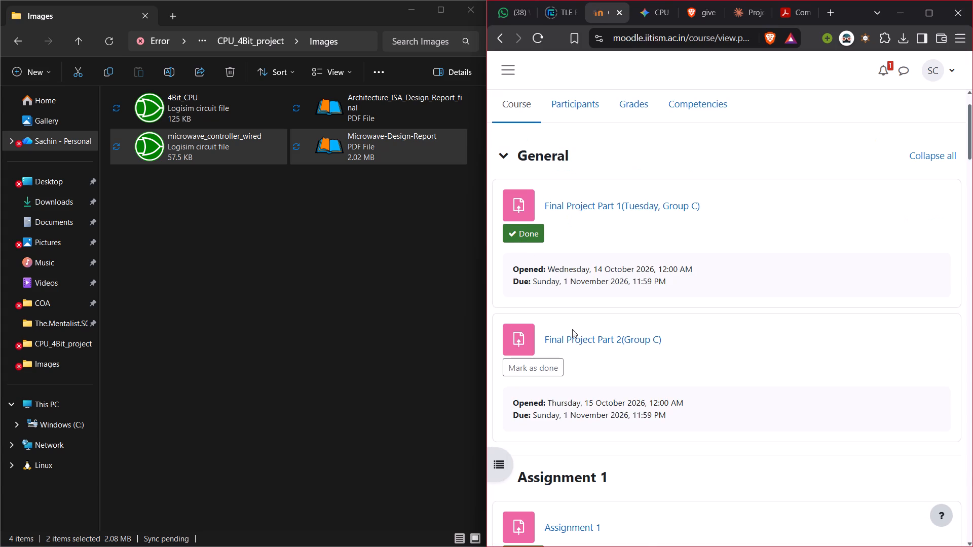
left_click(573, 340)
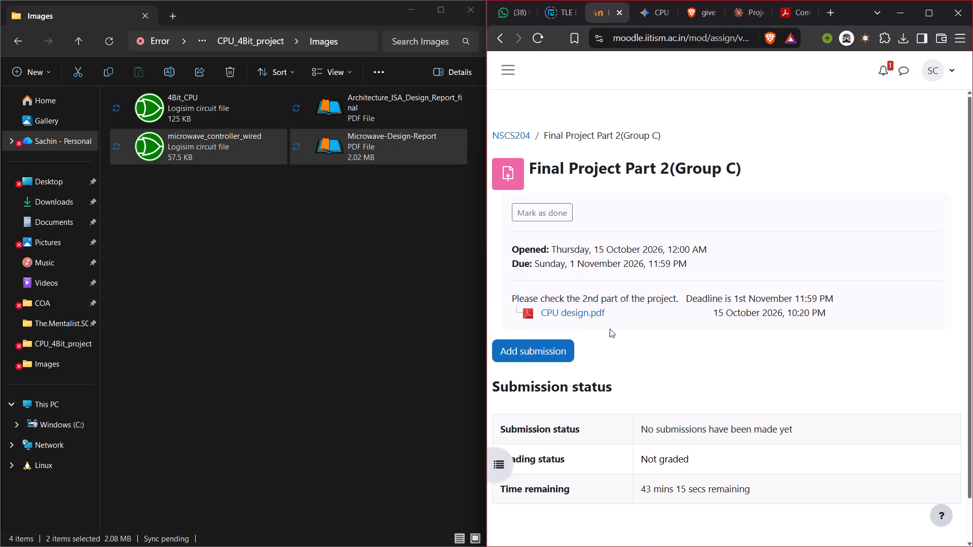
left_click(558, 357)
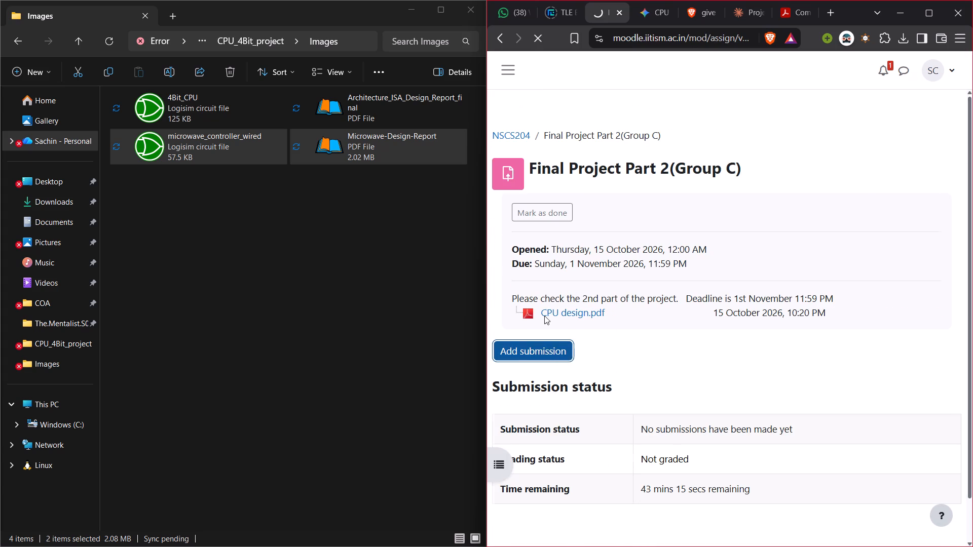
left_click(401, 107)
key("shift+Left")
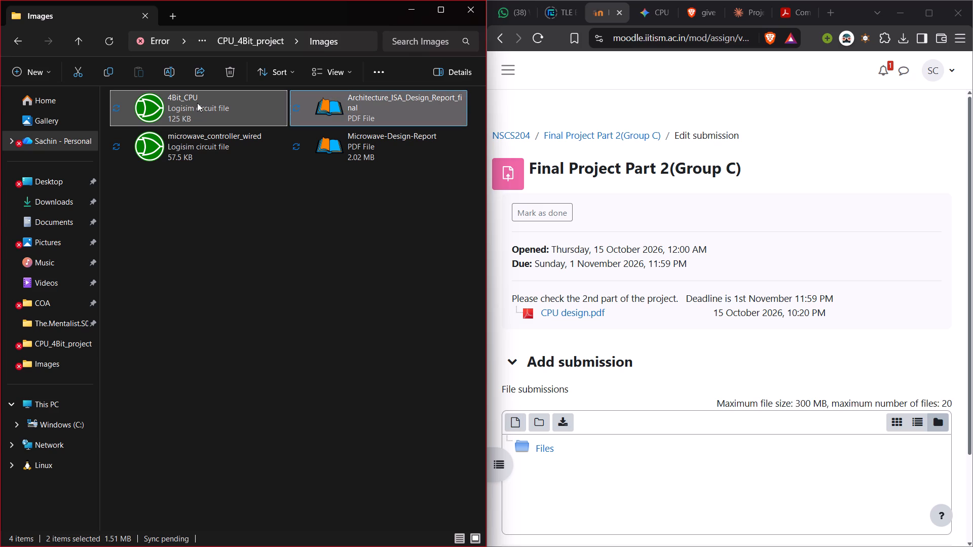
left_click_drag(197, 103, 625, 478)
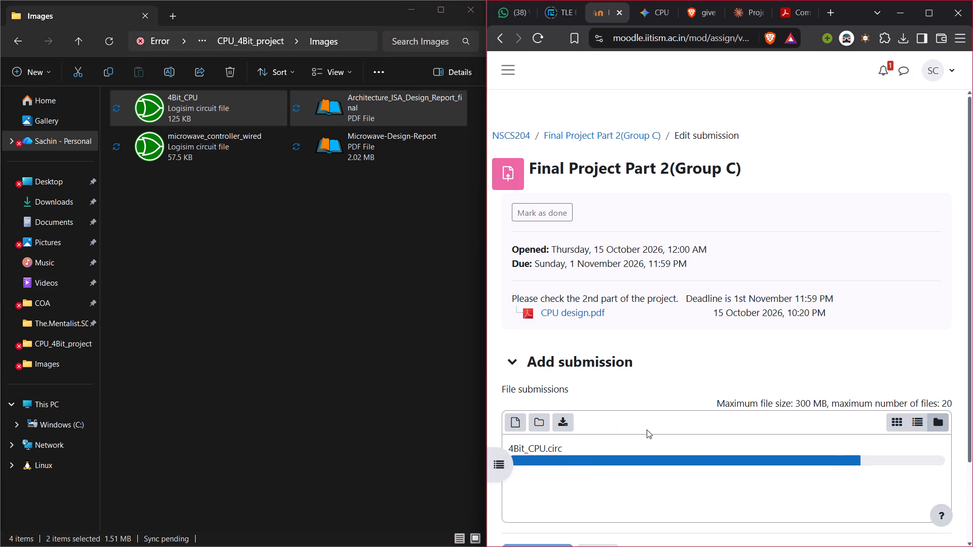
Save the Final Project Part 2 submission and check its submission status and submitted files.
scroll(666, 389, "down", 1)
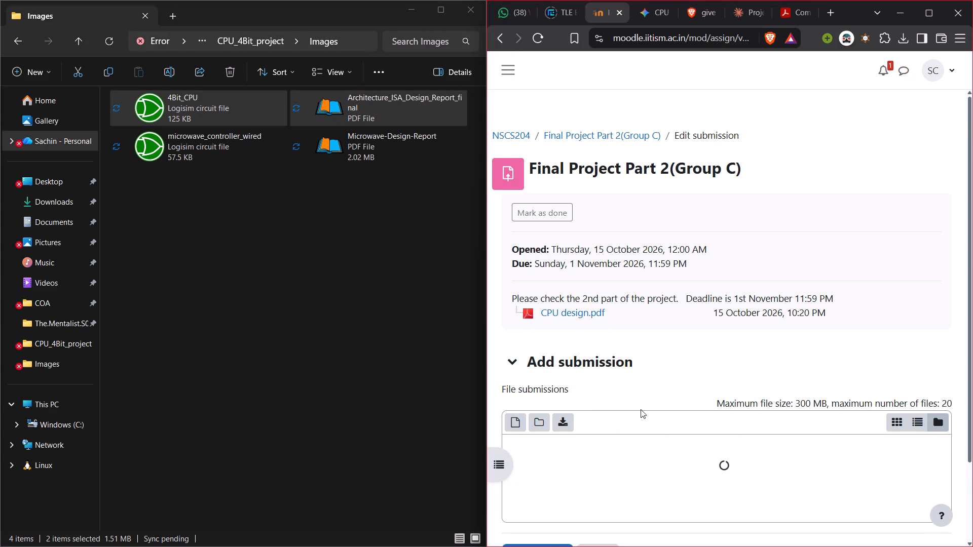
scroll(641, 409, "down", 1)
left_click(540, 524)
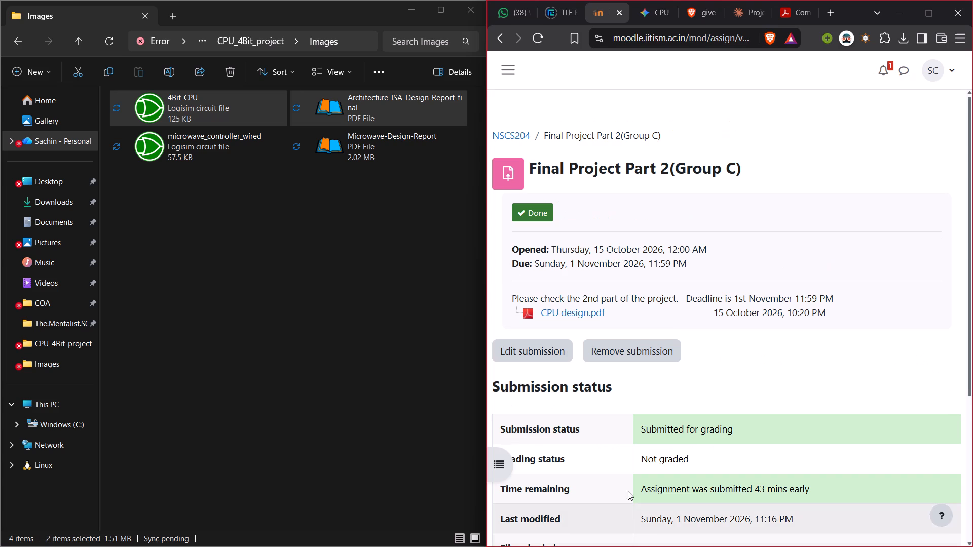
scroll(916, 254, "down", 3)
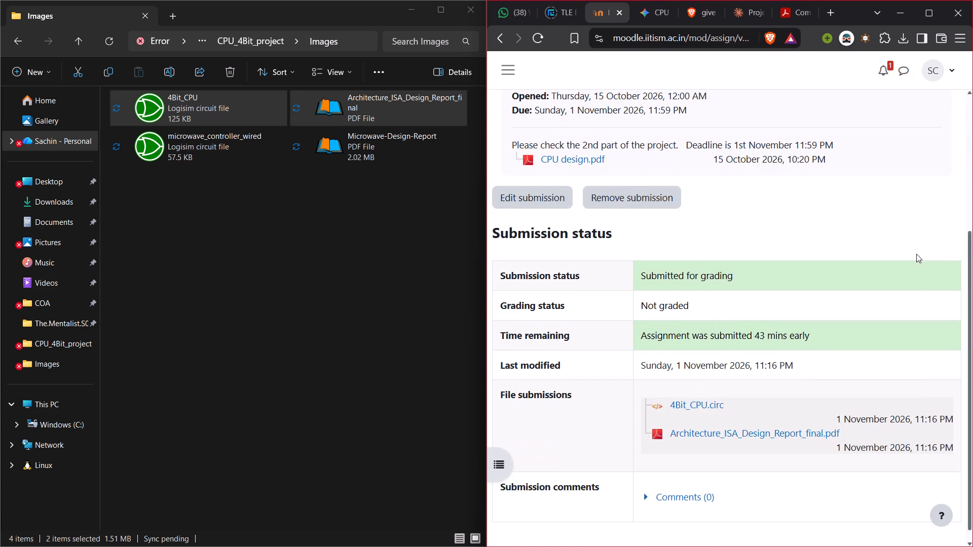
scroll(916, 254, "up", 7)
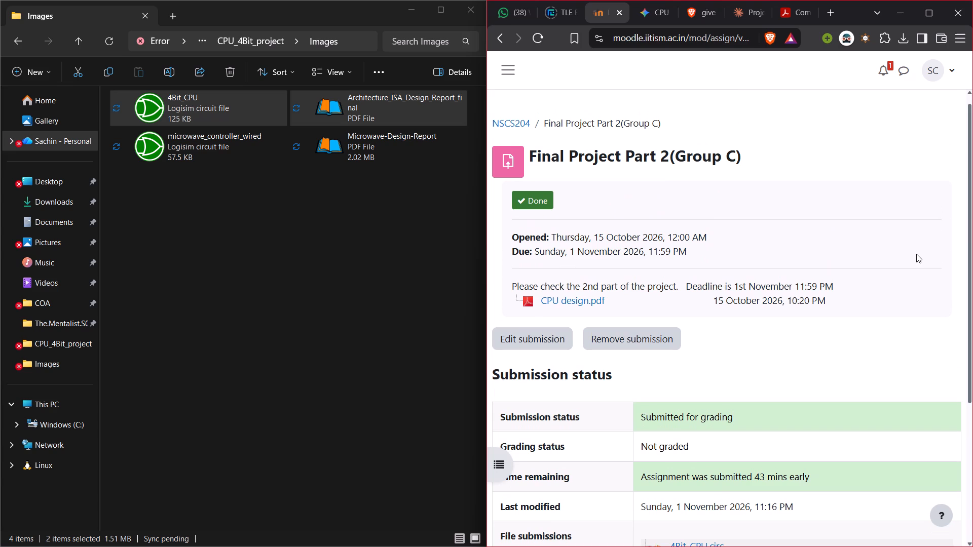
scroll(916, 254, "down", 5)
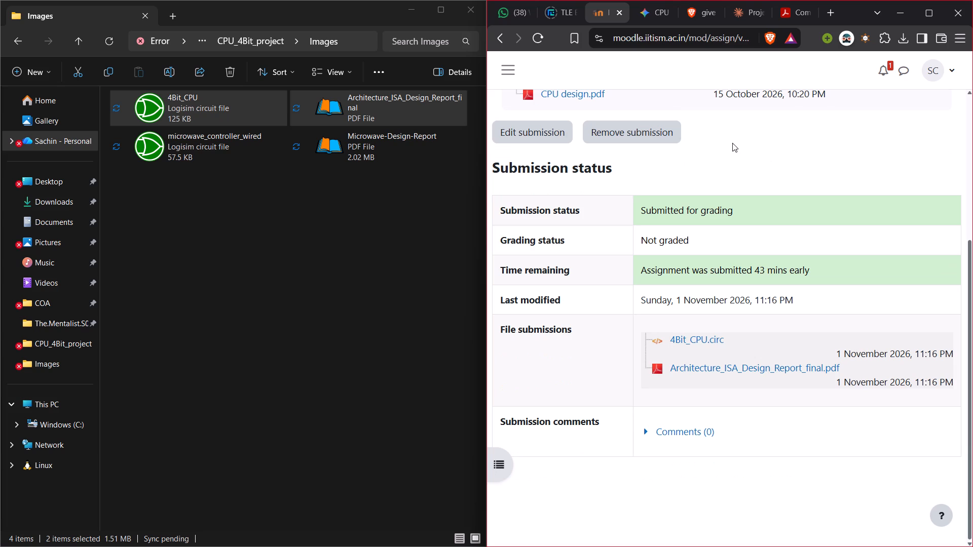